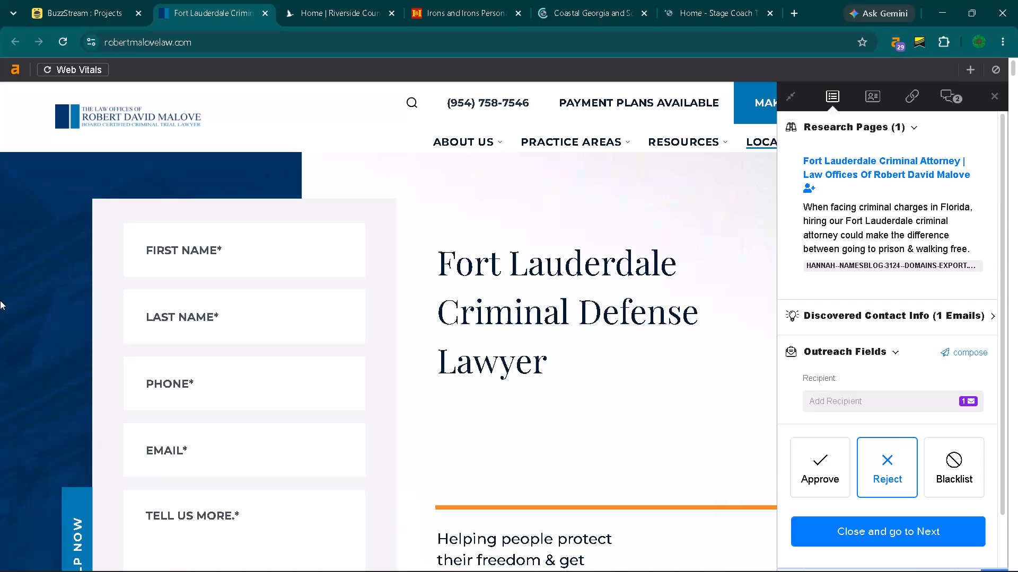
Finish the Fort Lauderdale criminal law firm prospect as Reject and go on to the next prospect.
{"action": "left_click", "coordinate": [0, 318]}
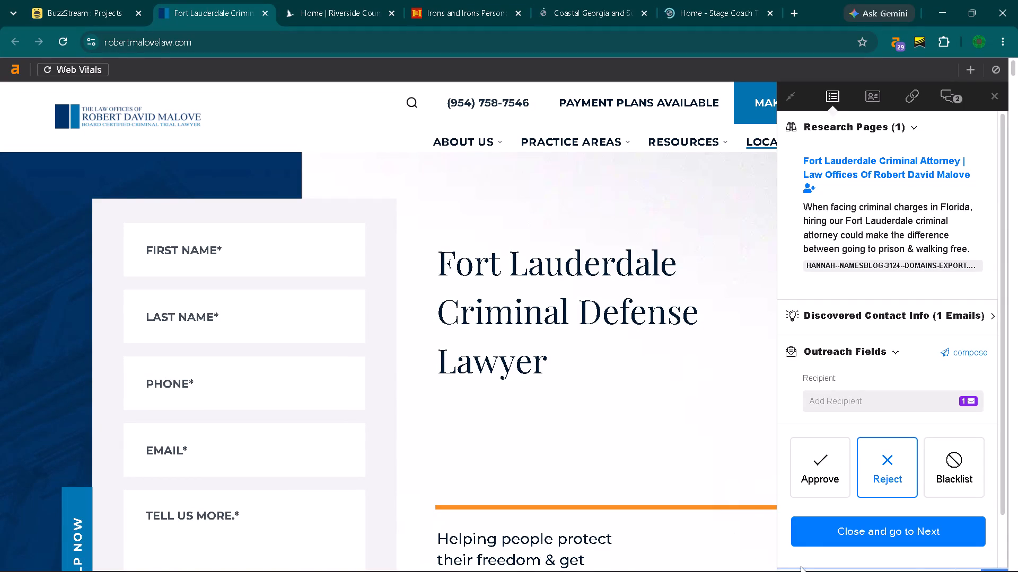
{"action": "left_click", "coordinate": [809, 526]}
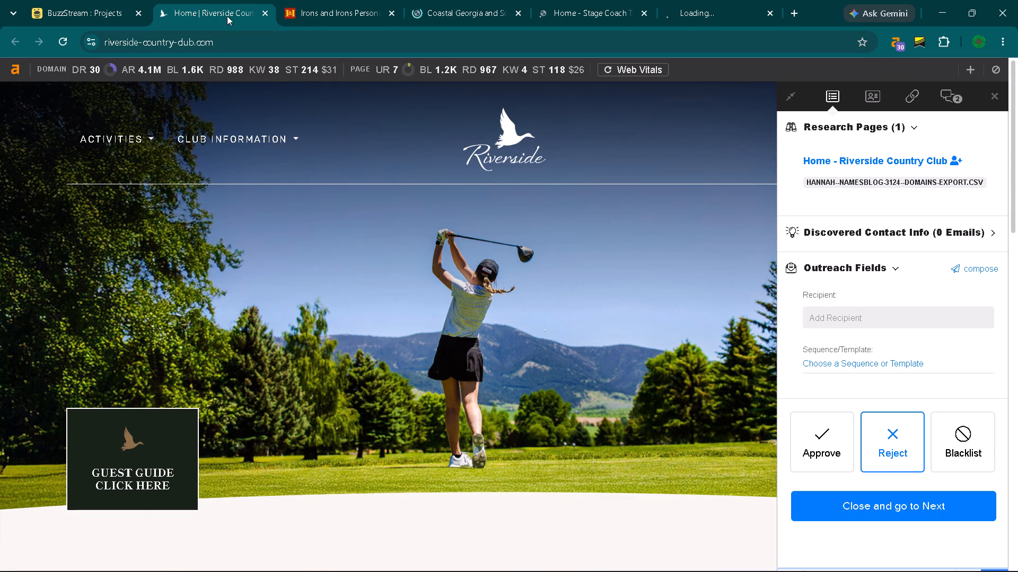
Check the Riverside Country Club site's Activities and Club Information menus and its page footer.
{"action": "left_click", "coordinate": [150, 136]}
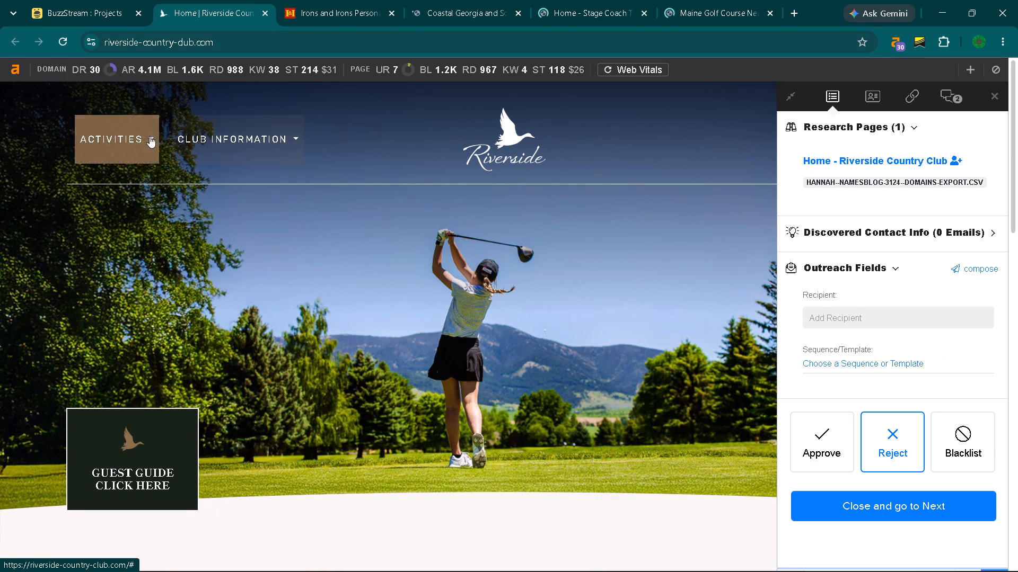
{"action": "left_click", "coordinate": [207, 143]}
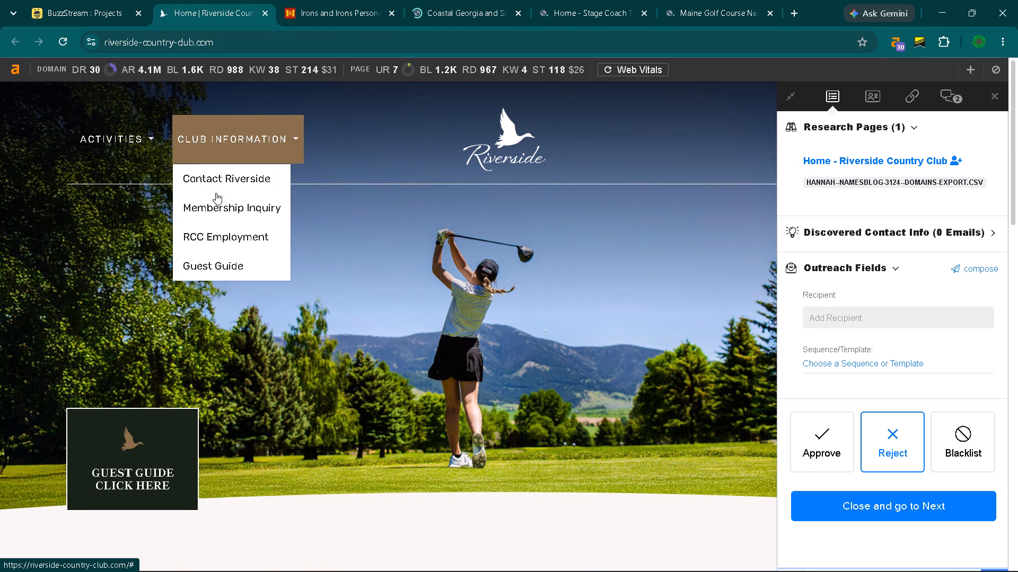
{"action": "scroll", "coordinate": [0, 302], "scroll_direction": "down", "scroll_amount": 20}
{"action": "scroll", "coordinate": [0, 302], "scroll_direction": "down", "scroll_amount": 13}
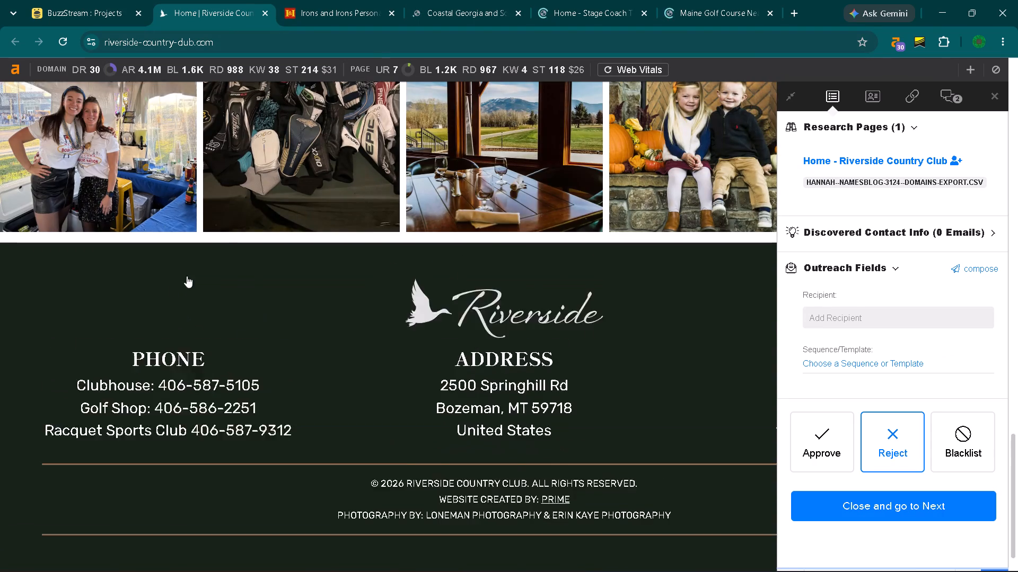
{"action": "scroll", "coordinate": [187, 276], "scroll_direction": "down", "scroll_amount": 2}
{"action": "scroll", "coordinate": [229, 74], "scroll_direction": "down", "scroll_amount": 7}
Open riverside-country-club.com in the other browser window and review its full-width navigation and footer.
{"action": "left_click", "coordinate": [223, 53]}
{"action": "left_click", "coordinate": [231, 45]}
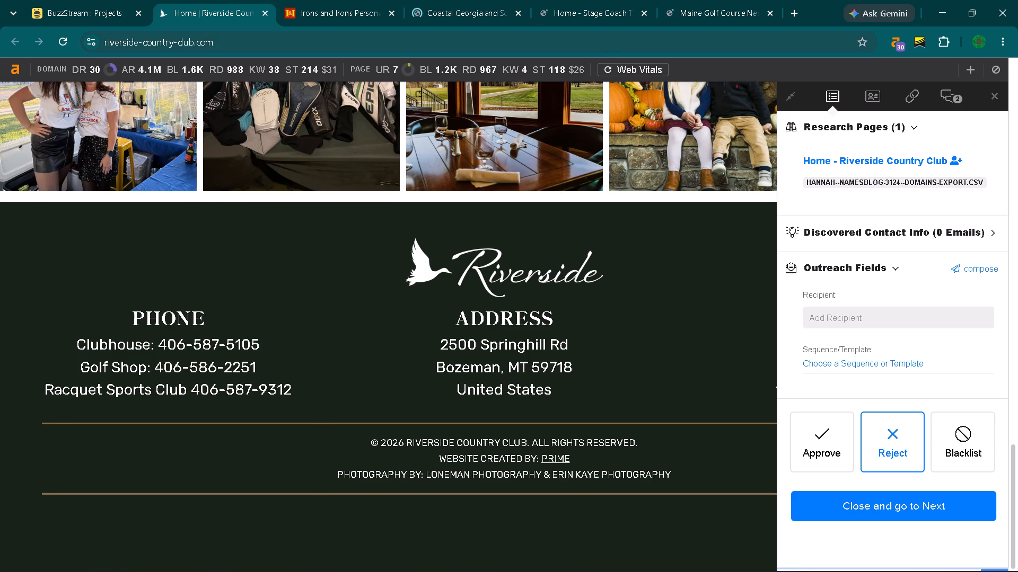
{"action": "key", "text": "ctrl+c"}
{"action": "key", "text": "ctrl+c"}
{"action": "key", "text": "ctrl+c"}
{"action": "key", "text": "alt+Tab"}
{"action": "left_click", "coordinate": [231, 45]}
{"action": "key", "text": "ctrl+v"}
{"action": "key", "text": "Return"}
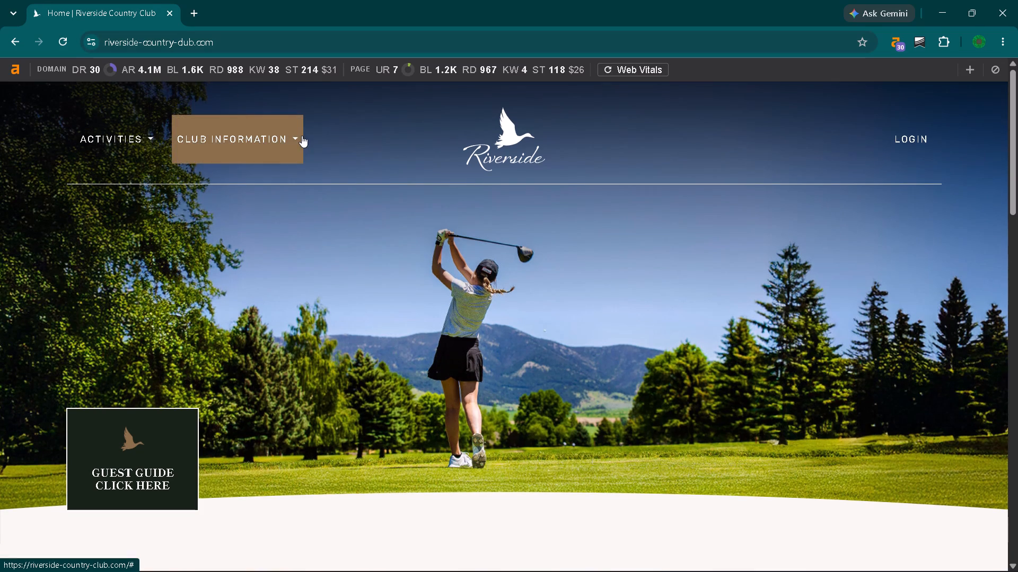
{"action": "left_click", "coordinate": [288, 136]}
{"action": "scroll", "coordinate": [306, 265], "scroll_direction": "down", "scroll_amount": 5}
{"action": "scroll", "coordinate": [515, 317], "scroll_direction": "up", "scroll_amount": 1}
{"action": "scroll", "coordinate": [549, 332], "scroll_direction": "down", "scroll_amount": 12}
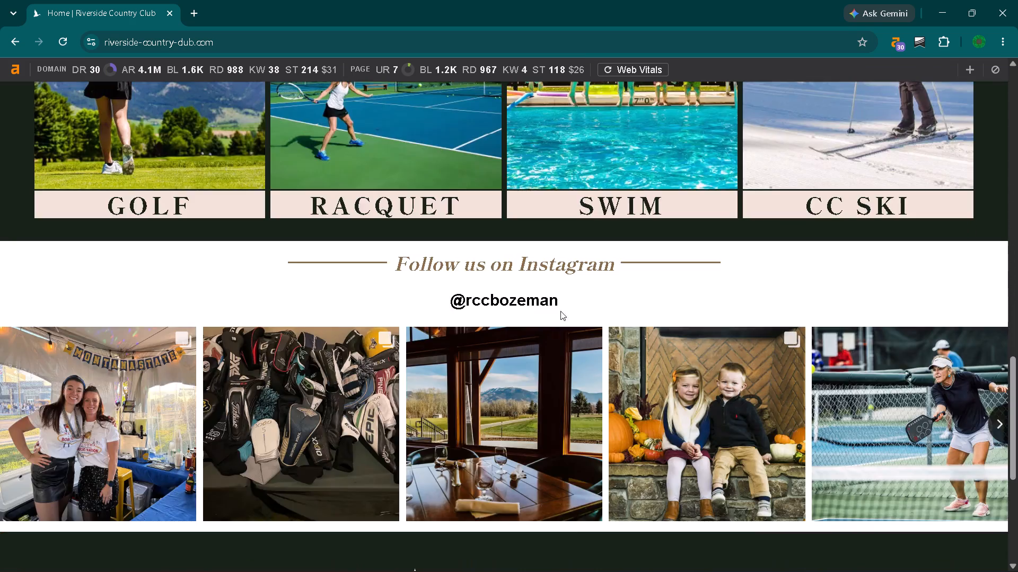
{"action": "scroll", "coordinate": [560, 311], "scroll_direction": "down", "scroll_amount": 17}
Finish the Riverside Country Club prospect as Reject, go on to the next one, and close the Riverside page.
{"action": "key", "text": "alt+Tab"}
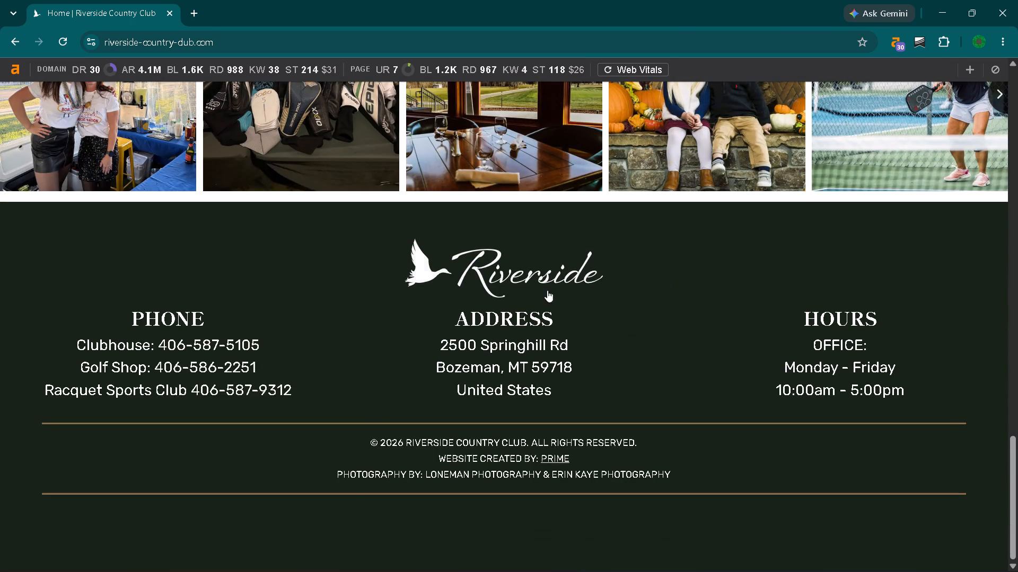
{"action": "left_click", "coordinate": [821, 512]}
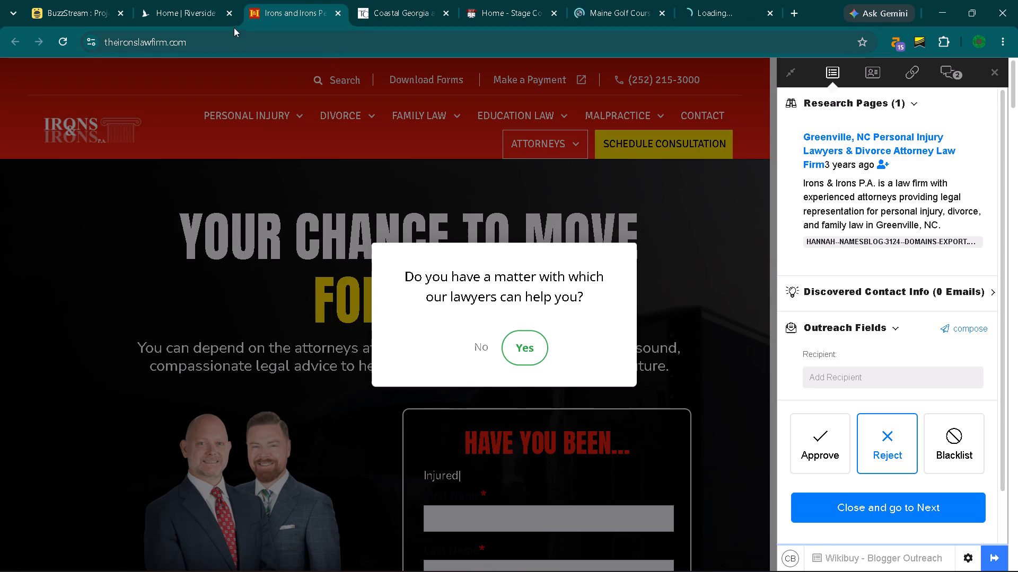
{"action": "left_click", "coordinate": [231, 12]}
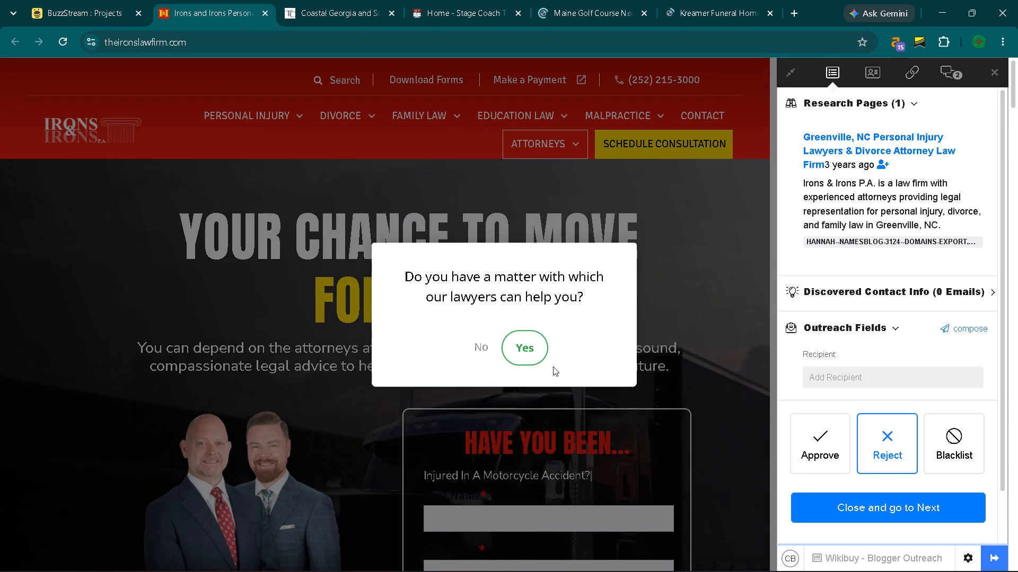
Answer Yes to the Irons & Irons legal-matter popup and open theironslawfirm.com in the other browser window.
{"action": "left_click", "coordinate": [517, 350]}
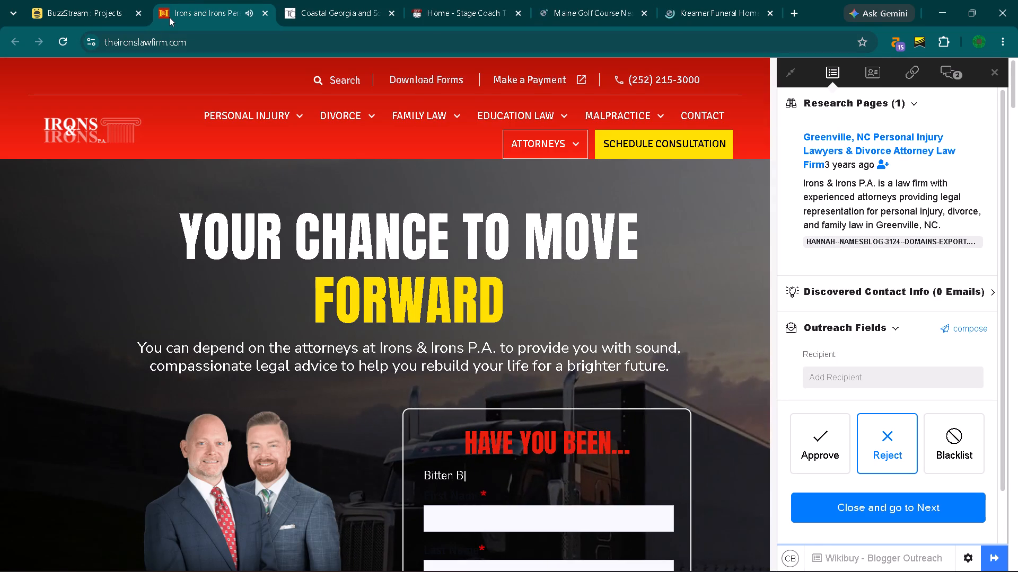
{"action": "left_click", "coordinate": [264, 40]}
{"action": "key", "text": "ctrl+c"}
{"action": "key", "text": "ctrl+c"}
{"action": "key", "text": "ctrl+c"}
{"action": "key", "text": "alt+Tab"}
{"action": "left_click", "coordinate": [264, 40]}
{"action": "key", "text": "ctrl+v"}
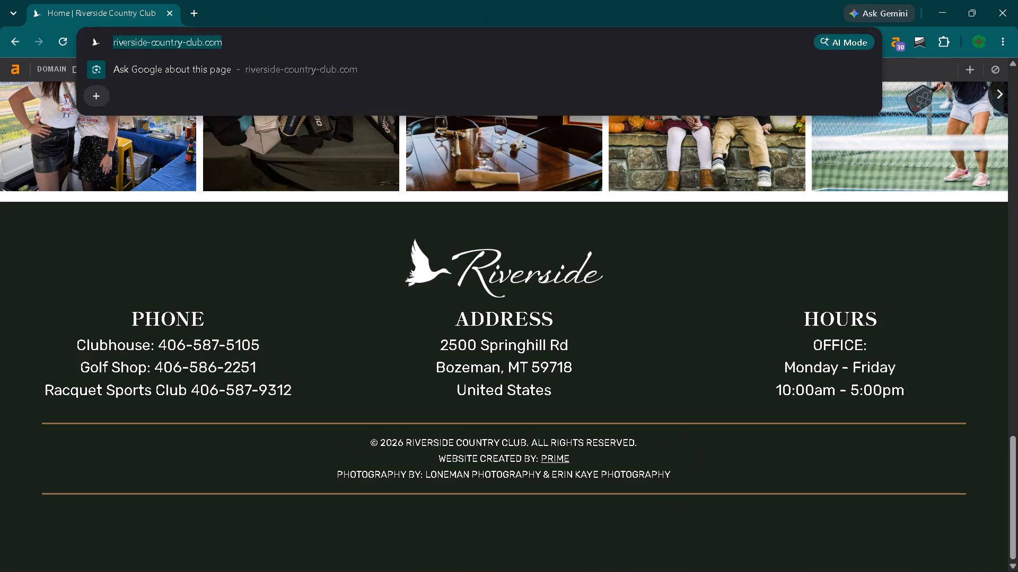
{"action": "key", "text": "Return"}
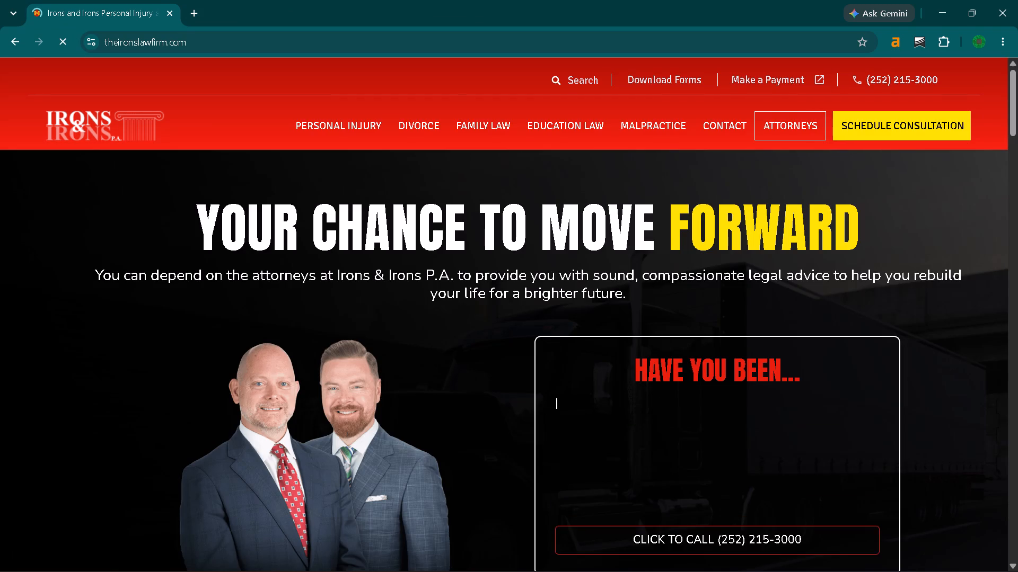
Open the Blog from the Resources links in the Irons & Irons footer and look through its posts.
{"action": "key", "text": "alt+Tab"}
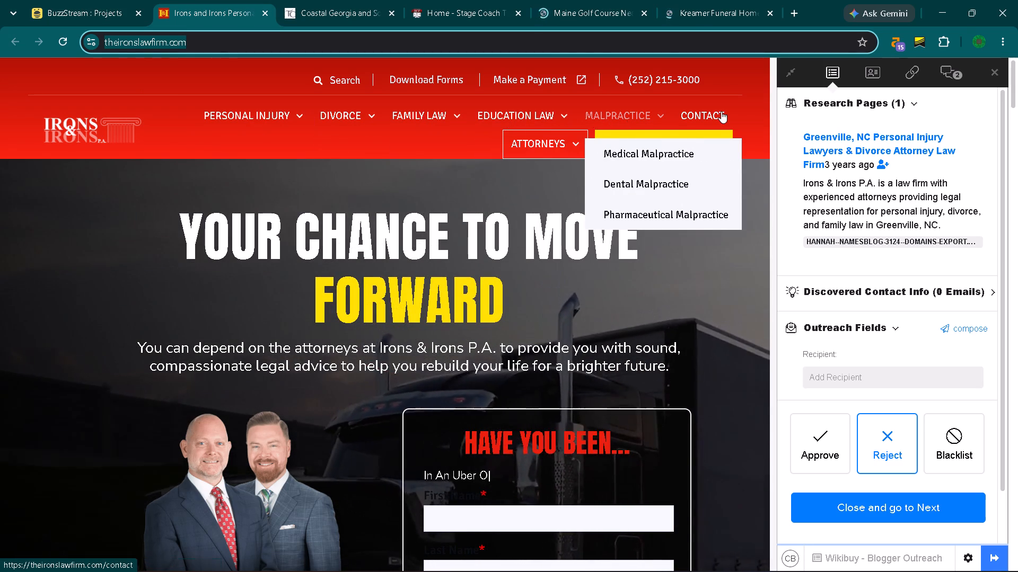
{"action": "scroll", "coordinate": [183, 184], "scroll_direction": "down", "scroll_amount": 13}
{"action": "key", "text": "alt+Tab"}
{"action": "scroll", "coordinate": [382, 225], "scroll_direction": "down", "scroll_amount": 2}
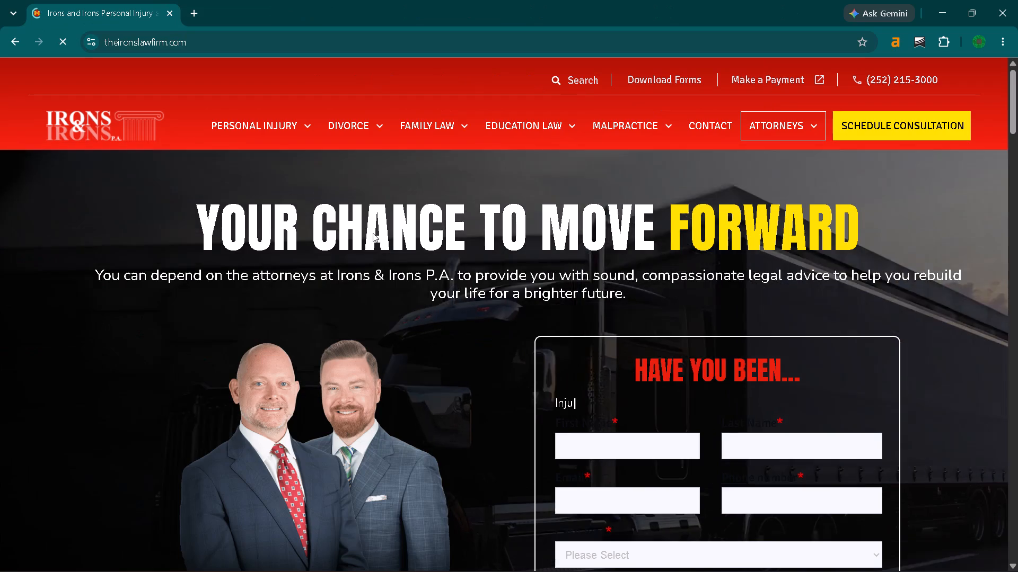
{"action": "scroll", "coordinate": [373, 233], "scroll_direction": "down", "scroll_amount": 20}
{"action": "scroll", "coordinate": [373, 233], "scroll_direction": "down", "scroll_amount": 18}
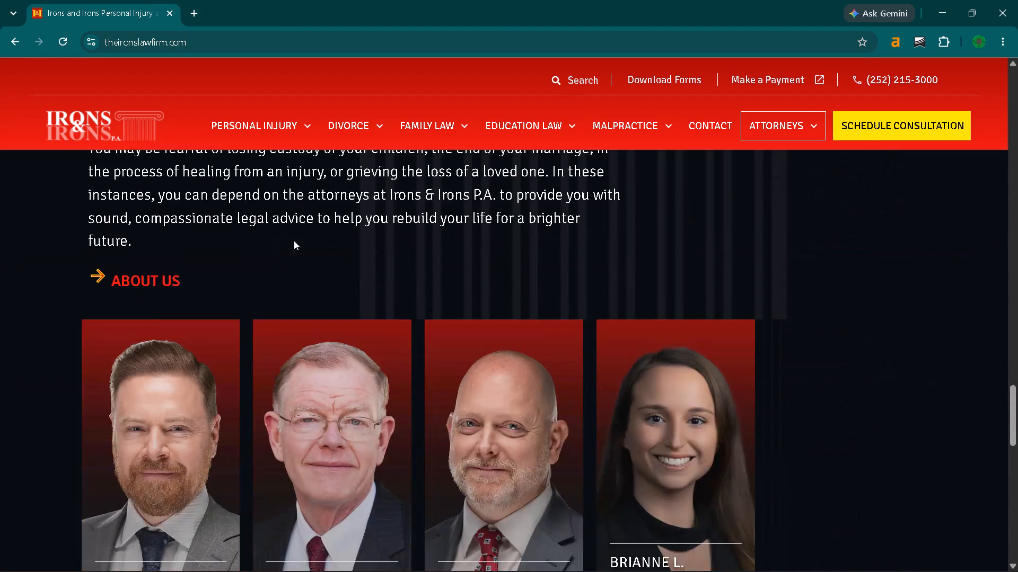
{"action": "scroll", "coordinate": [294, 240], "scroll_direction": "down", "scroll_amount": 20}
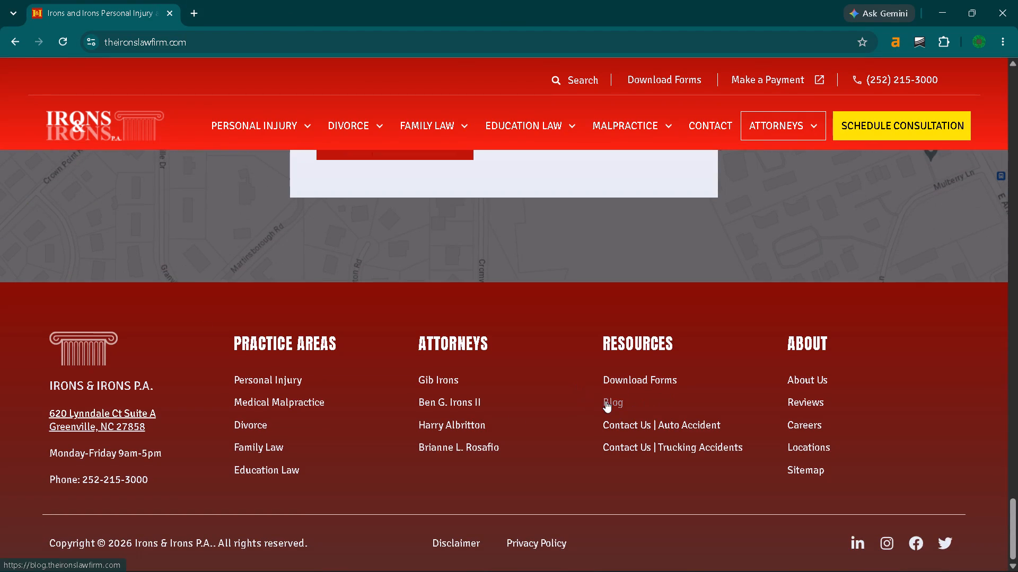
{"action": "double_click", "coordinate": [605, 401]}
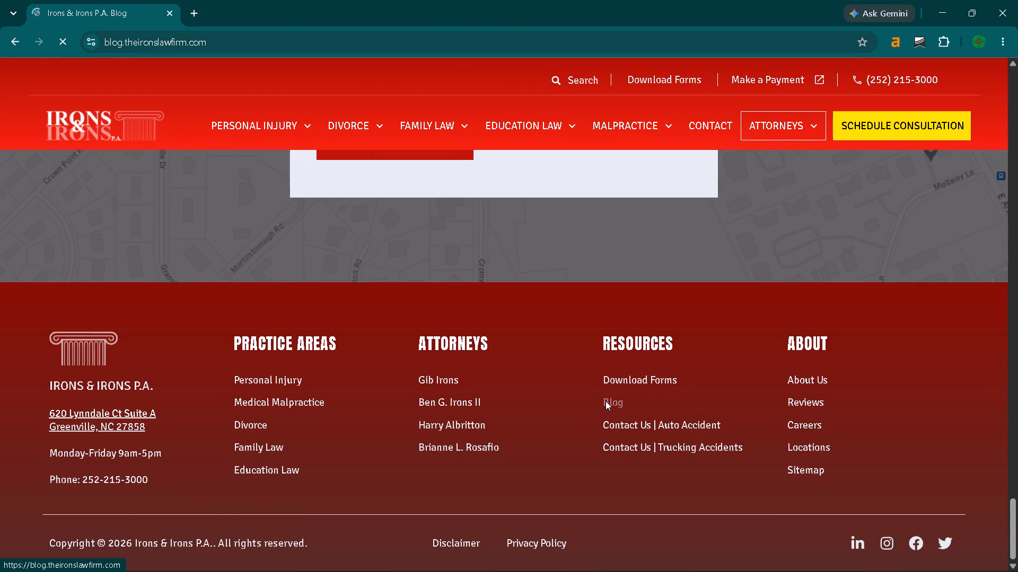
{"action": "key", "text": "alt+Tab"}
{"action": "key", "text": "alt+Tab"}
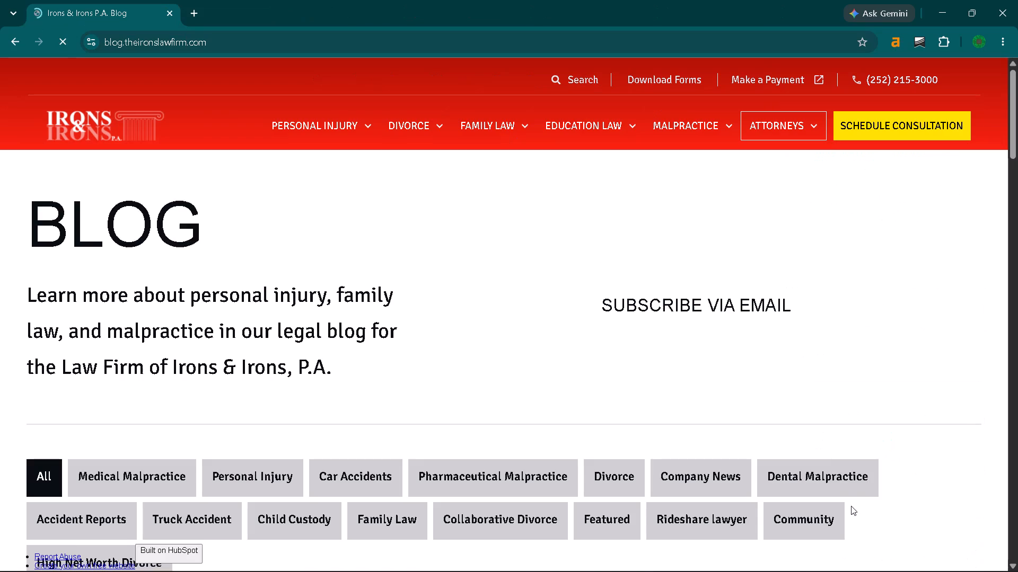
{"action": "scroll", "coordinate": [270, 398], "scroll_direction": "down", "scroll_amount": 11}
Finish the Irons & Irons prospect as Reject, go on to the next one, and close the law firm's page.
{"action": "key", "text": "alt+Tab"}
{"action": "left_click", "coordinate": [820, 507]}
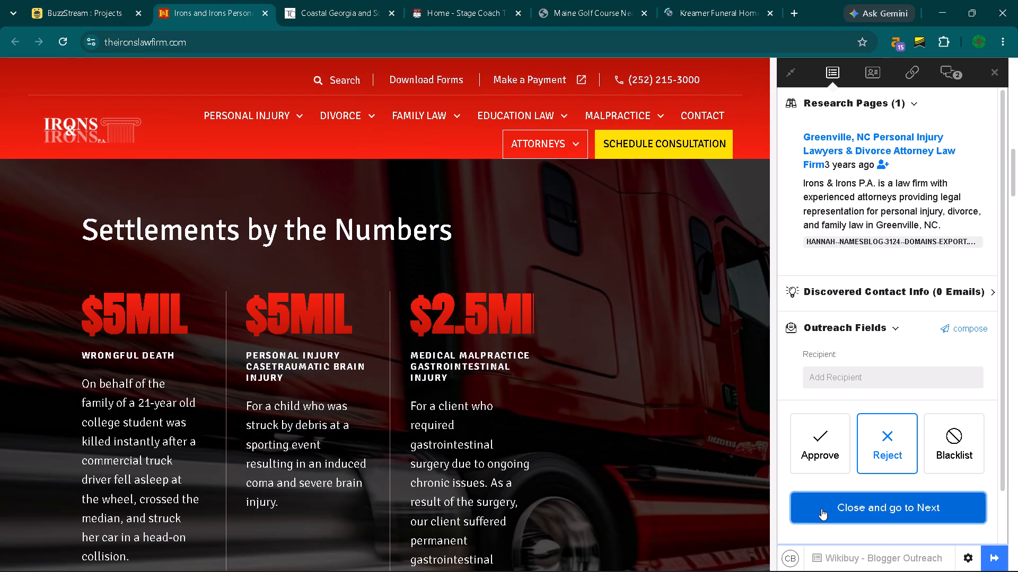
{"action": "left_click", "coordinate": [232, 14]}
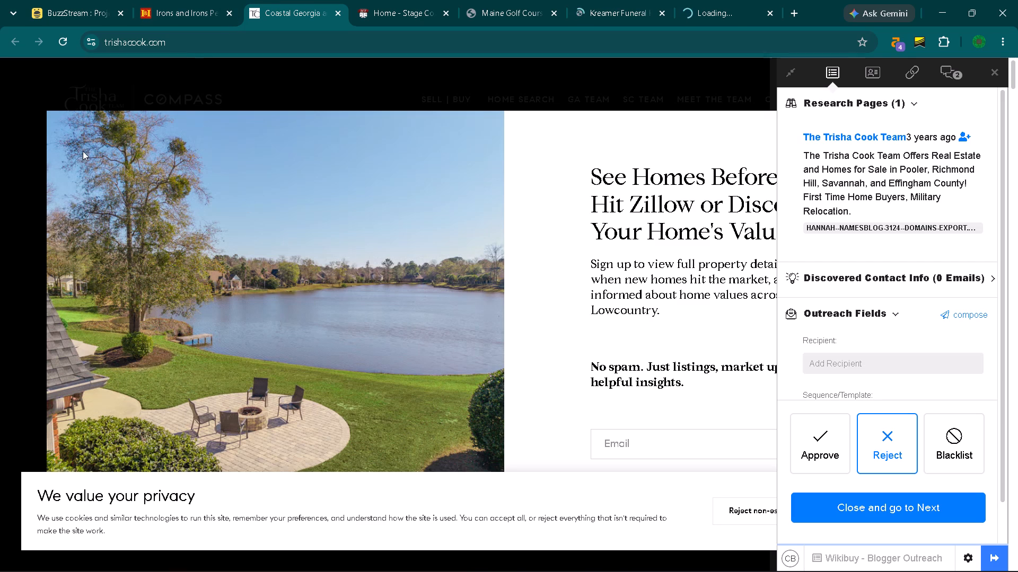
{"action": "left_click", "coordinate": [0, 224]}
{"action": "left_click", "coordinate": [862, 500]}
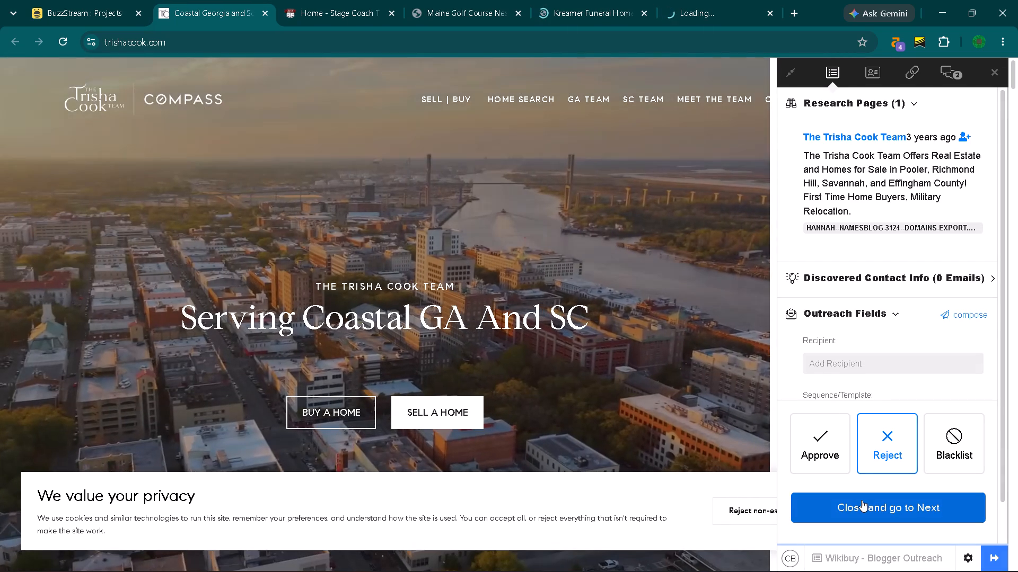
{"action": "left_click", "coordinate": [225, 13]}
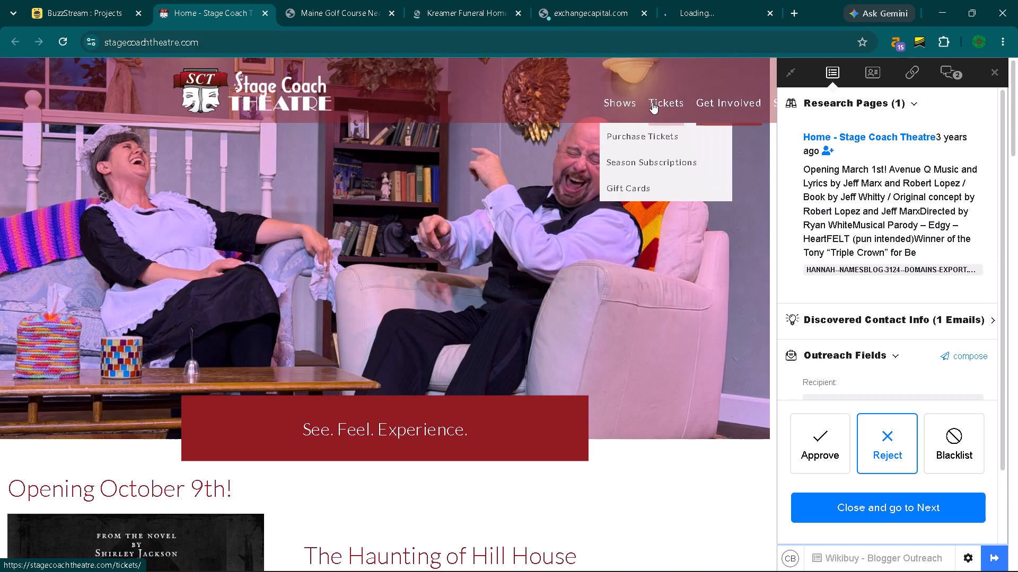
Examine the Stage Coach Theatre home page from its navigation menus down to the footer.
{"action": "scroll", "coordinate": [432, 169], "scroll_direction": "down", "scroll_amount": 20}
{"action": "scroll", "coordinate": [432, 169], "scroll_direction": "down", "scroll_amount": 9}
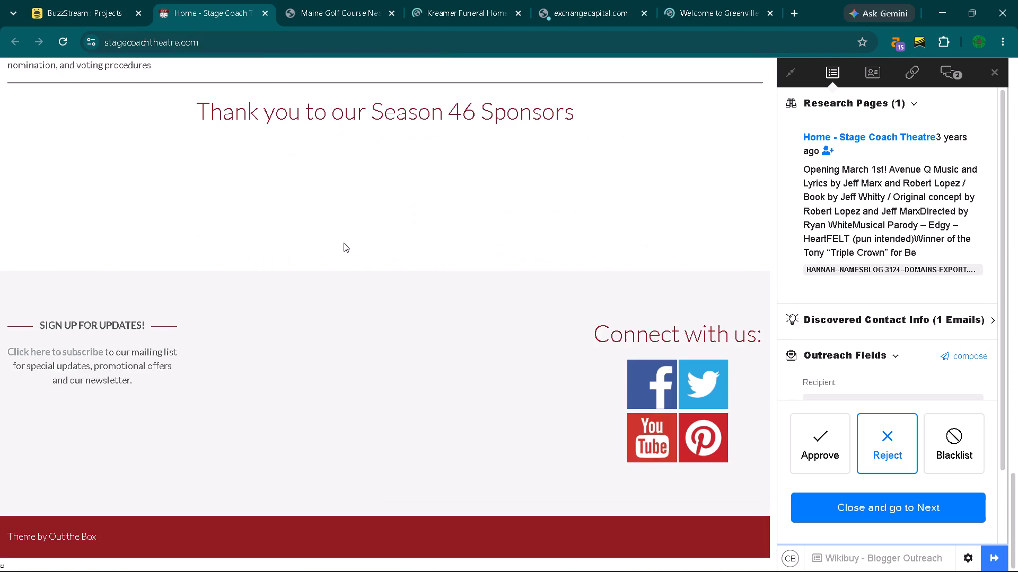
{"action": "scroll", "coordinate": [344, 243], "scroll_direction": "down", "scroll_amount": 16}
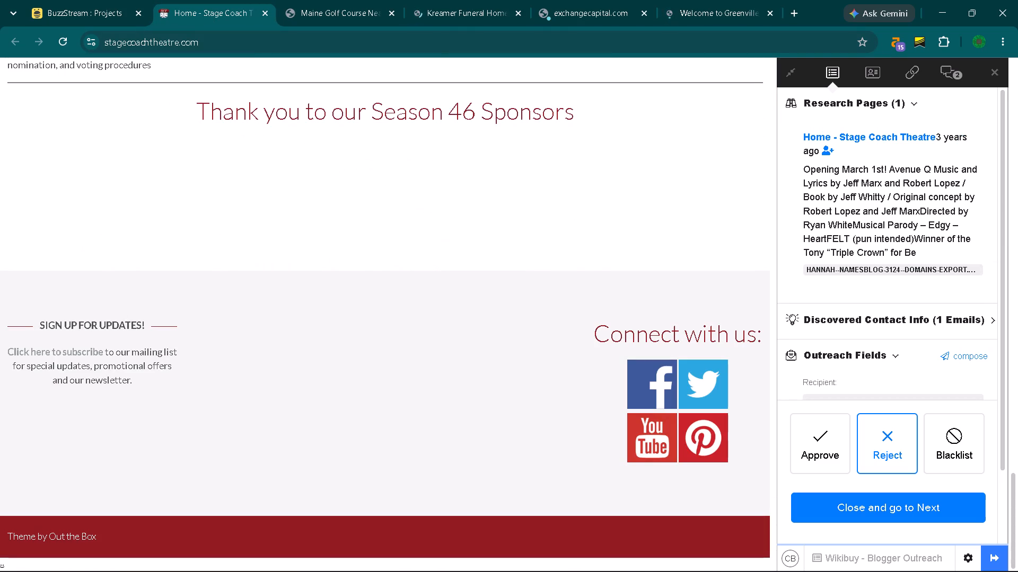
{"action": "scroll", "coordinate": [230, 335], "scroll_direction": "down", "scroll_amount": 6}
{"action": "scroll", "coordinate": [186, 428], "scroll_direction": "up", "scroll_amount": 10}
{"action": "scroll", "coordinate": [212, 341], "scroll_direction": "up", "scroll_amount": 5}
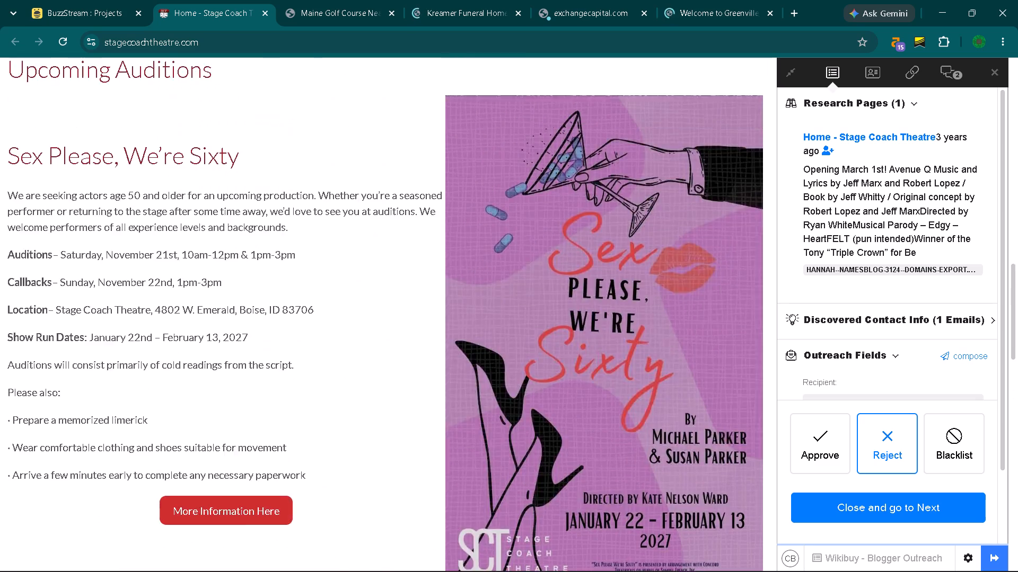
{"action": "scroll", "coordinate": [175, 331], "scroll_direction": "up", "scroll_amount": 20}
{"action": "scroll", "coordinate": [175, 331], "scroll_direction": "up", "scroll_amount": 14}
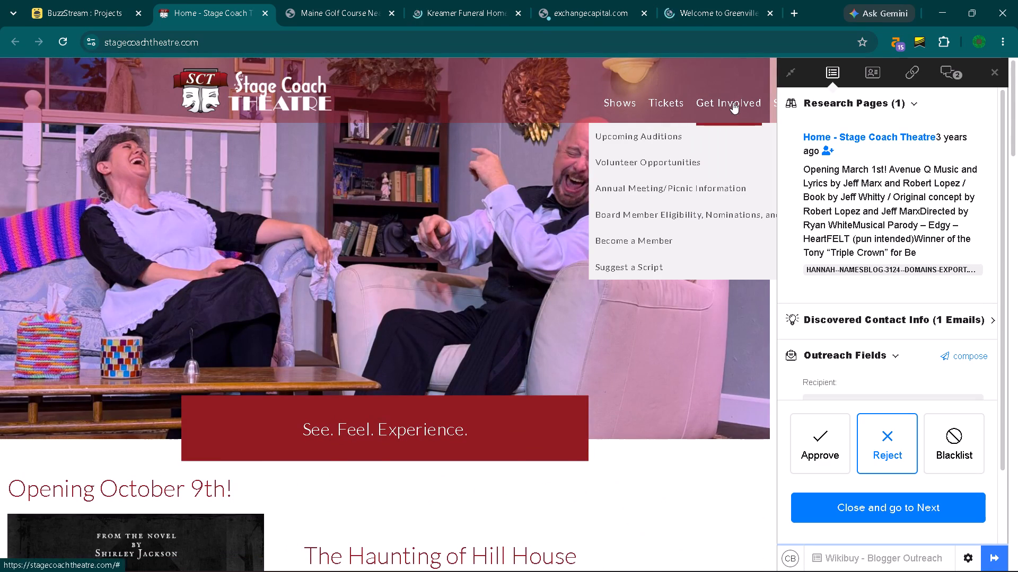
{"action": "scroll", "coordinate": [296, 175], "scroll_direction": "down", "scroll_amount": 6}
{"action": "scroll", "coordinate": [447, 200], "scroll_direction": "up", "scroll_amount": 6}
Open stagecoachtheatre.com in the other browser window and review its full-width navigation and page content.
{"action": "key", "text": "alt+Tab"}
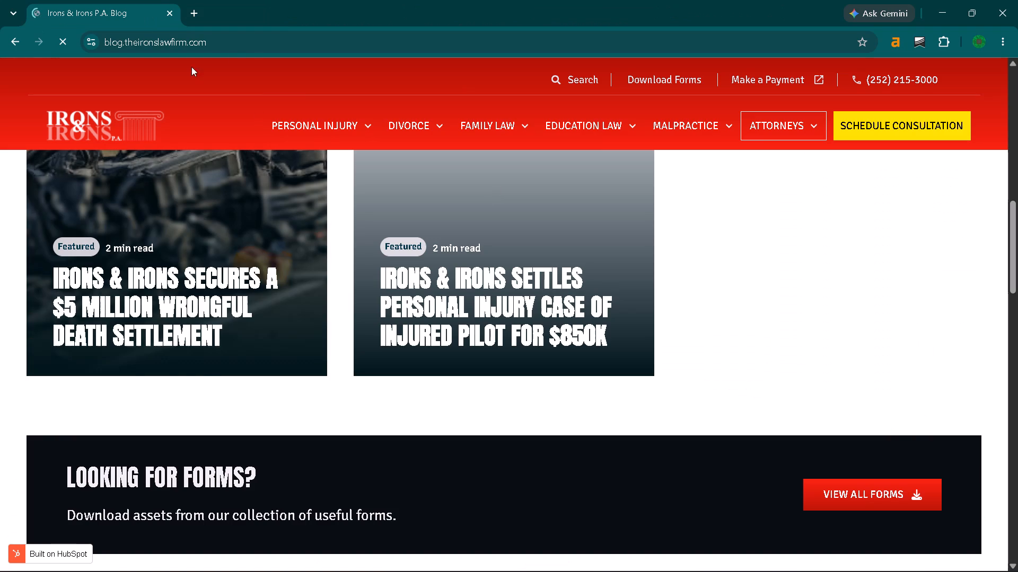
{"action": "key", "text": "alt+Tab"}
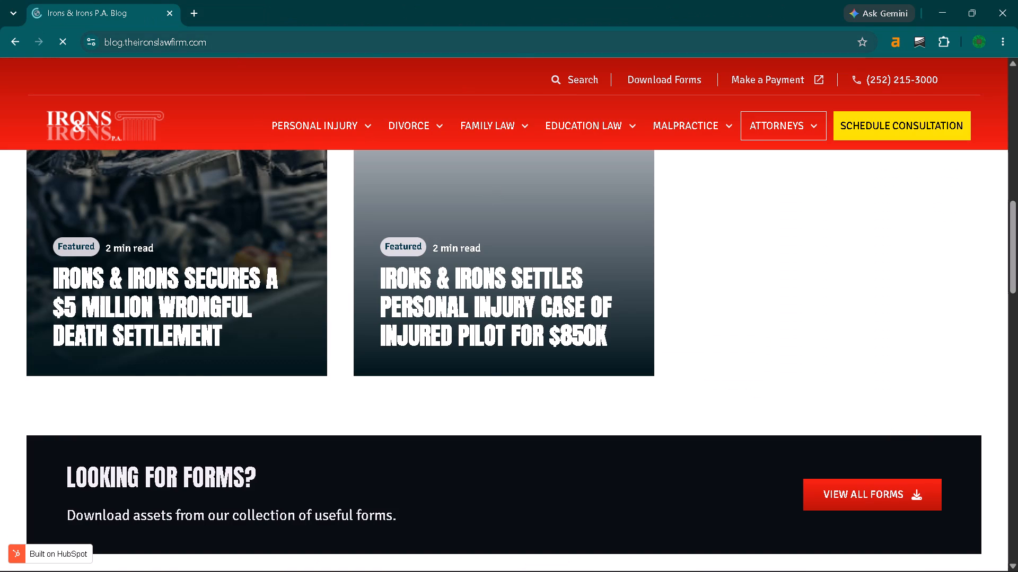
{"action": "left_click", "coordinate": [229, 44]}
{"action": "key", "text": "ctrl+c"}
{"action": "key", "text": "ctrl+c"}
{"action": "key", "text": "ctrl+c"}
{"action": "key", "text": "alt+Tab"}
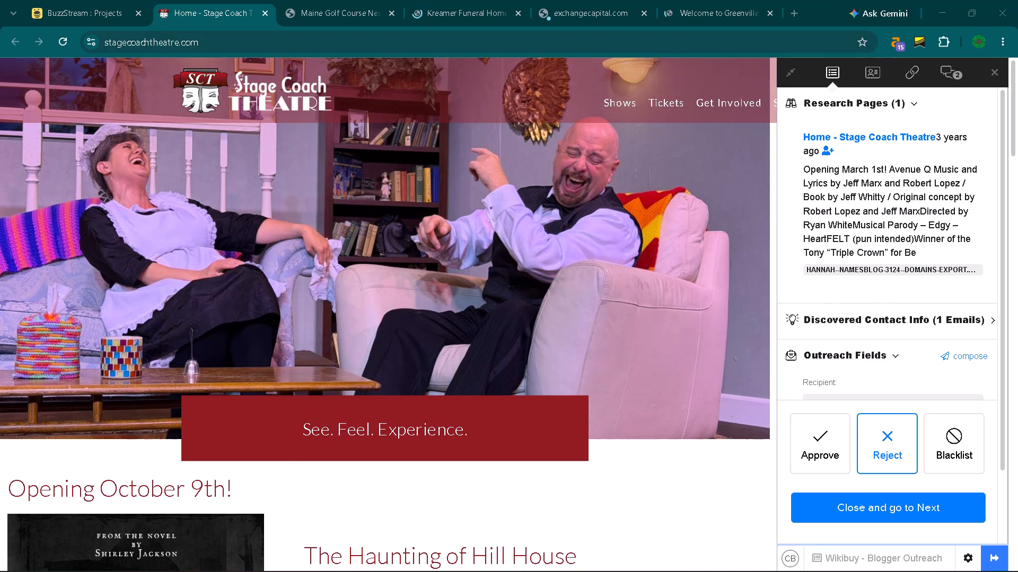
{"action": "left_click", "coordinate": [229, 44]}
{"action": "key", "text": "ctrl+v"}
{"action": "key", "text": "Return"}
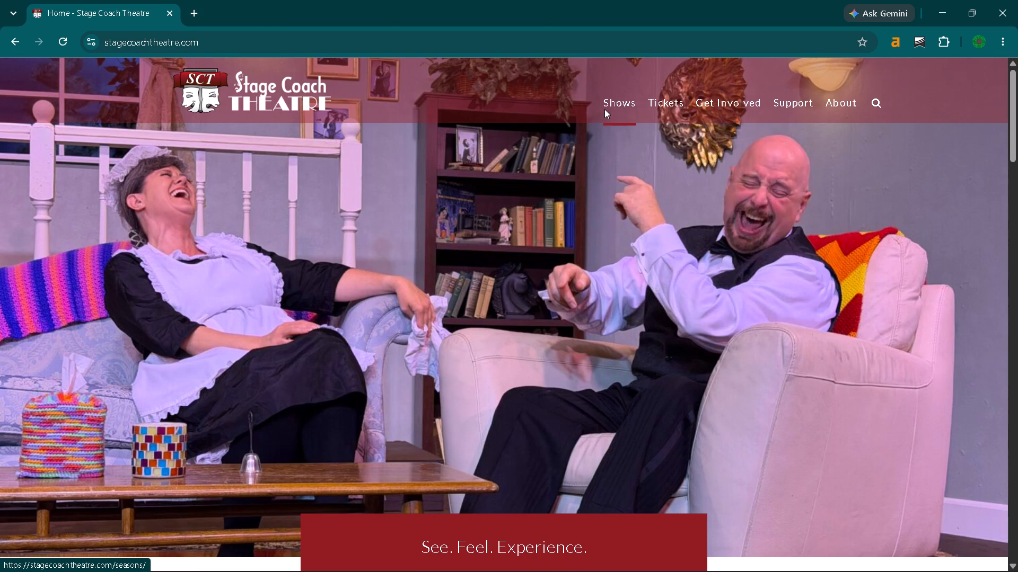
{"action": "left_click_drag", "start_coordinate": [1017, 85], "coordinate": [1017, 571]}
{"action": "scroll", "coordinate": [730, 478], "scroll_direction": "down", "scroll_amount": 4}
Finish the Stage Coach Theatre prospect as Reject, go on to the next one, and close the theatre's page.
{"action": "key", "text": "alt+Tab"}
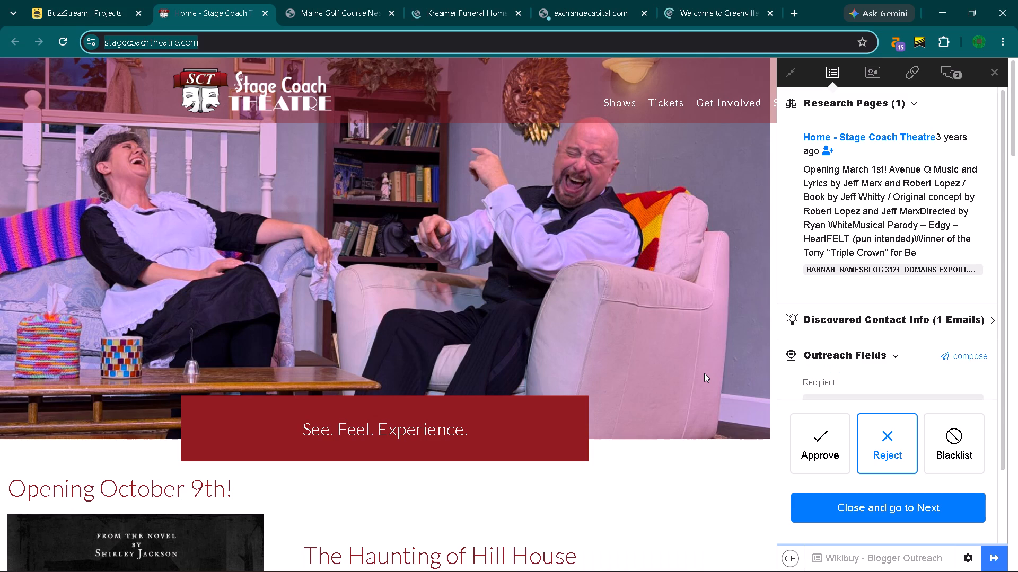
{"action": "left_click", "coordinate": [867, 501]}
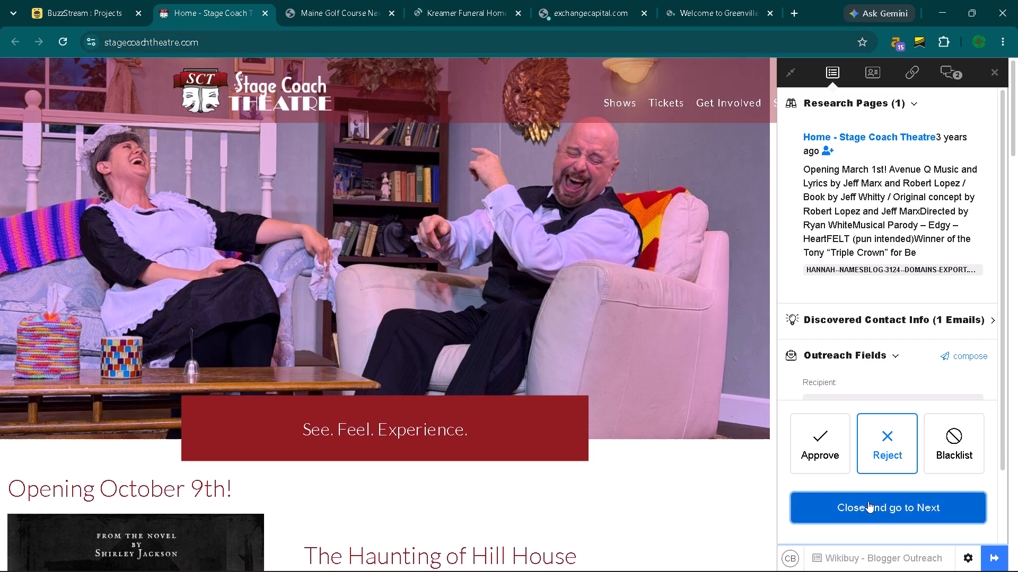
{"action": "left_click", "coordinate": [229, 9]}
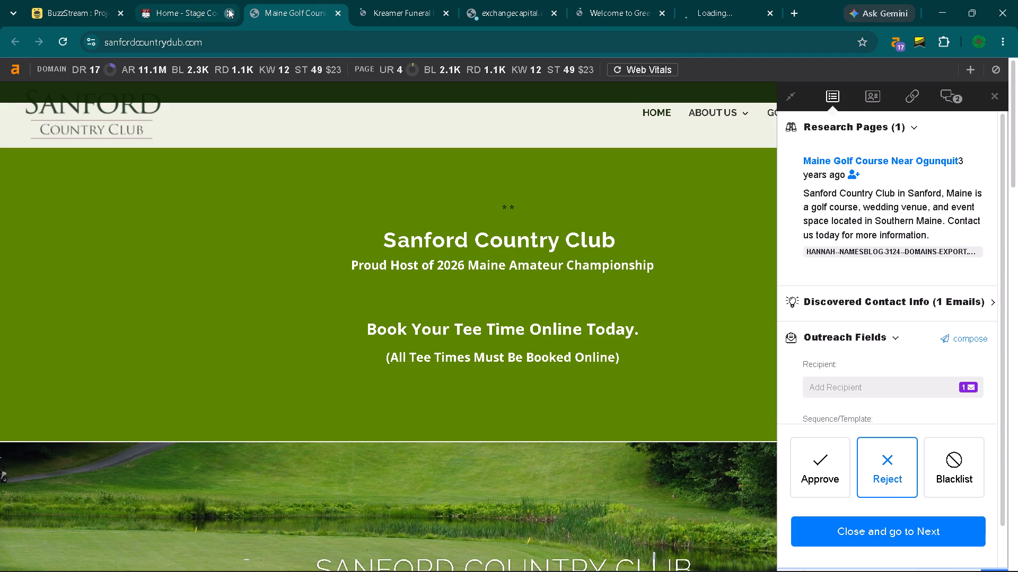
Finish the Sanford Country Club prospect as Reject, go on to the next one, and close the club's page.
{"action": "left_click", "coordinate": [206, 228]}
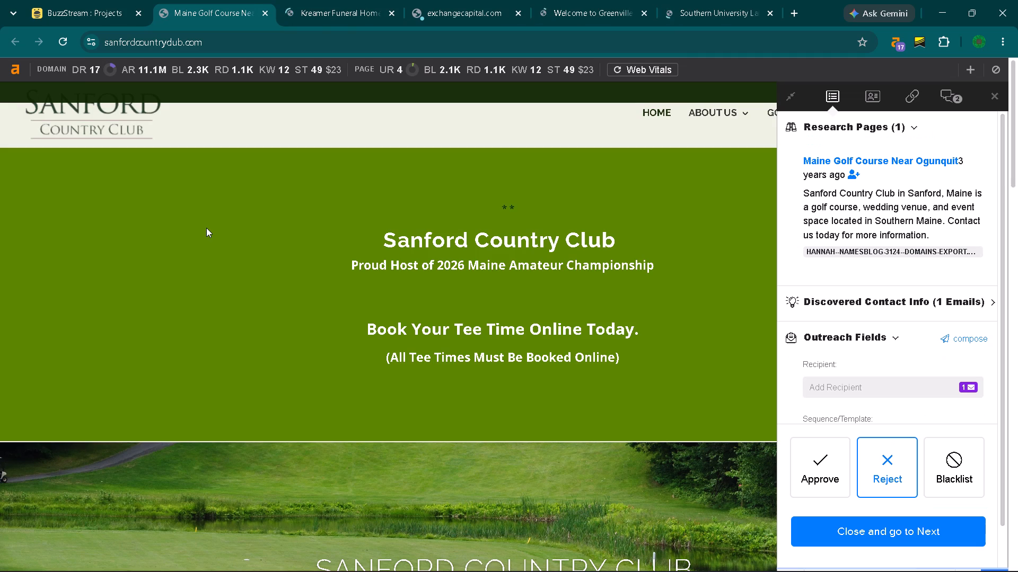
{"action": "scroll", "coordinate": [279, 322], "scroll_direction": "down", "scroll_amount": 6}
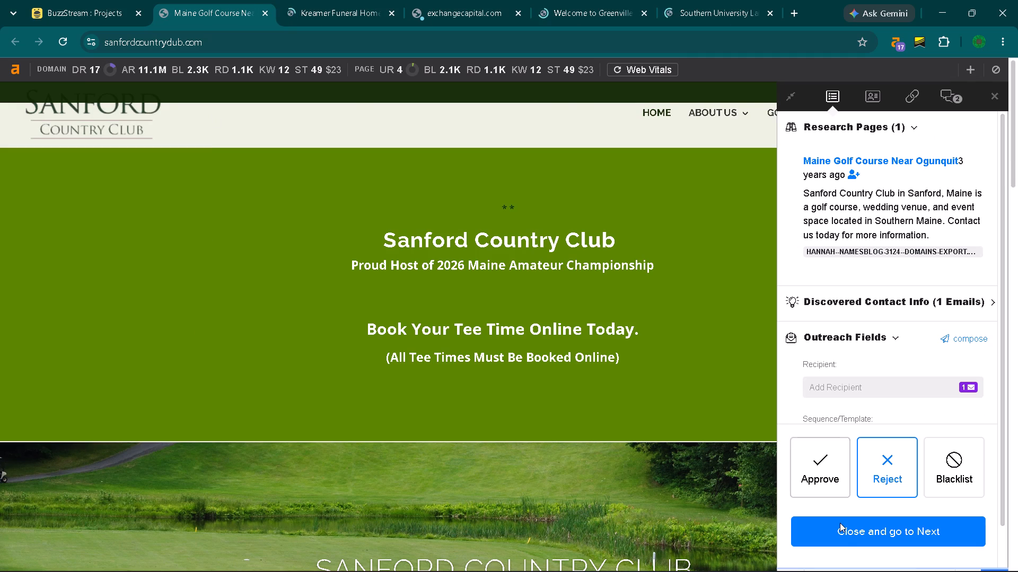
{"action": "left_click", "coordinate": [844, 533]}
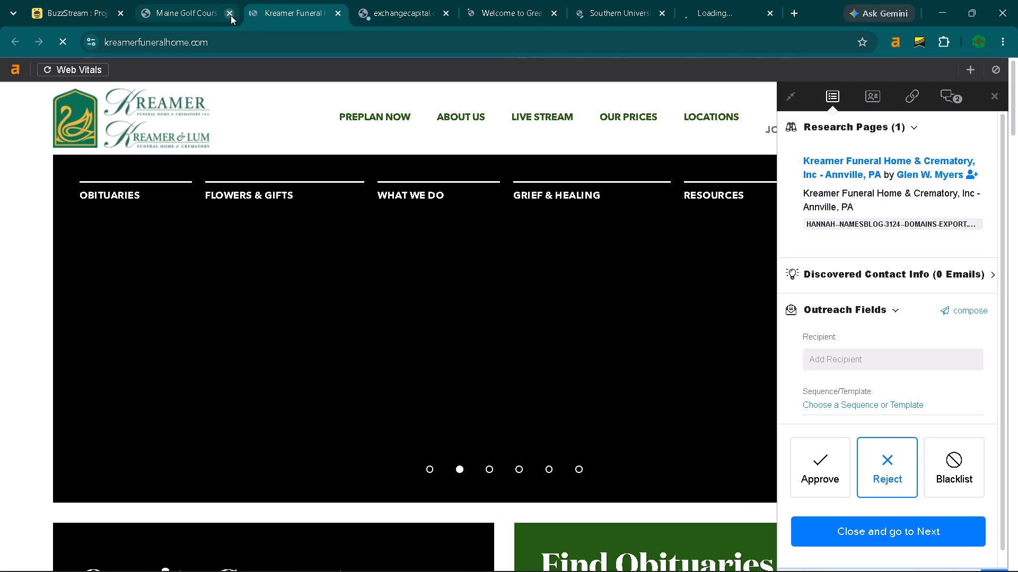
{"action": "left_click", "coordinate": [231, 15]}
Finish the Kreamer Funeral Home prospect as Reject and go on to the next one.
{"action": "left_click", "coordinate": [0, 173]}
{"action": "scroll", "coordinate": [836, 477], "scroll_direction": "down", "scroll_amount": 2}
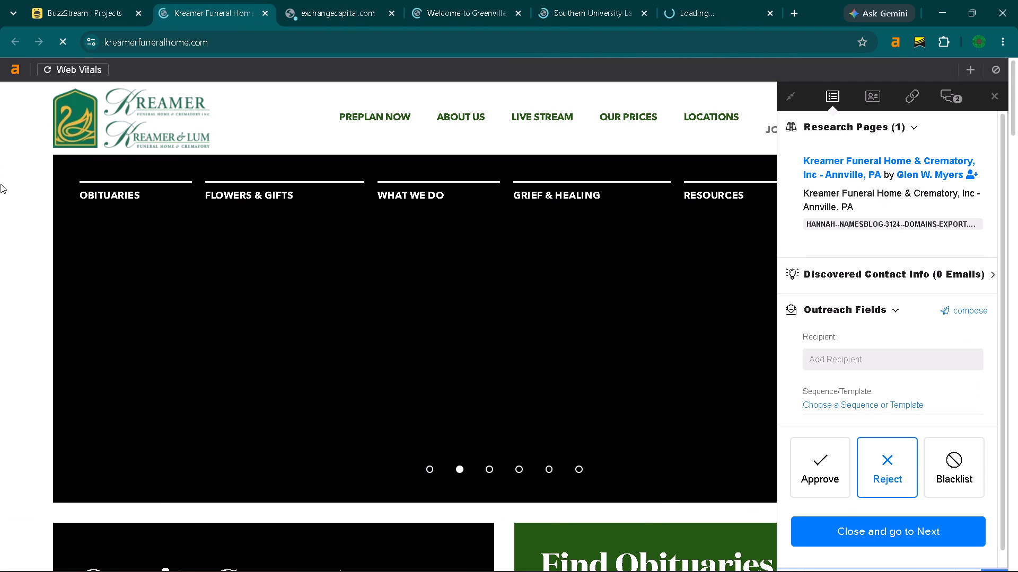
{"action": "left_click", "coordinate": [844, 511]}
{"action": "left_click", "coordinate": [847, 535]}
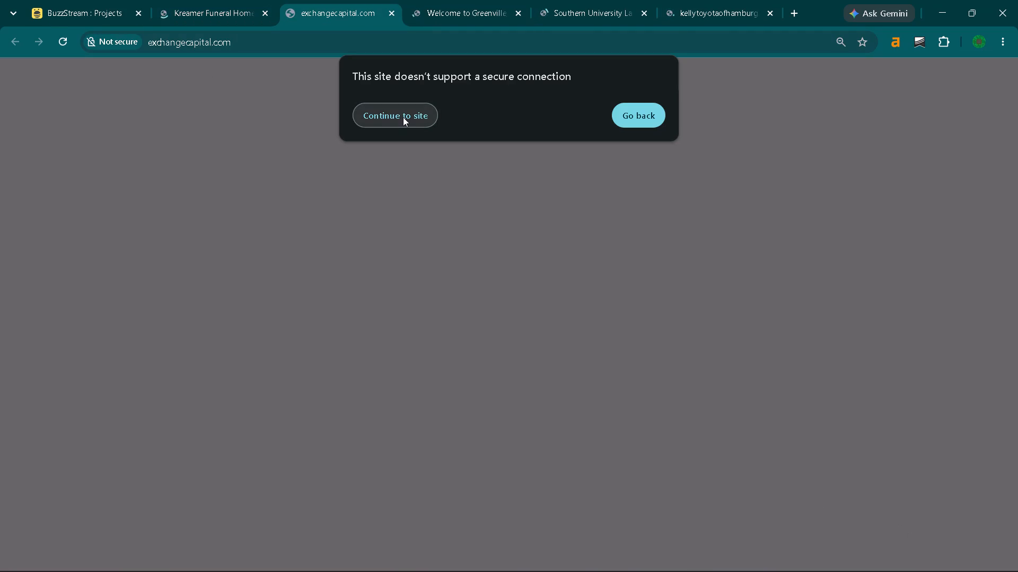
Continue to exchangecapital.com despite its insecure connection and close the Kreamer Funeral Home page.
{"action": "left_click", "coordinate": [403, 117]}
{"action": "left_click", "coordinate": [264, 10]}
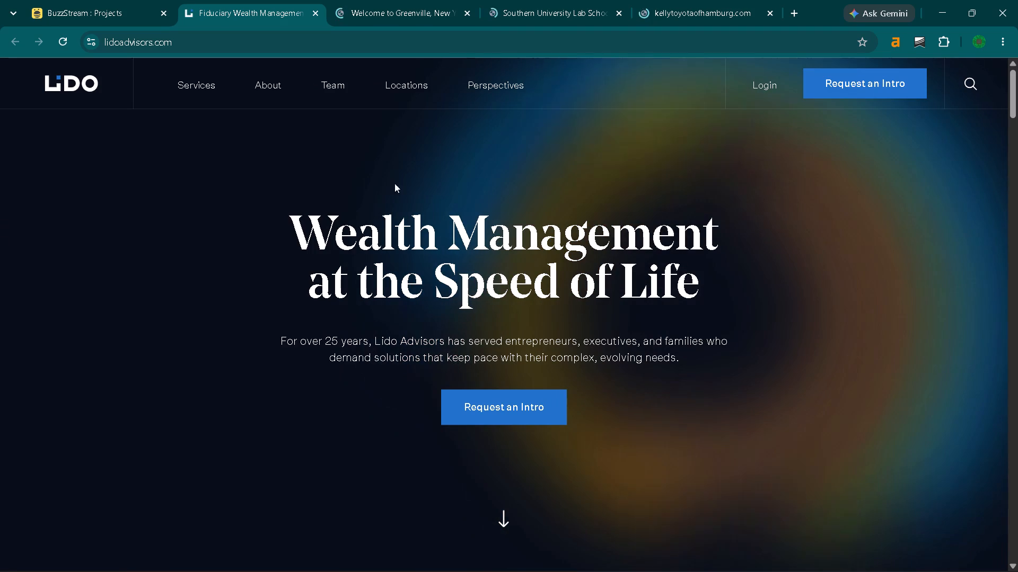
Dismiss the cookie notice on the Lido Advisors home page.
{"action": "scroll", "coordinate": [188, 139], "scroll_direction": "down", "scroll_amount": 5}
{"action": "scroll", "coordinate": [279, 151], "scroll_direction": "up", "scroll_amount": 5}
{"action": "scroll", "coordinate": [118, 119], "scroll_direction": "up", "scroll_amount": 5}
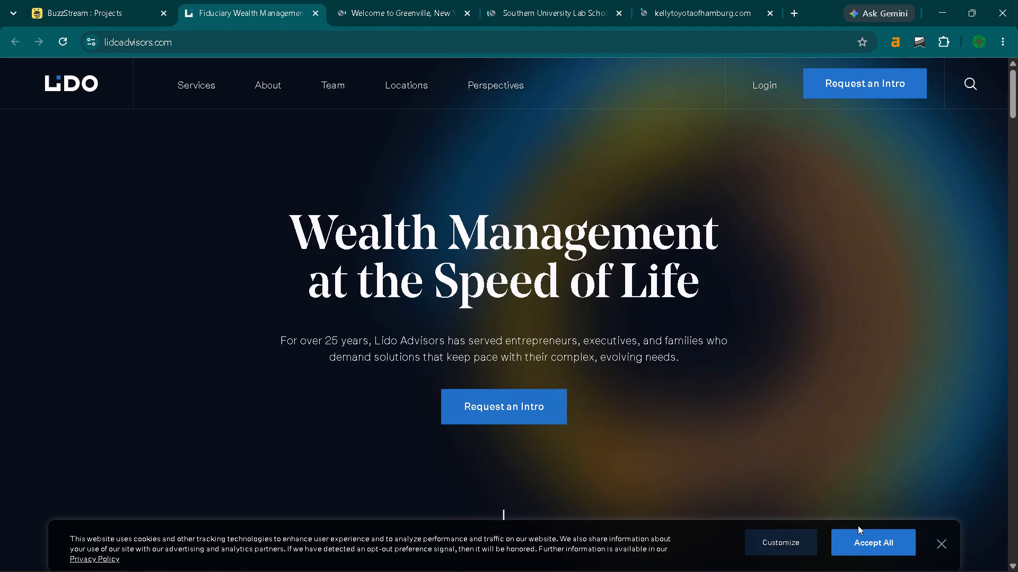
{"action": "left_click", "coordinate": [956, 541]}
{"action": "left_click", "coordinate": [944, 545]}
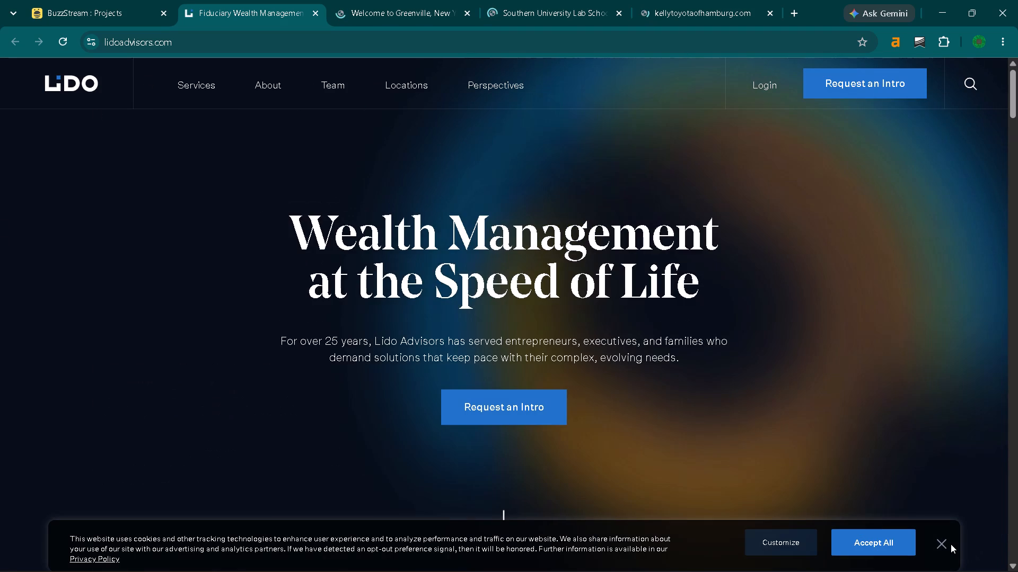
Copy the lidoadvisors.com address and open the site in the other browser window.
{"action": "left_click", "coordinate": [252, 46]}
{"action": "key", "text": "ctrl+c"}
{"action": "key", "text": "ctrl+c"}
{"action": "key", "text": "ctrl+c"}
{"action": "key", "text": "alt+Tab"}
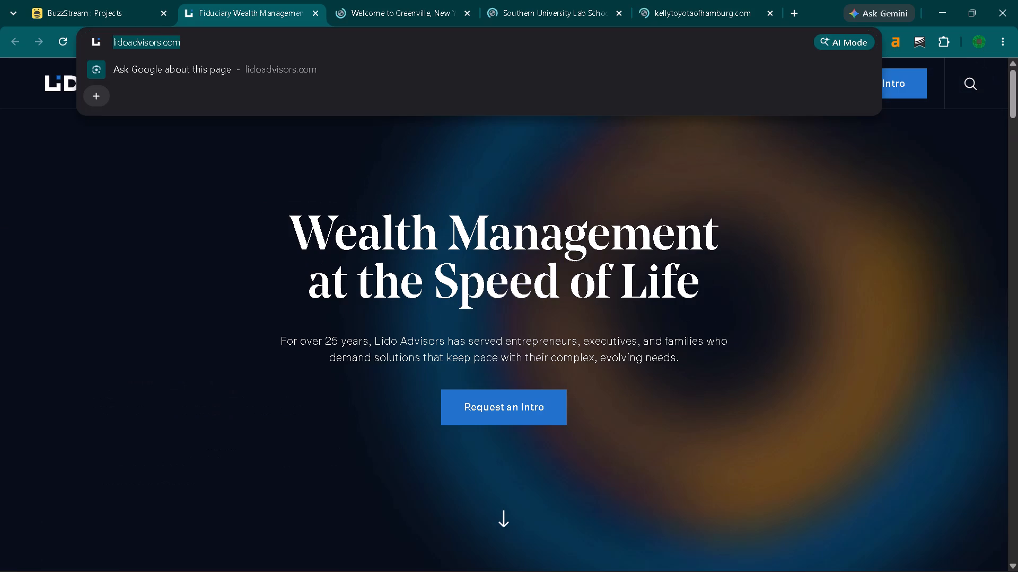
{"action": "left_click", "coordinate": [252, 46]}
{"action": "key", "text": "ctrl+v"}
{"action": "key", "text": "Return"}
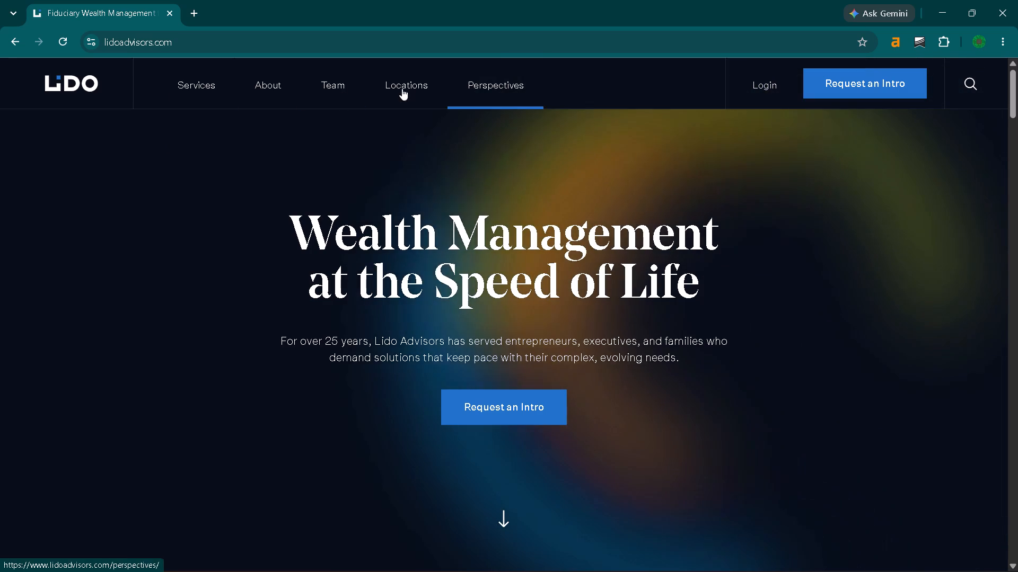
Open the home page's Perspectives articles on the Backdoor Roth IRA, moving to a lower-tax state and tax-efficient investing in separate new tabs.
{"action": "left_click_drag", "start_coordinate": [1017, 69], "coordinate": [1011, 564]}
{"action": "scroll", "coordinate": [424, 279], "scroll_direction": "down", "scroll_amount": 3}
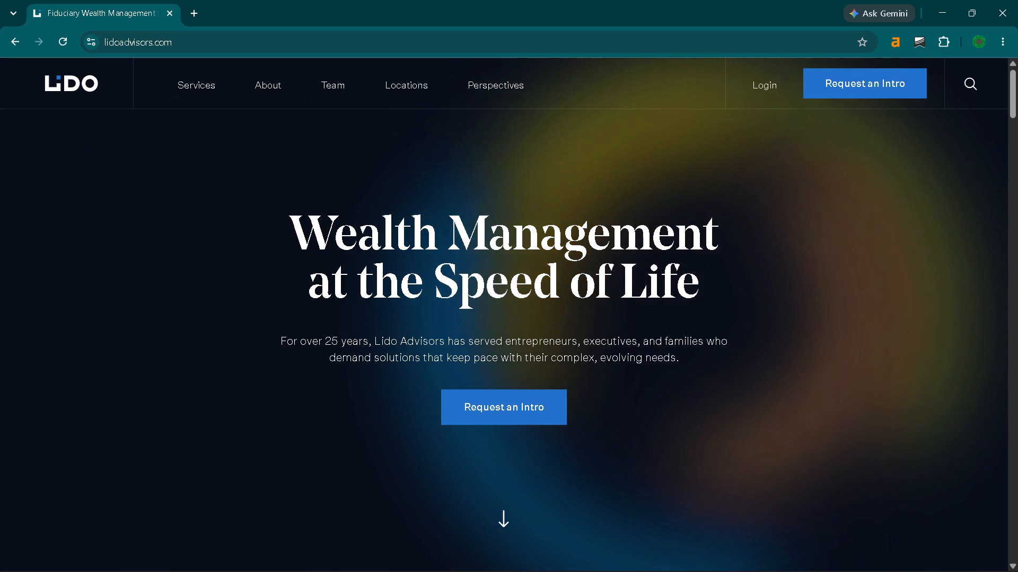
{"action": "scroll", "coordinate": [741, 306], "scroll_direction": "down", "scroll_amount": 20}
{"action": "scroll", "coordinate": [741, 306], "scroll_direction": "down", "scroll_amount": 9}
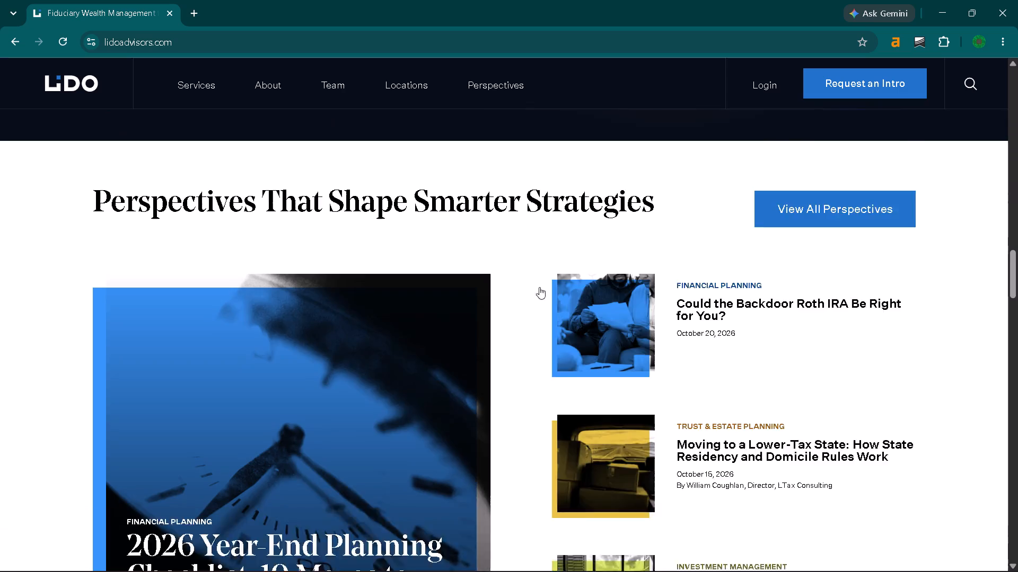
{"action": "scroll", "coordinate": [539, 287], "scroll_direction": "down", "scroll_amount": 4}
{"action": "scroll", "coordinate": [643, 288], "scroll_direction": "up", "scroll_amount": 3}
{"action": "scroll", "coordinate": [687, 186], "scroll_direction": "up", "scroll_amount": 1}
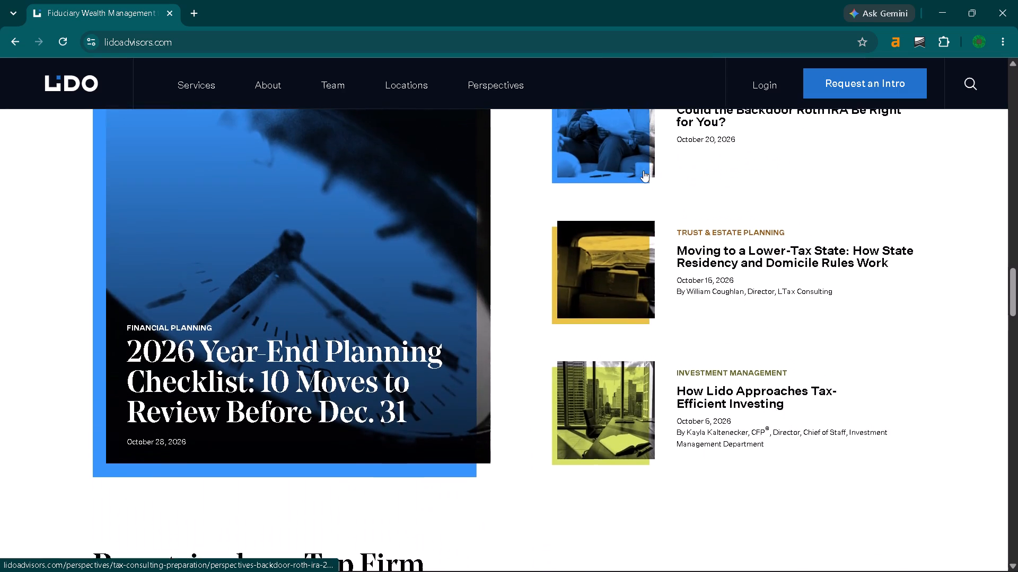
{"action": "scroll", "coordinate": [650, 167], "scroll_direction": "up", "scroll_amount": 2}
{"action": "right_click", "coordinate": [699, 252]}
{"action": "left_click", "coordinate": [731, 271]}
{"action": "scroll", "coordinate": [728, 337], "scroll_direction": "down", "scroll_amount": 1}
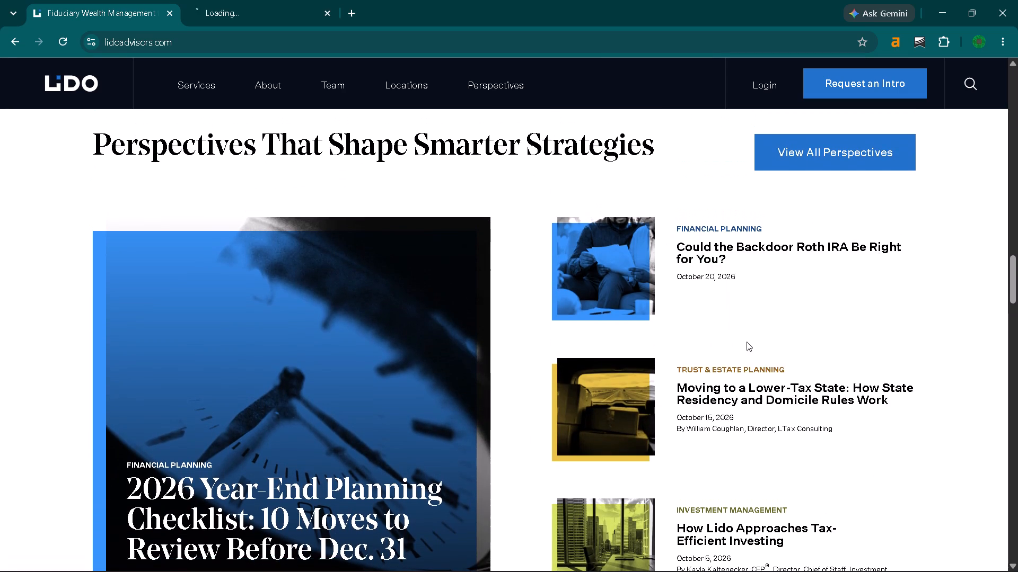
{"action": "scroll", "coordinate": [747, 342], "scroll_direction": "down", "scroll_amount": 1}
{"action": "right_click", "coordinate": [725, 274]}
{"action": "left_click", "coordinate": [756, 287]}
{"action": "scroll", "coordinate": [736, 368], "scroll_direction": "down", "scroll_amount": 1}
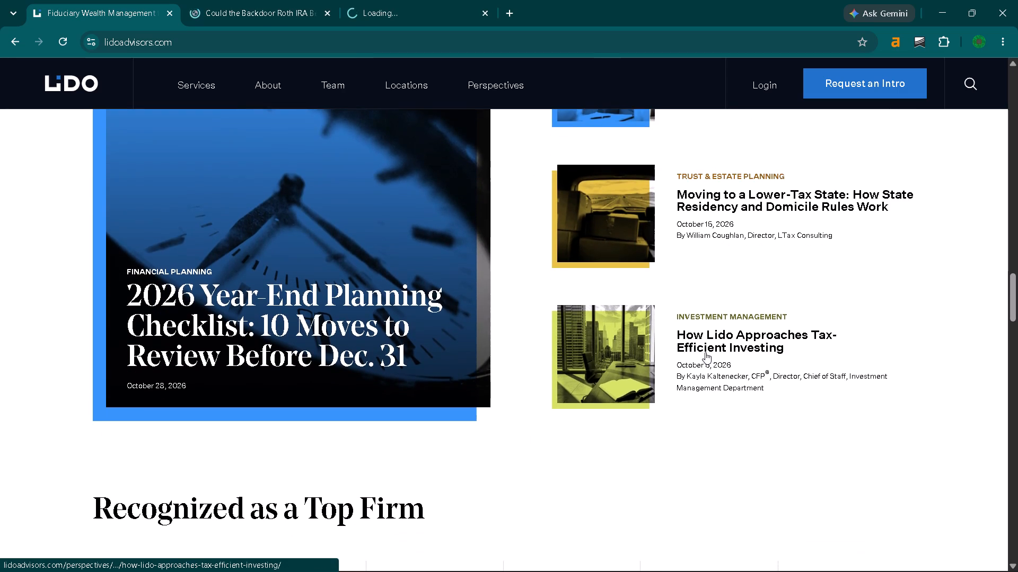
{"action": "right_click", "coordinate": [705, 352]}
{"action": "left_click", "coordinate": [736, 370]}
Examine the rest of the Lido Advisors home page down through its footer links and legal notices.
{"action": "scroll", "coordinate": [327, 389], "scroll_direction": "down", "scroll_amount": 5}
{"action": "scroll", "coordinate": [370, 358], "scroll_direction": "down", "scroll_amount": 5}
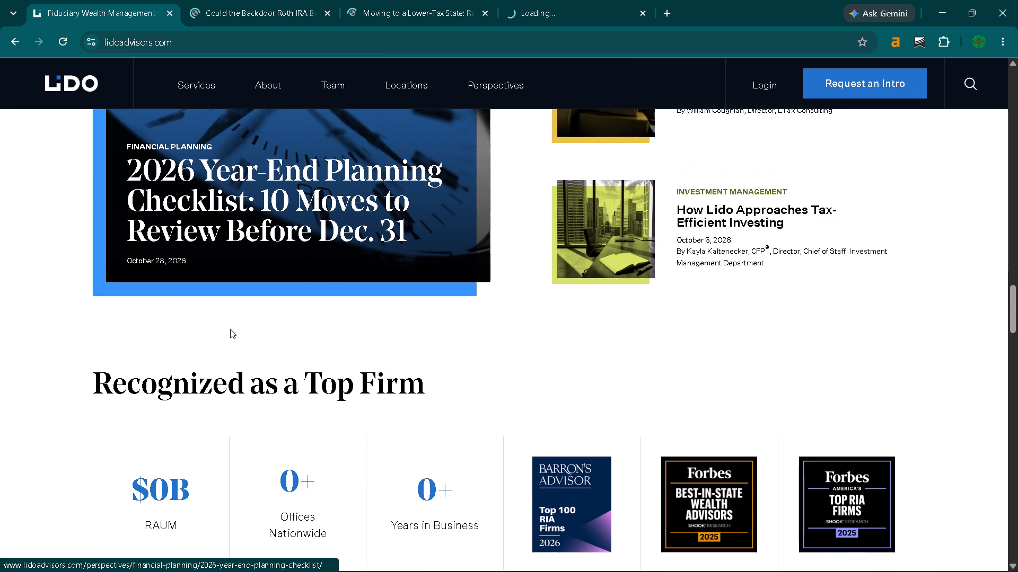
{"action": "scroll", "coordinate": [203, 392], "scroll_direction": "down", "scroll_amount": 1}
{"action": "scroll", "coordinate": [273, 397], "scroll_direction": "down", "scroll_amount": 7}
{"action": "scroll", "coordinate": [423, 386], "scroll_direction": "down", "scroll_amount": 9}
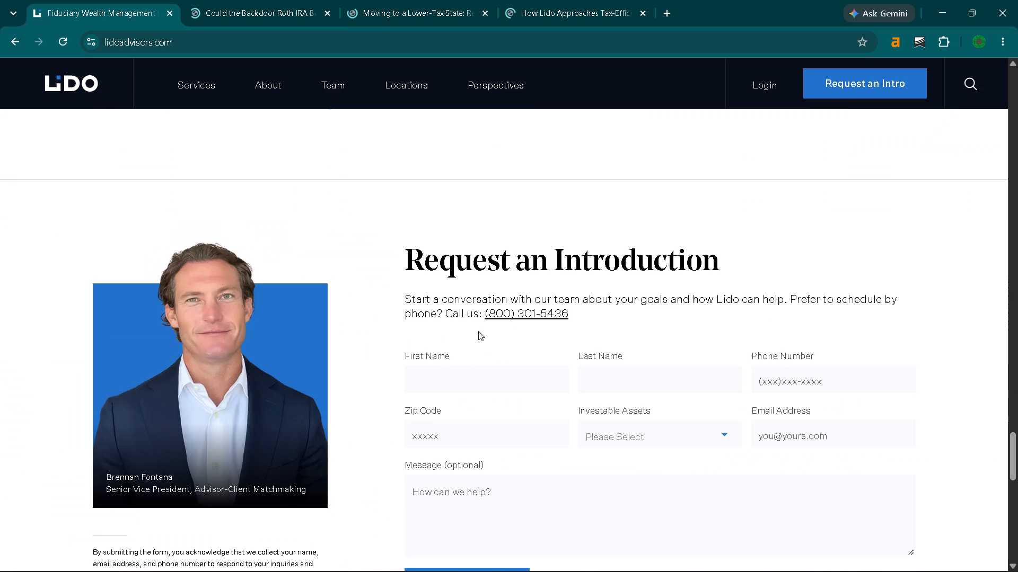
{"action": "scroll", "coordinate": [388, 388], "scroll_direction": "down", "scroll_amount": 6}
{"action": "scroll", "coordinate": [179, 494], "scroll_direction": "down", "scroll_amount": 2}
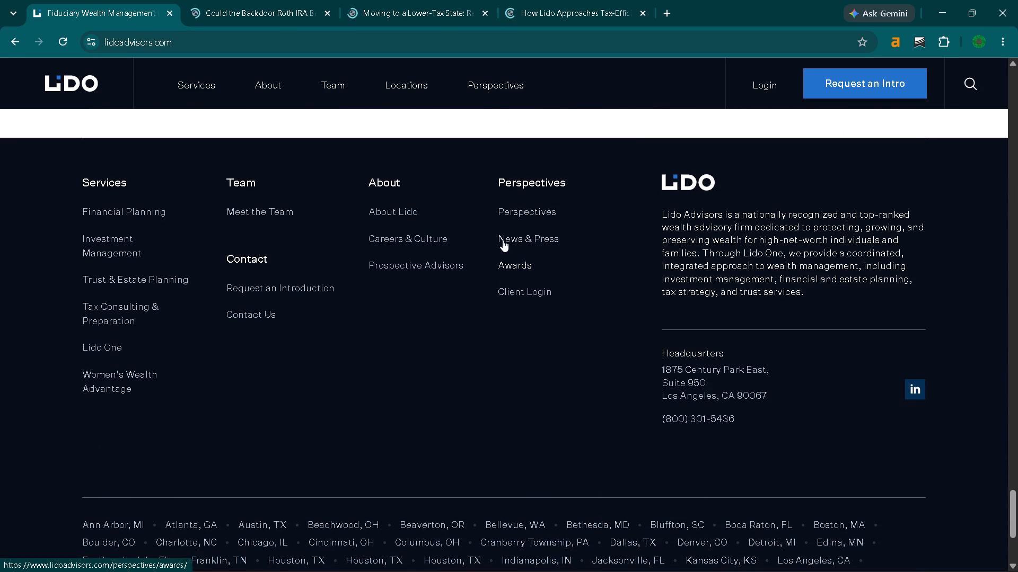
{"action": "scroll", "coordinate": [173, 290], "scroll_direction": "down", "scroll_amount": 6}
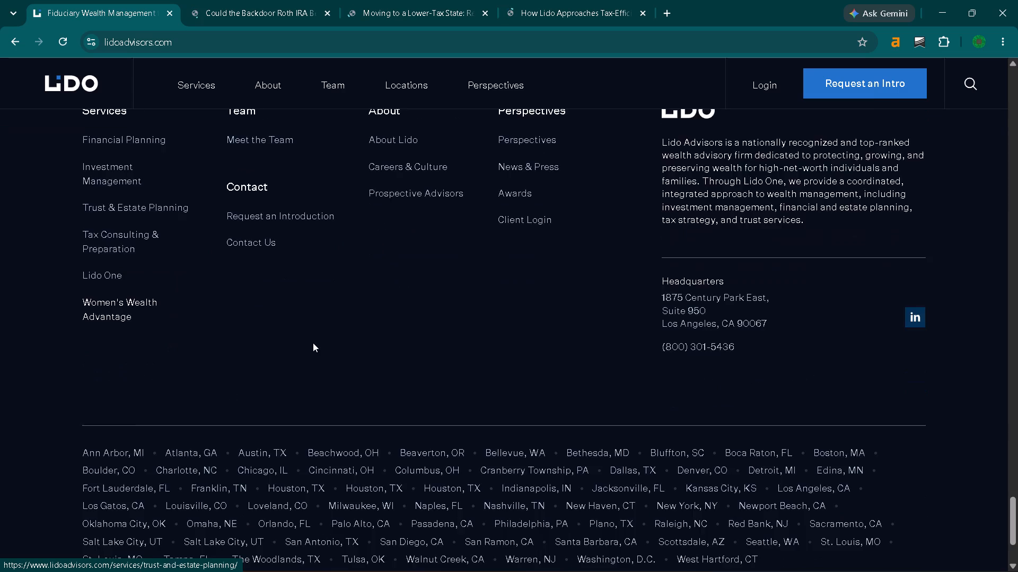
{"action": "scroll", "coordinate": [270, 386], "scroll_direction": "down", "scroll_amount": 3}
{"action": "scroll", "coordinate": [230, 371], "scroll_direction": "down", "scroll_amount": 5}
Read through the "Could the Backdoor Roth IRA Be Right for You?" article down to its FAQ, and close it.
{"action": "left_click", "coordinate": [191, 0]}
{"action": "double_click", "coordinate": [240, 0]}
{"action": "scroll", "coordinate": [304, 263], "scroll_direction": "down", "scroll_amount": 2}
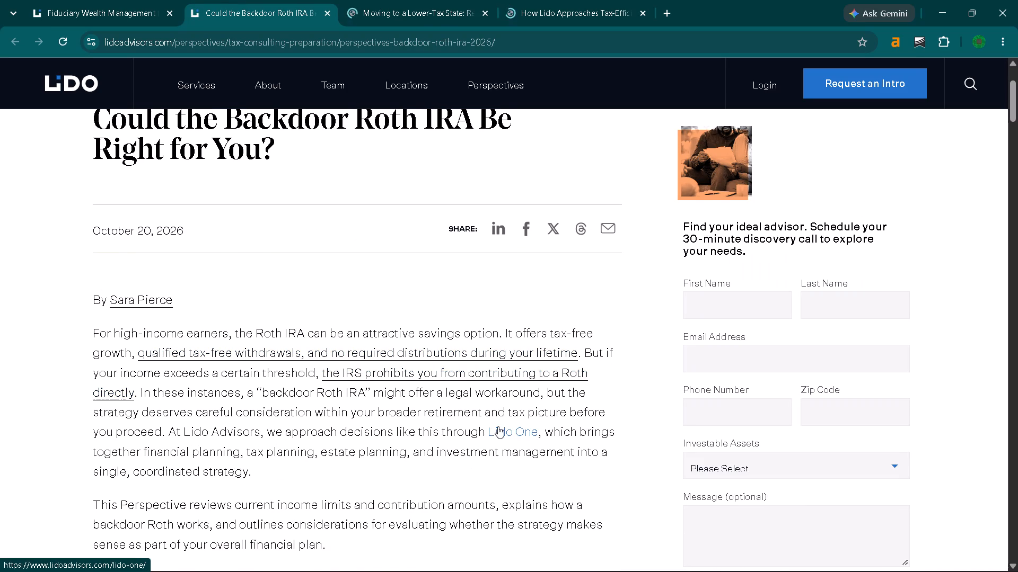
{"action": "scroll", "coordinate": [494, 426], "scroll_direction": "down", "scroll_amount": 3}
{"action": "scroll", "coordinate": [399, 359], "scroll_direction": "down", "scroll_amount": 2}
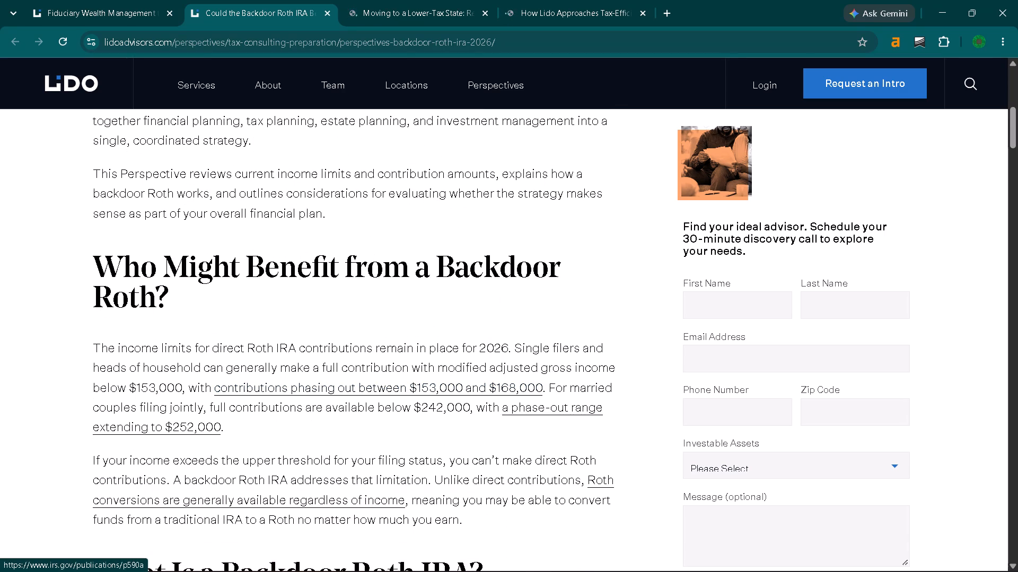
{"action": "scroll", "coordinate": [238, 487], "scroll_direction": "down", "scroll_amount": 3}
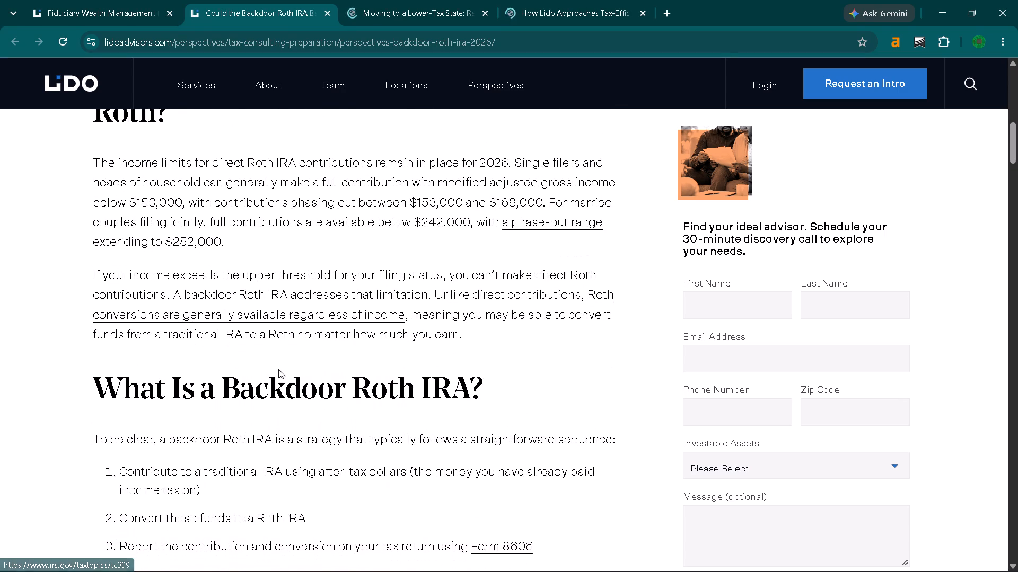
{"action": "scroll", "coordinate": [163, 347], "scroll_direction": "down", "scroll_amount": 4}
{"action": "scroll", "coordinate": [92, 341], "scroll_direction": "down", "scroll_amount": 3}
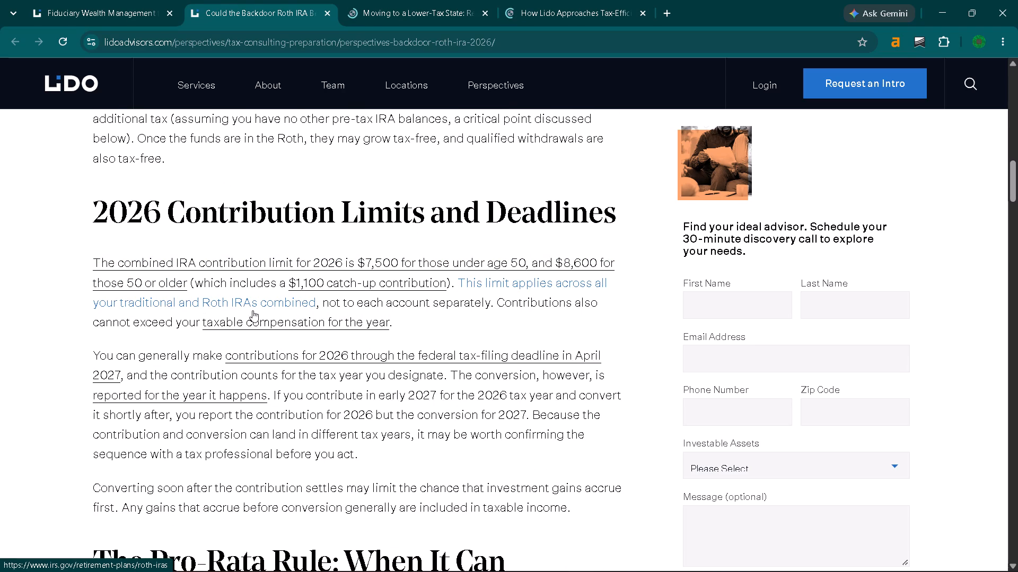
{"action": "scroll", "coordinate": [192, 412], "scroll_direction": "down", "scroll_amount": 5}
{"action": "scroll", "coordinate": [224, 319], "scroll_direction": "down", "scroll_amount": 3}
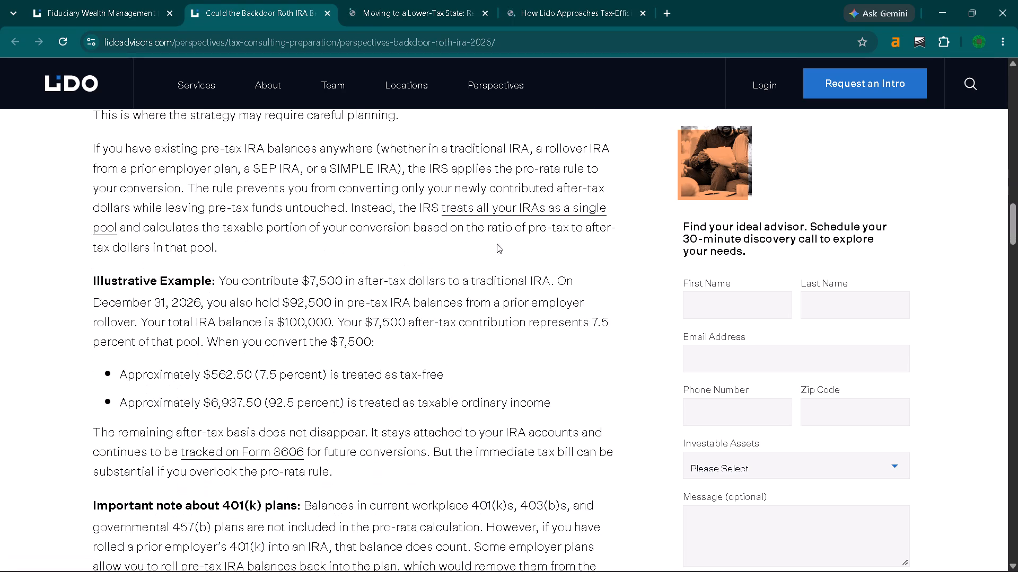
{"action": "scroll", "coordinate": [185, 332], "scroll_direction": "down", "scroll_amount": 4}
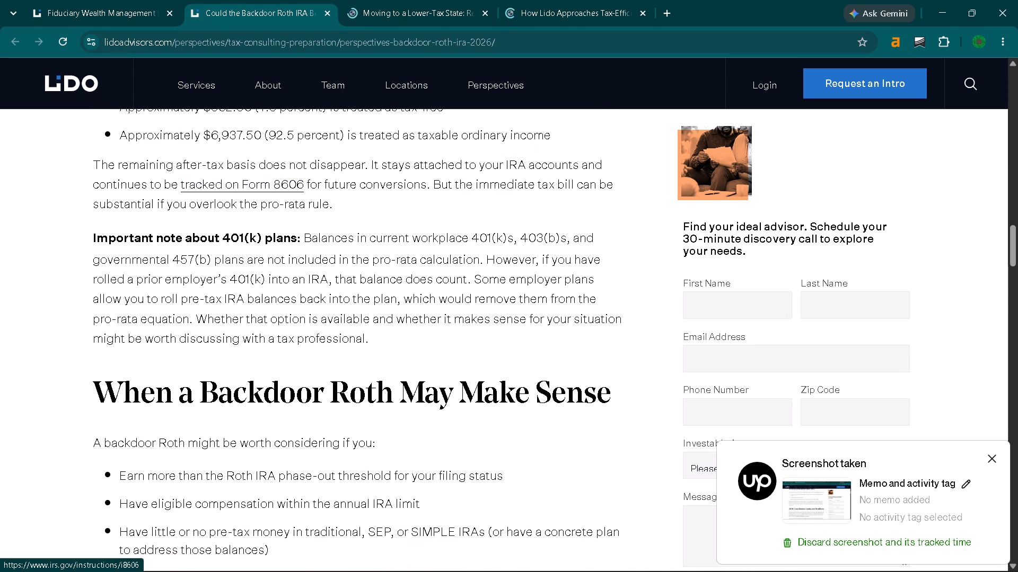
{"action": "scroll", "coordinate": [181, 329], "scroll_direction": "down", "scroll_amount": 4}
{"action": "scroll", "coordinate": [180, 375], "scroll_direction": "down", "scroll_amount": 20}
{"action": "scroll", "coordinate": [180, 375], "scroll_direction": "down", "scroll_amount": 4}
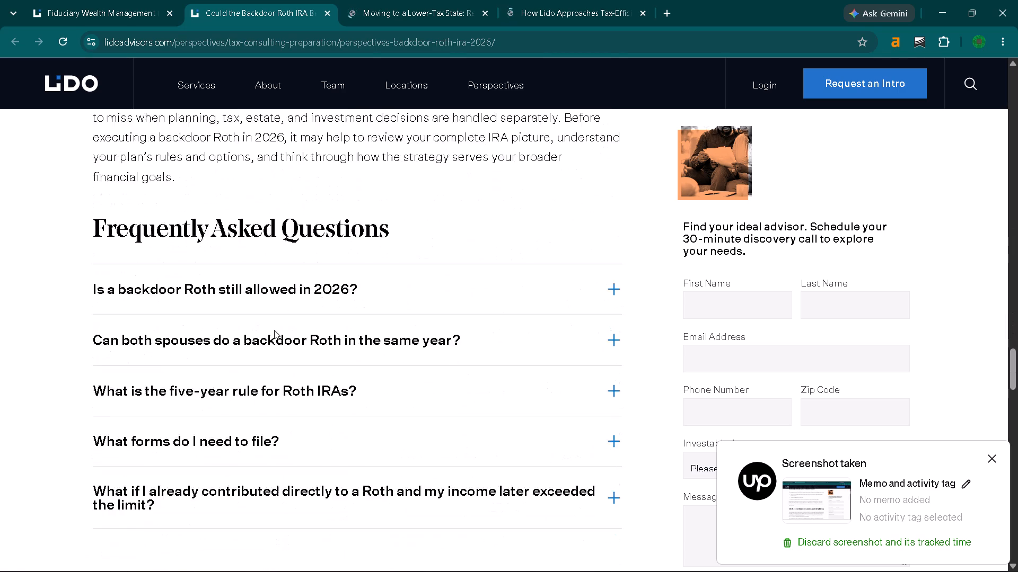
{"action": "key", "text": "ctrl+w"}
Skim the "Moving to a Lower-Tax State" article and close it.
{"action": "scroll", "coordinate": [484, 407], "scroll_direction": "down", "scroll_amount": 5}
{"action": "scroll", "coordinate": [207, 450], "scroll_direction": "down", "scroll_amount": 8}
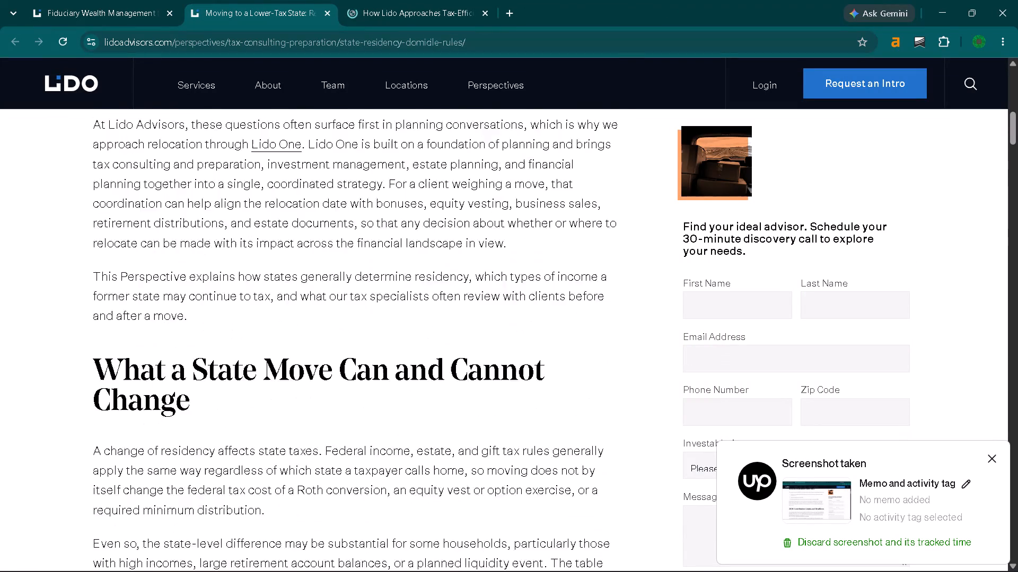
{"action": "scroll", "coordinate": [340, 411], "scroll_direction": "down", "scroll_amount": 20}
{"action": "scroll", "coordinate": [340, 411], "scroll_direction": "down", "scroll_amount": 9}
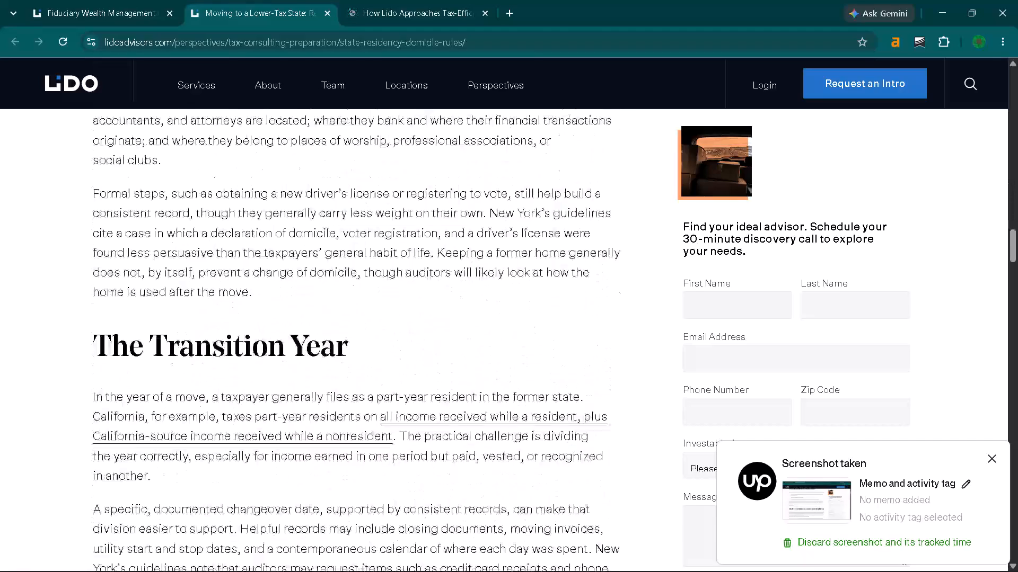
{"action": "scroll", "coordinate": [209, 338], "scroll_direction": "down", "scroll_amount": 2}
{"action": "key", "text": "ctrl+w"}
Skim the "How Lido Approaches Tax-Efficient Investing" article and close it.
{"action": "scroll", "coordinate": [210, 355], "scroll_direction": "down", "scroll_amount": 15}
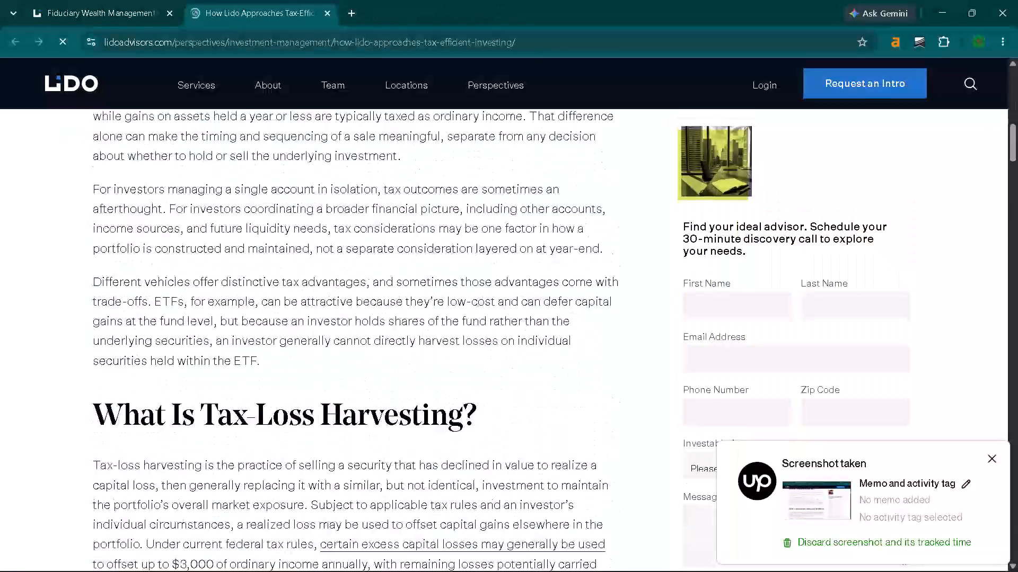
{"action": "scroll", "coordinate": [310, 363], "scroll_direction": "down", "scroll_amount": 20}
{"action": "scroll", "coordinate": [310, 363], "scroll_direction": "down", "scroll_amount": 5}
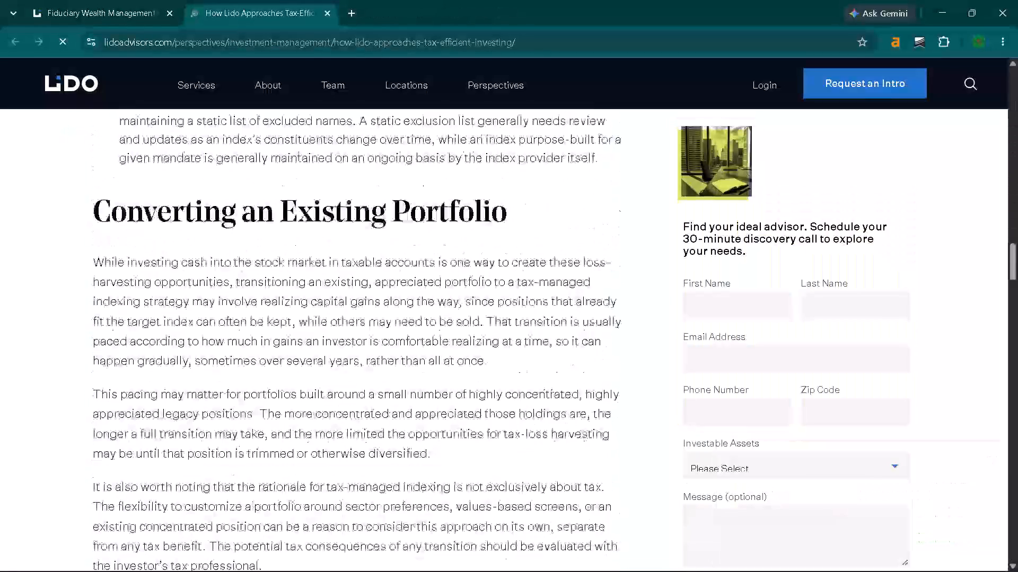
{"action": "scroll", "coordinate": [313, 308], "scroll_direction": "down", "scroll_amount": 2}
{"action": "scroll", "coordinate": [257, 351], "scroll_direction": "down", "scroll_amount": 4}
{"action": "key", "text": "ctrl+w"}
Return to the prospecting browser window and close the Lido Advisors page.
{"action": "scroll", "coordinate": [297, 380], "scroll_direction": "down", "scroll_amount": 4}
{"action": "key", "text": "alt+Tab"}
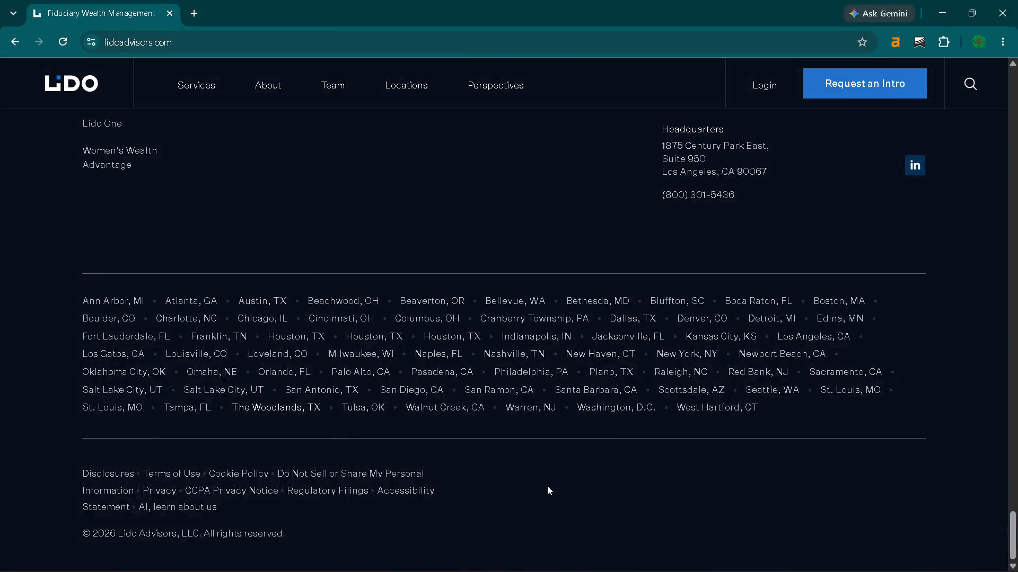
{"action": "key", "text": "ctrl+w"}
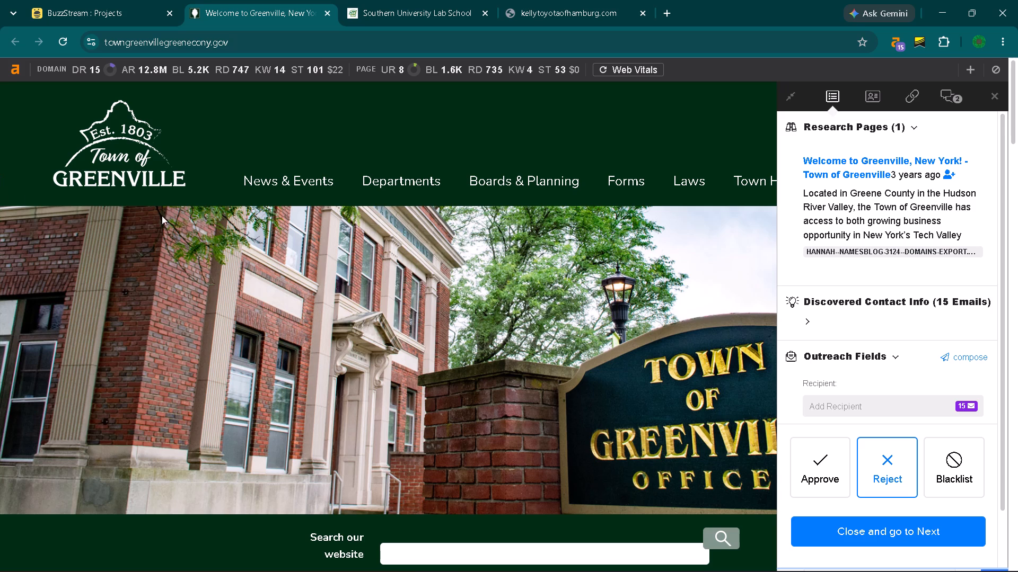
Finish the Town of Greenville prospect as Reject, go on to the next one, and close the town's page.
{"action": "left_click", "coordinate": [856, 530]}
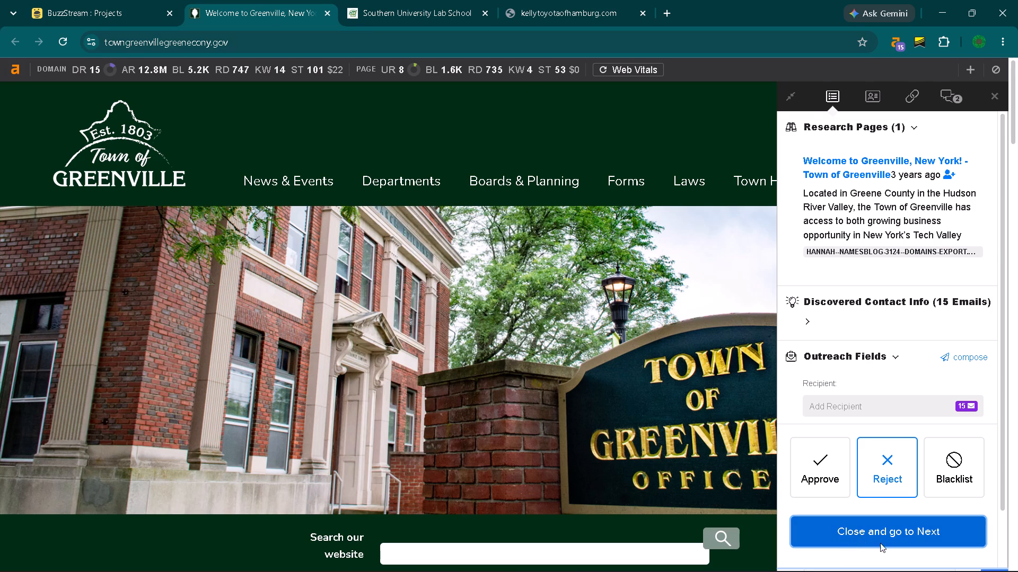
{"action": "left_click", "coordinate": [230, 15]}
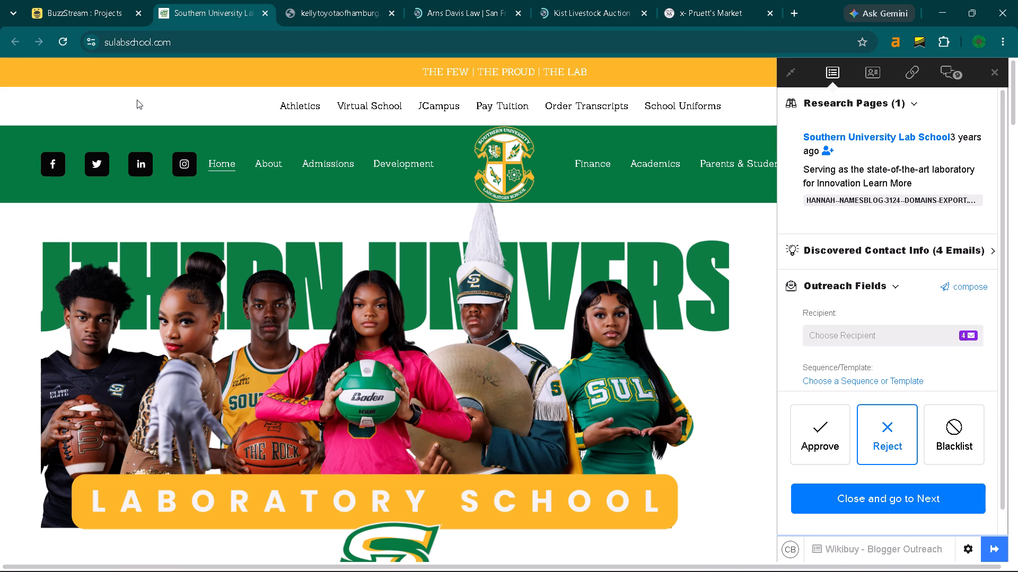
Finish the Southern University Lab School prospect as Reject, go on to the next one, and close the school's page.
{"action": "left_click", "coordinate": [801, 492]}
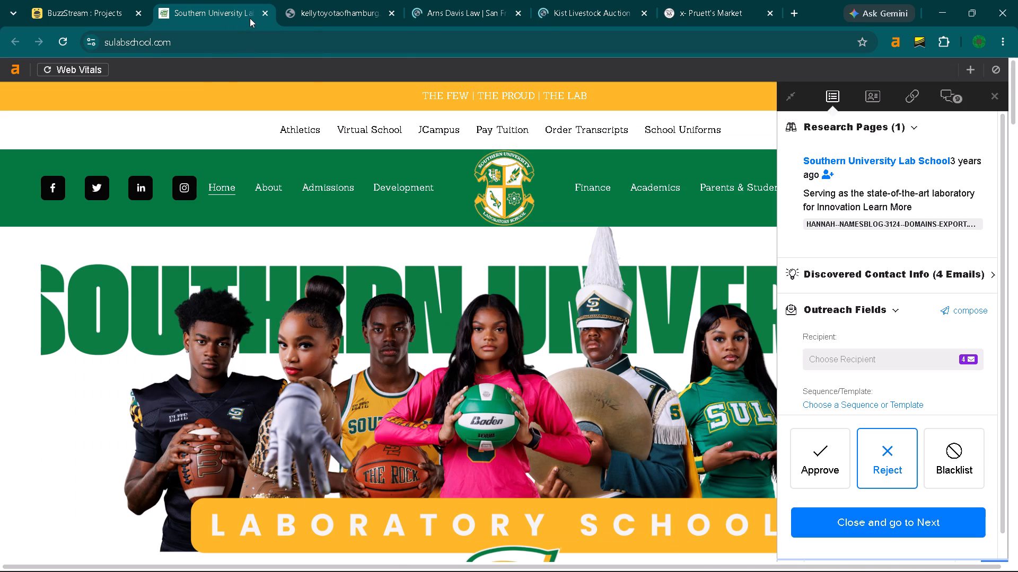
{"action": "left_click", "coordinate": [267, 13]}
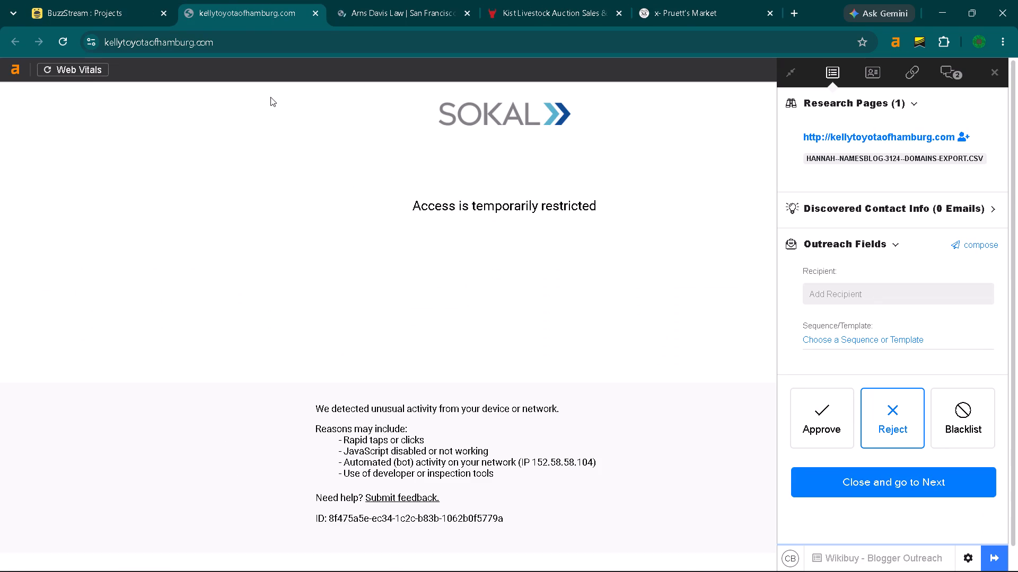
Finish the kellytoyotaofhamburg.com prospect as Reject and go on to the next one.
{"action": "left_click", "coordinate": [820, 468]}
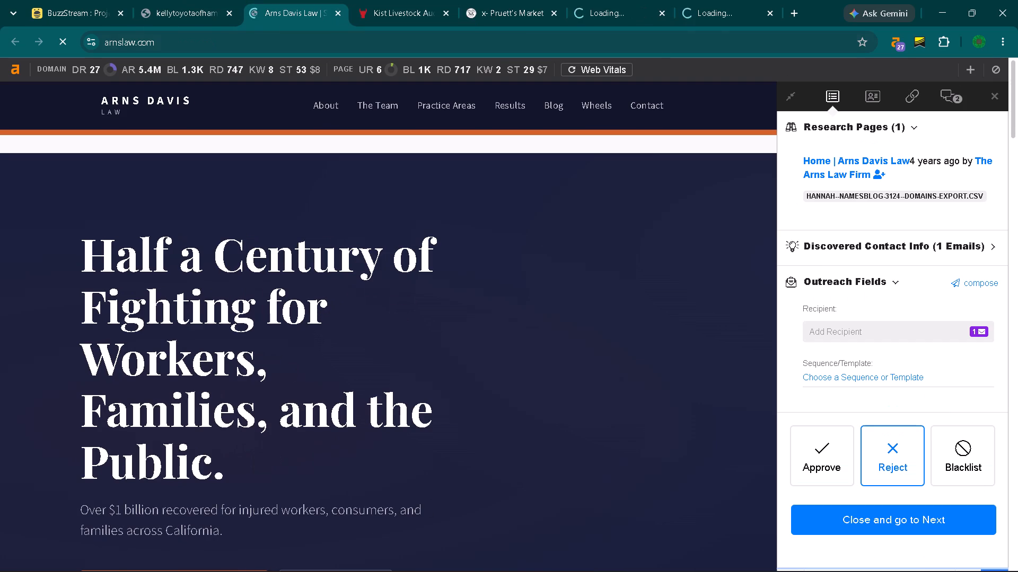
Finish the Arns Davis Law prospect as Reject, go on to the next one, and close the law firm's page.
{"action": "left_click", "coordinate": [27, 207]}
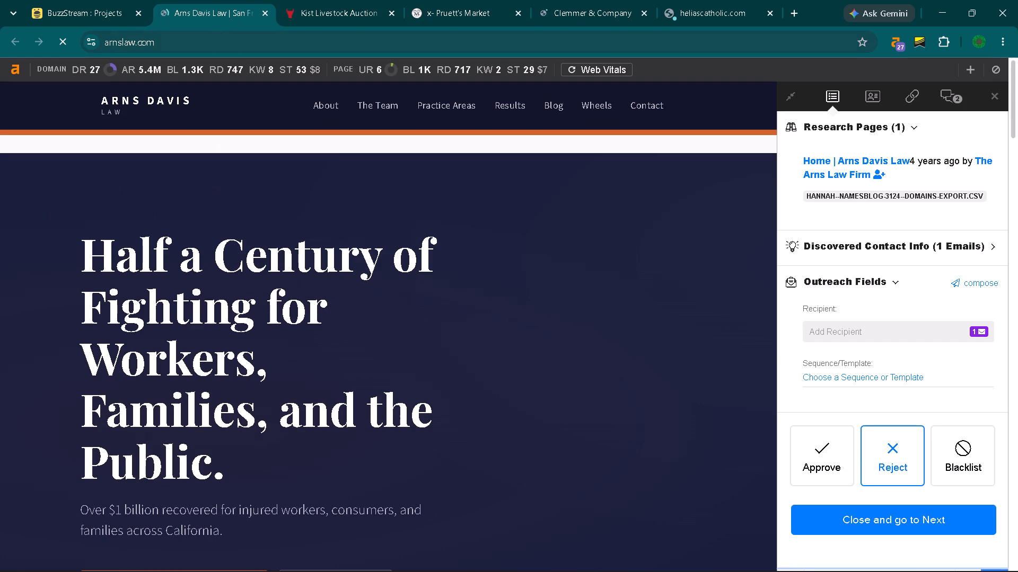
{"action": "left_click", "coordinate": [856, 512]}
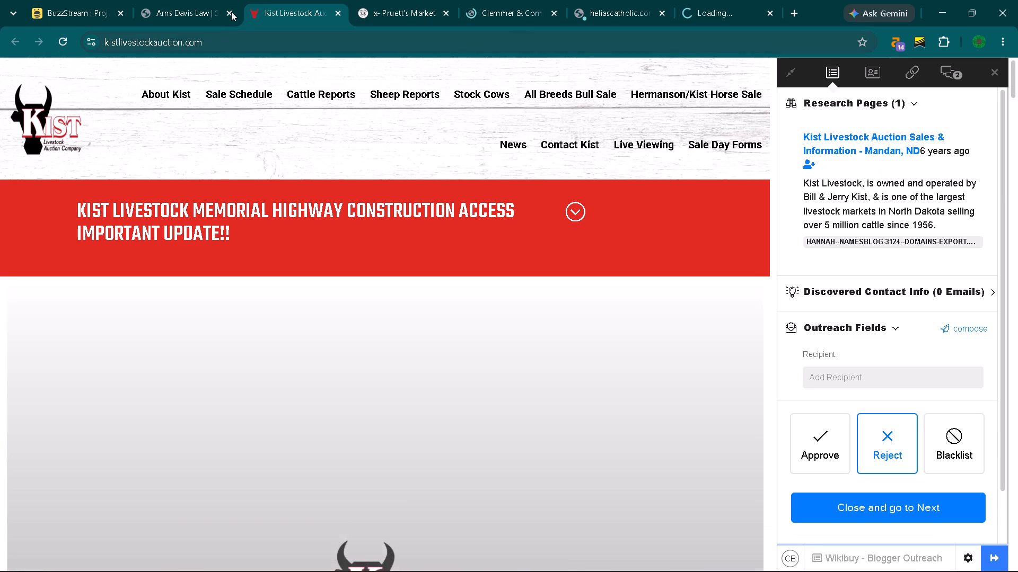
{"action": "left_click", "coordinate": [232, 11]}
Copy the Kist Livestock Auction site address and open kistlivestockauction.com in the other browser window, replacing the Lido page.
{"action": "left_click", "coordinate": [271, 45]}
{"action": "key", "text": "ctrl+c"}
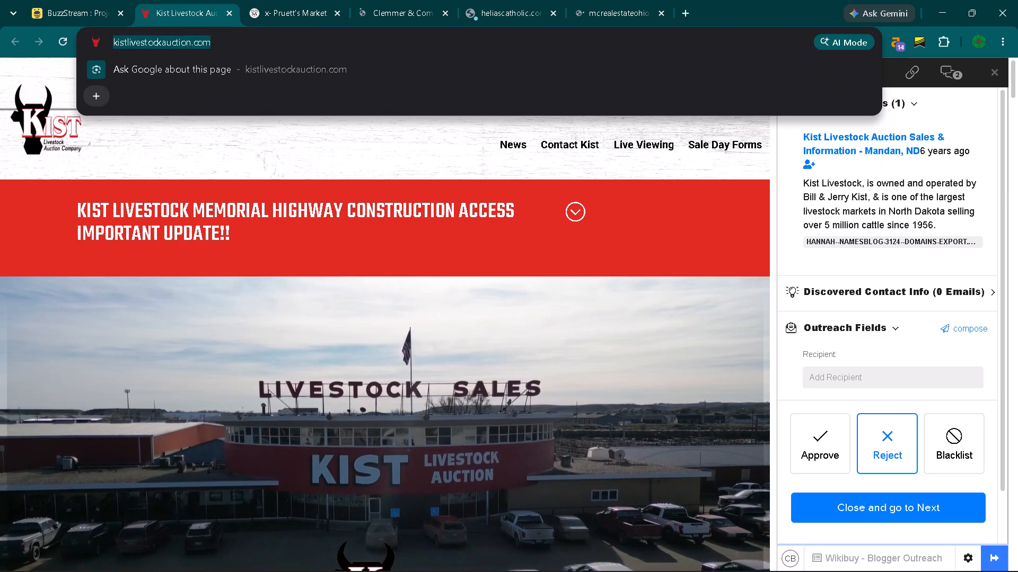
{"action": "key", "text": "ctrl+c"}
{"action": "key", "text": "ctrl+c"}
{"action": "key", "text": "alt+Tab"}
{"action": "left_click", "coordinate": [271, 45]}
{"action": "key", "text": "ctrl+v"}
{"action": "key", "text": "Return"}
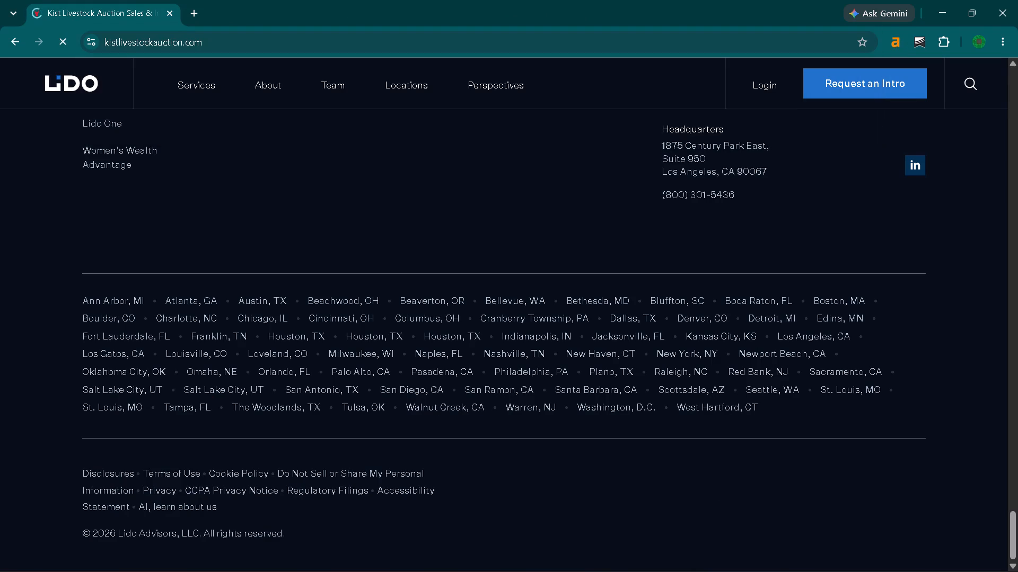
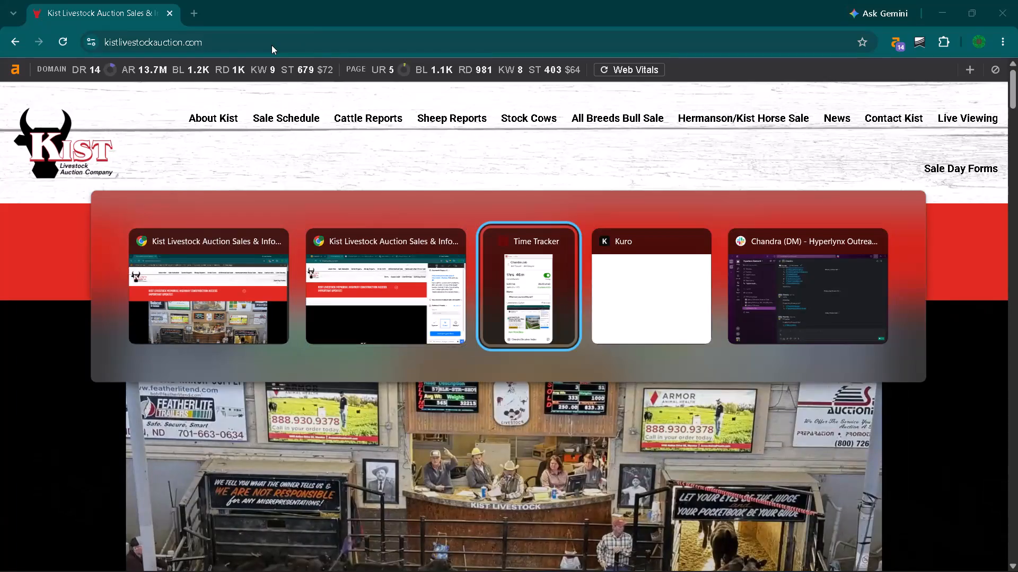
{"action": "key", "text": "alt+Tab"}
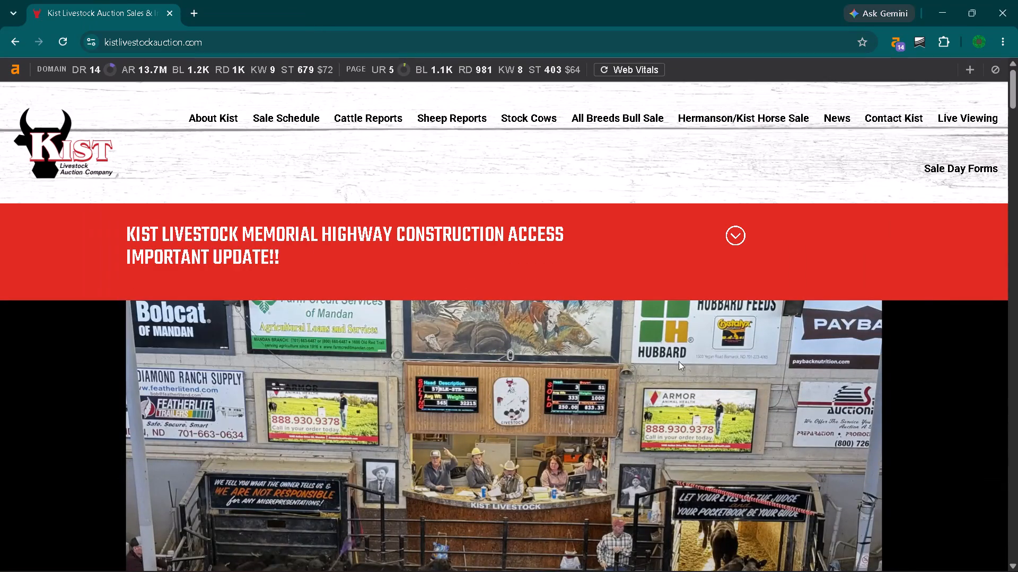
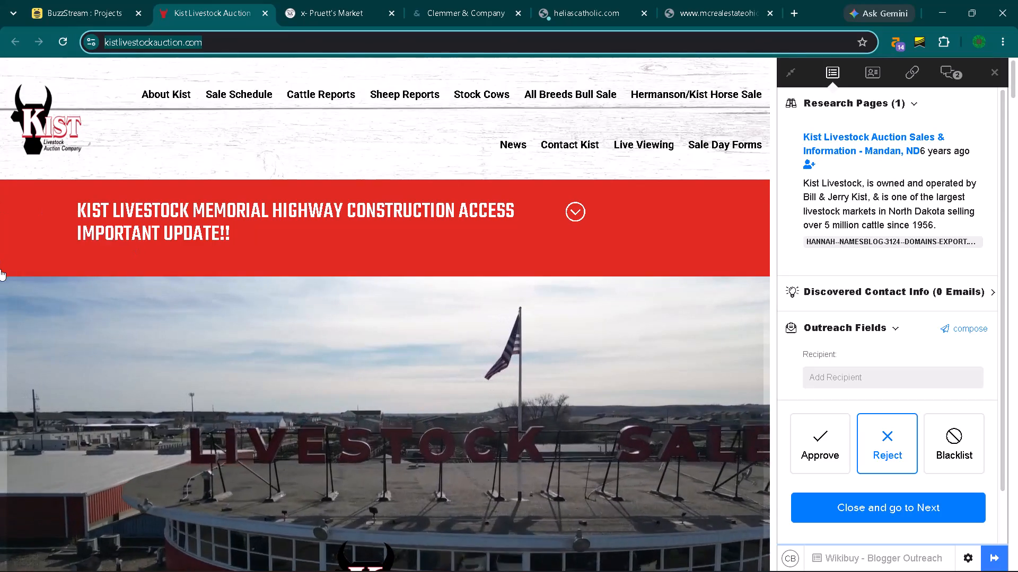
Skim the Kist Livestock Auction site, keep it marked Reject, and close it to advance to the next prospect.
{"action": "left_click", "coordinate": [0, 269]}
{"action": "key", "text": "alt+Tab"}
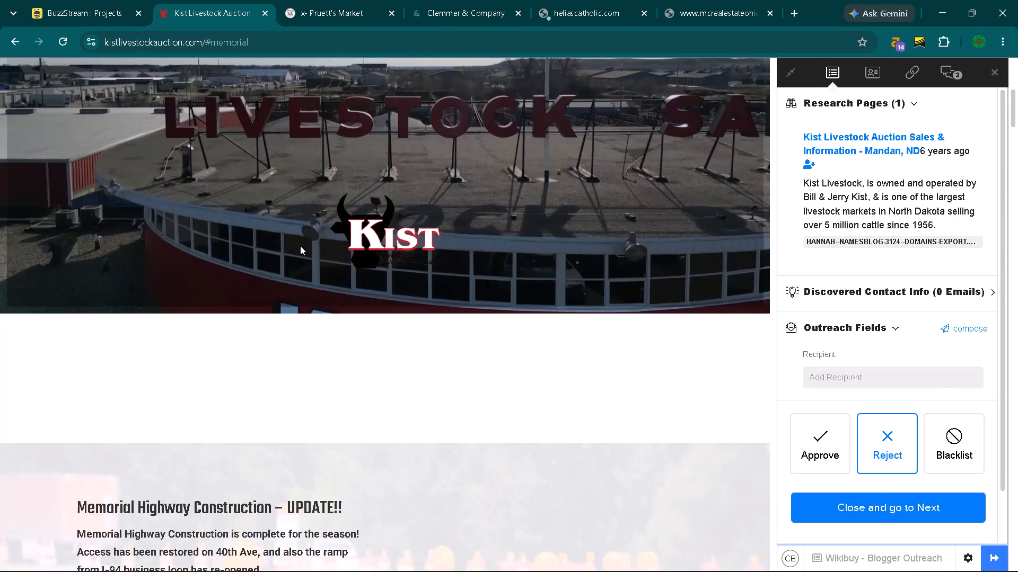
{"action": "key", "text": "alt+Tab"}
{"action": "scroll", "coordinate": [177, 412], "scroll_direction": "down", "scroll_amount": 3}
{"action": "left_click", "coordinate": [871, 513]}
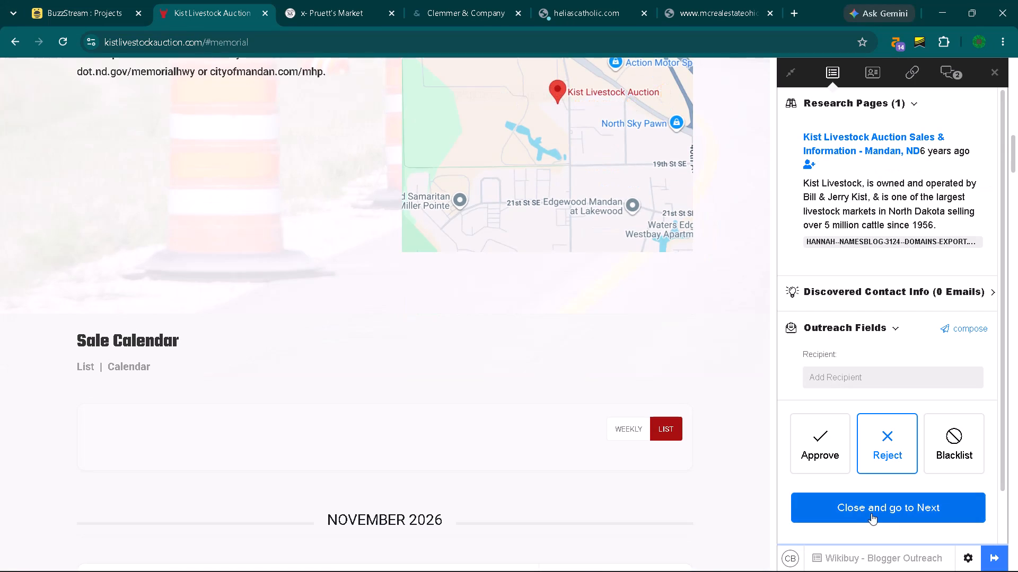
{"action": "left_click", "coordinate": [230, 11]}
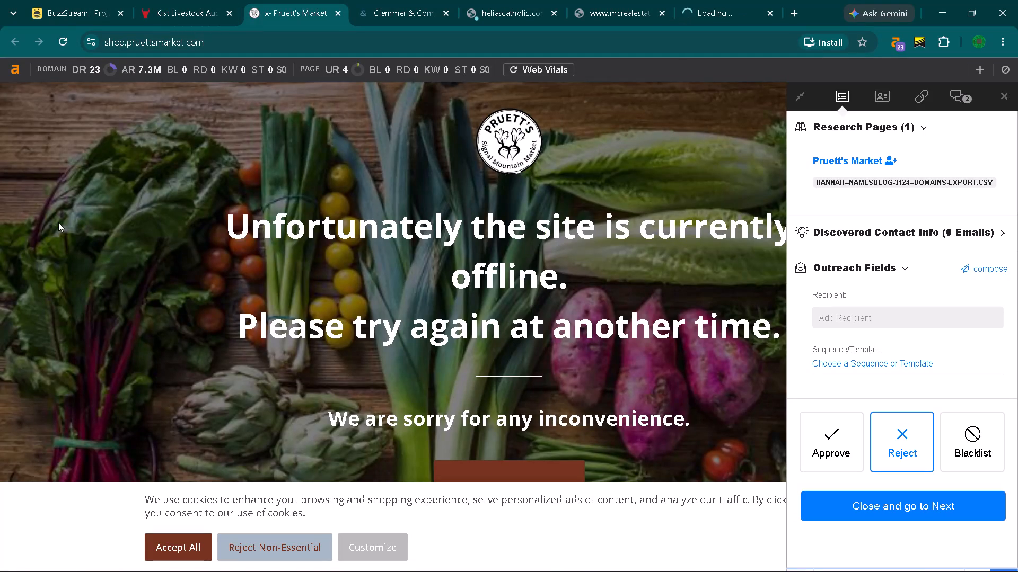
Examine the Pruett's Market site as a blogger outreach prospect.
{"action": "left_click", "coordinate": [54, 222]}
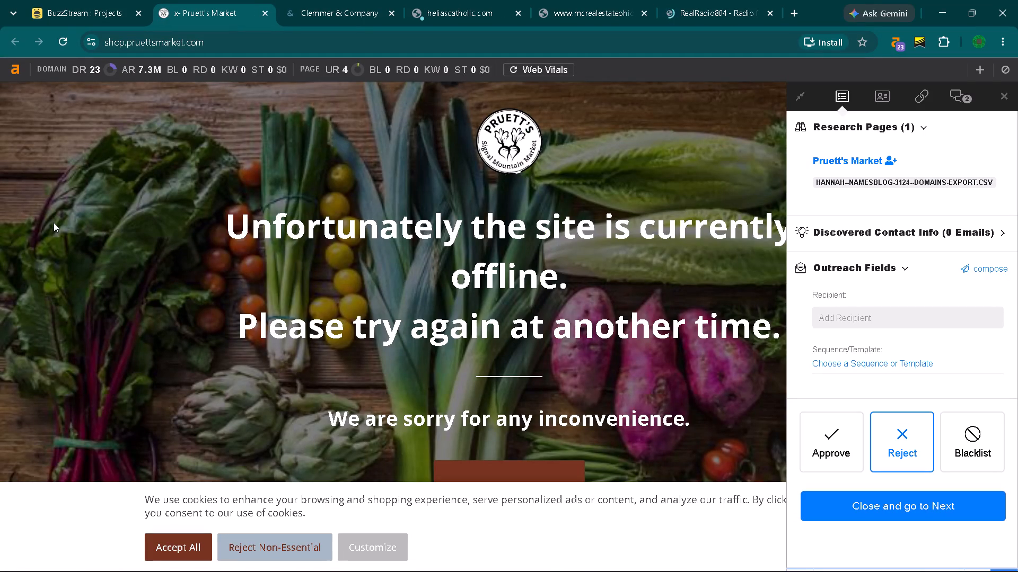
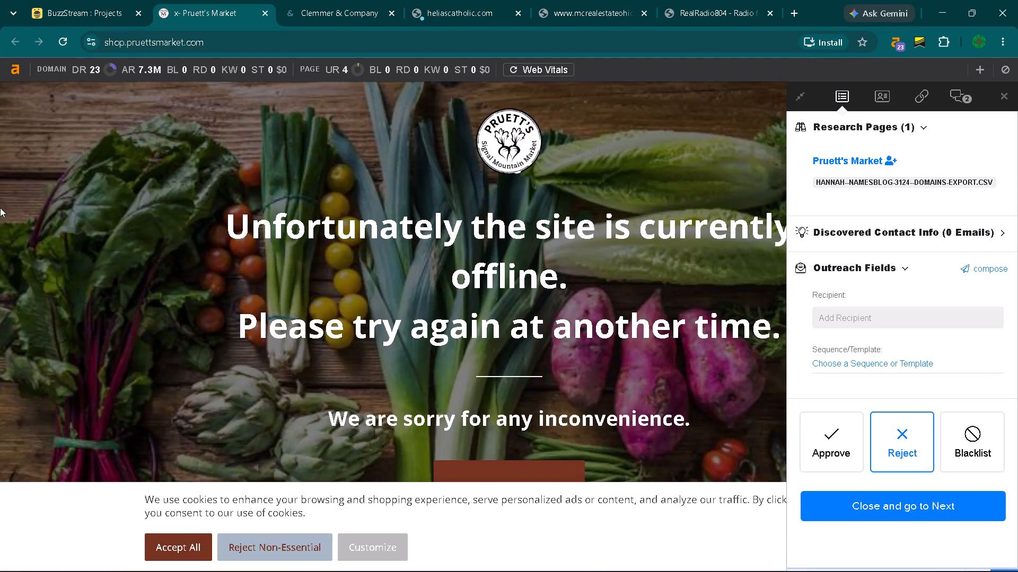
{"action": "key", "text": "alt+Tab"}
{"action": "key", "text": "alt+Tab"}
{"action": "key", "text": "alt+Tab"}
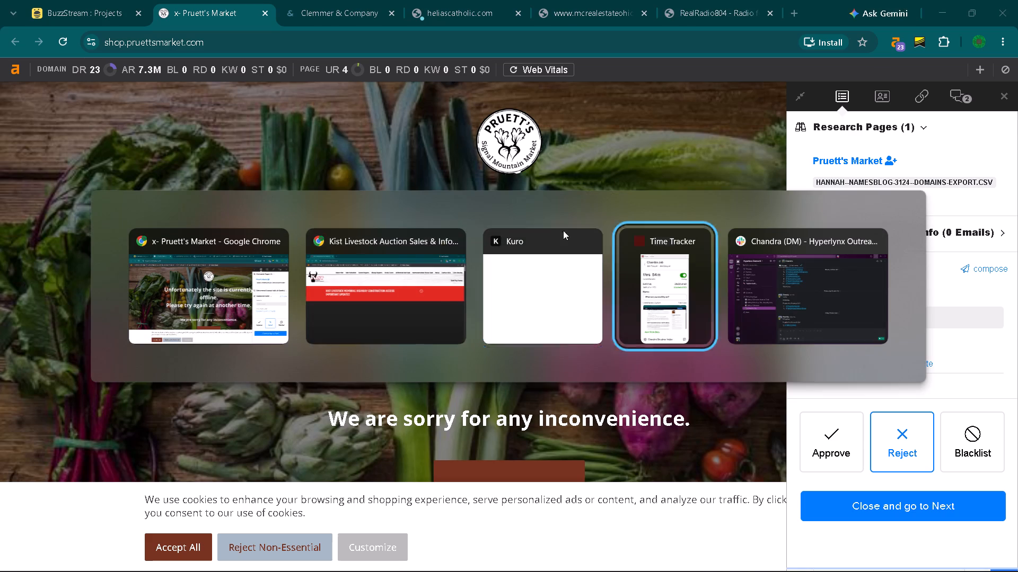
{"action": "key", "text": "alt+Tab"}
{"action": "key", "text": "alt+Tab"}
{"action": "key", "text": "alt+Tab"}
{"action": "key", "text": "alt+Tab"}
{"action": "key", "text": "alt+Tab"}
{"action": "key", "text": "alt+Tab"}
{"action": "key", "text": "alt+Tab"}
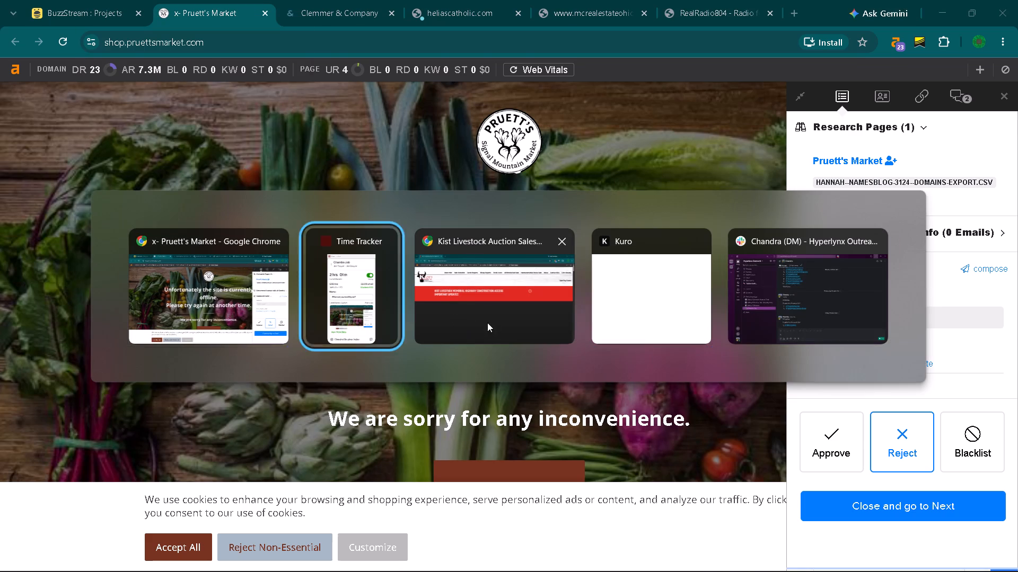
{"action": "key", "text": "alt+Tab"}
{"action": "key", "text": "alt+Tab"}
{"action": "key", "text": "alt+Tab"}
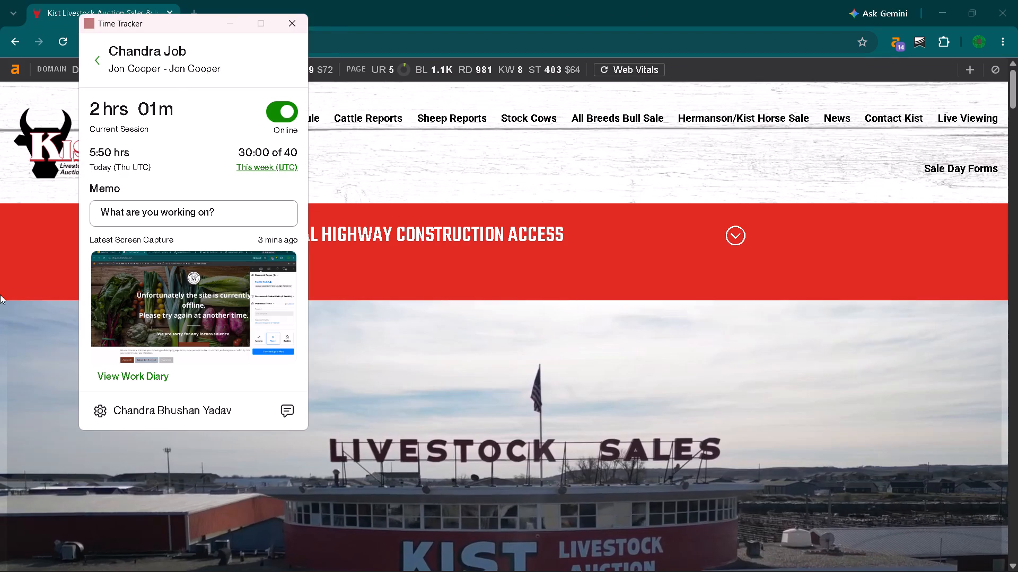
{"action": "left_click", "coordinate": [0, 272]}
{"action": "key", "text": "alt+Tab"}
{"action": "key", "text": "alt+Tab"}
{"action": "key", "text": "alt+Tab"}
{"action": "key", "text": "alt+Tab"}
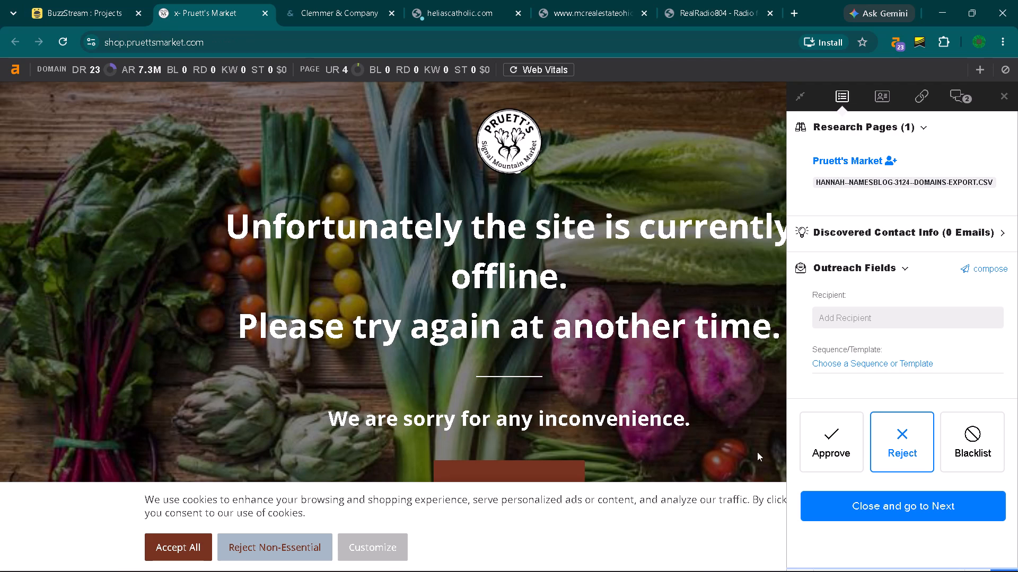
Keep Pruett's Market marked Reject and close it to advance to the next prospect.
{"action": "left_click", "coordinate": [871, 509]}
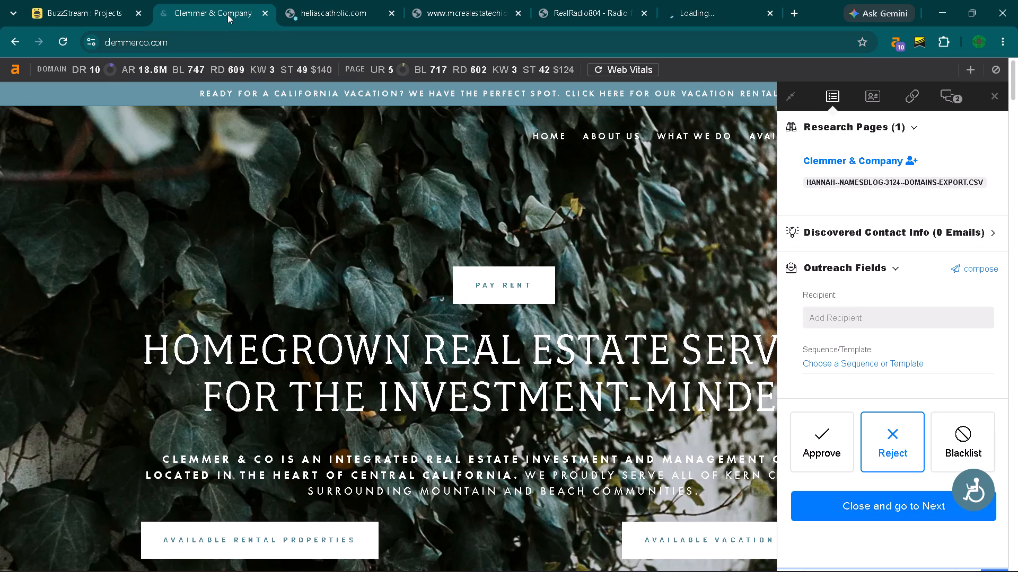
Keep the Clemmer & Company site marked Reject and close it to advance to the next prospect.
{"action": "left_click", "coordinate": [0, 202]}
{"action": "left_click", "coordinate": [875, 502]}
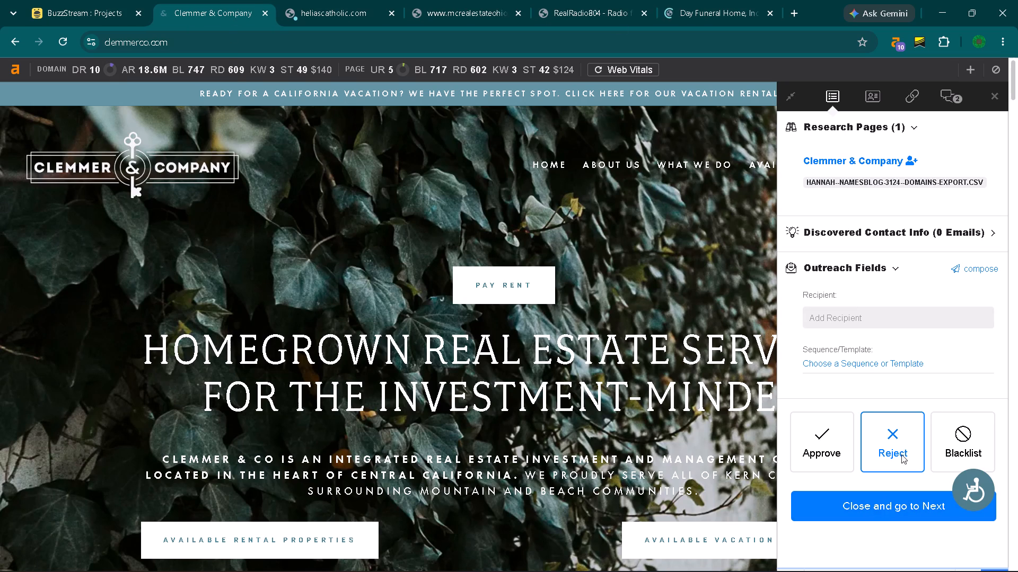
{"action": "left_click", "coordinate": [262, 12]}
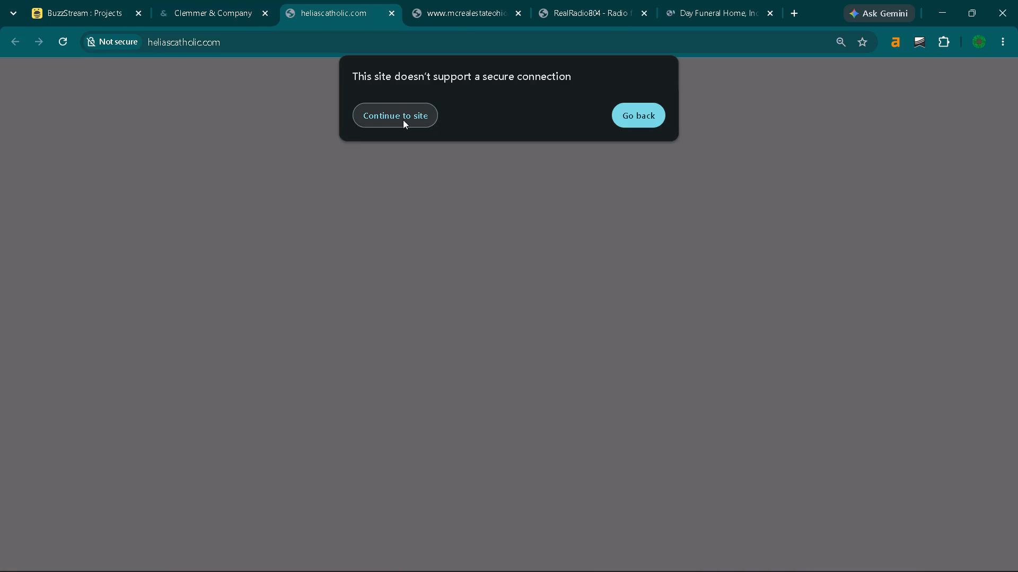
Try to load heliascatholic.com despite its lack of a secure connection, and close its tab.
{"action": "left_click", "coordinate": [385, 113]}
{"action": "left_click", "coordinate": [434, 0]}
{"action": "left_click", "coordinate": [225, 0]}
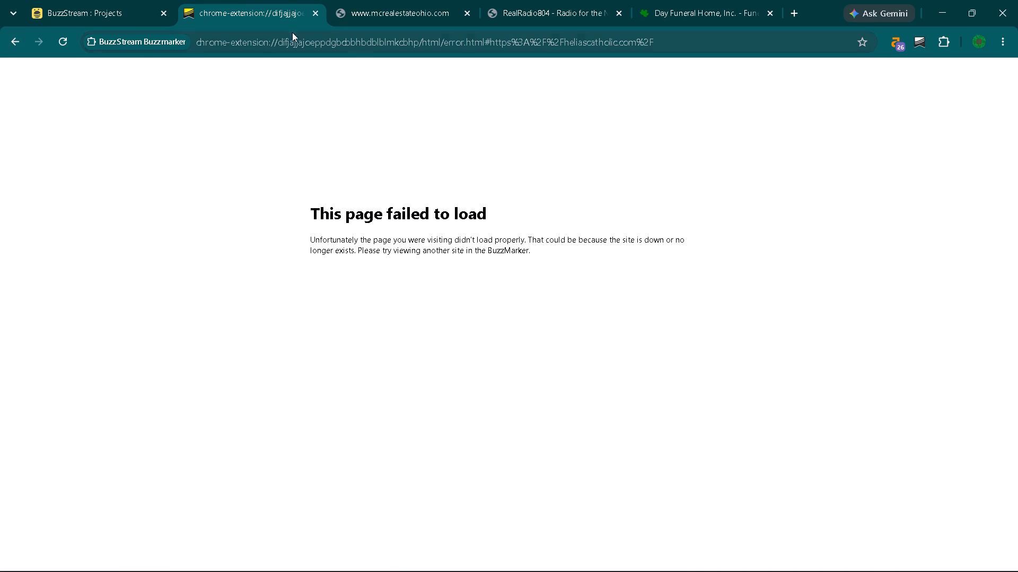
{"action": "key", "text": "ctrl+w"}
Reload the mcrealestateohio.com page.
{"action": "left_click", "coordinate": [337, 312]}
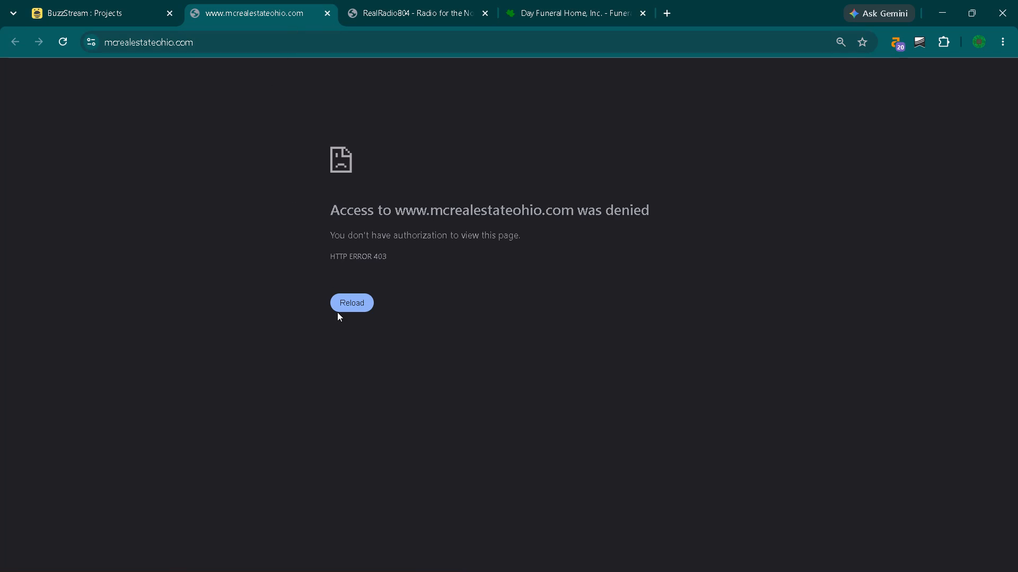
{"action": "left_click", "coordinate": [346, 301]}
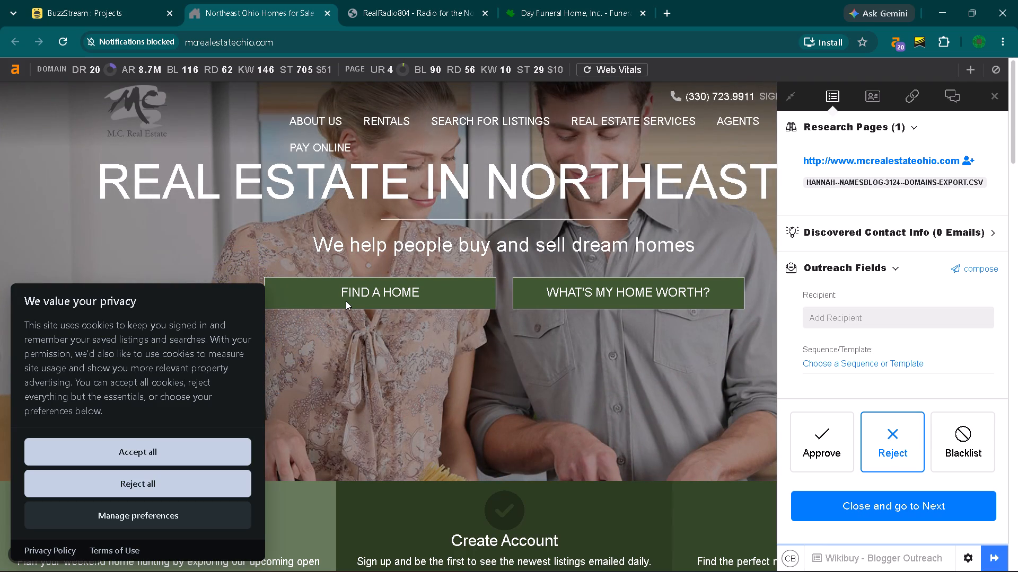
Copy the mcrealestateohio.com address and open it in the other browser window.
{"action": "key", "text": "alt+Tab"}
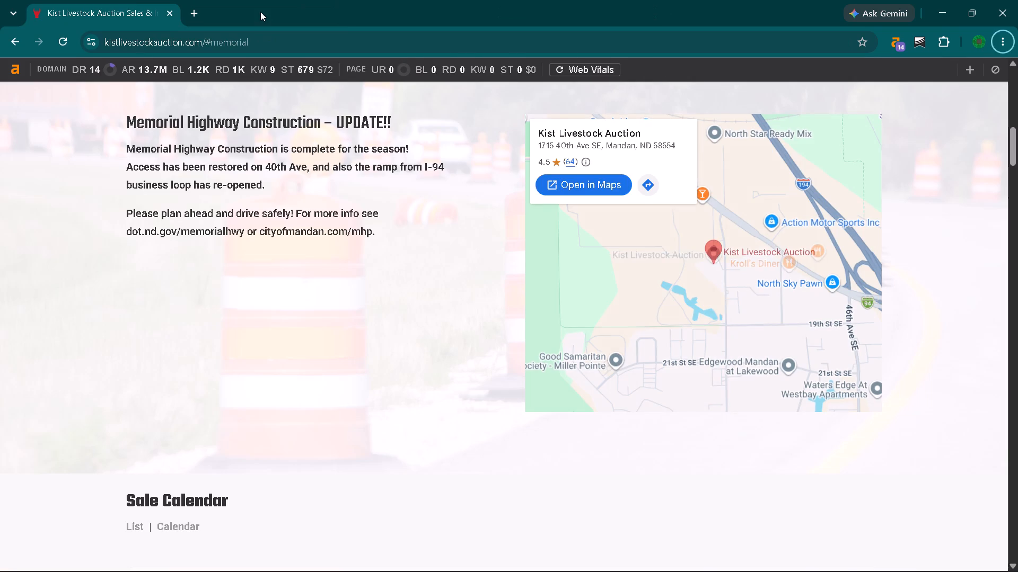
{"action": "key", "text": "alt+Tab"}
{"action": "key", "text": "alt+Tab"}
{"action": "key", "text": "alt+Tab"}
{"action": "left_click", "coordinate": [288, 52]}
{"action": "key", "text": "ctrl+c"}
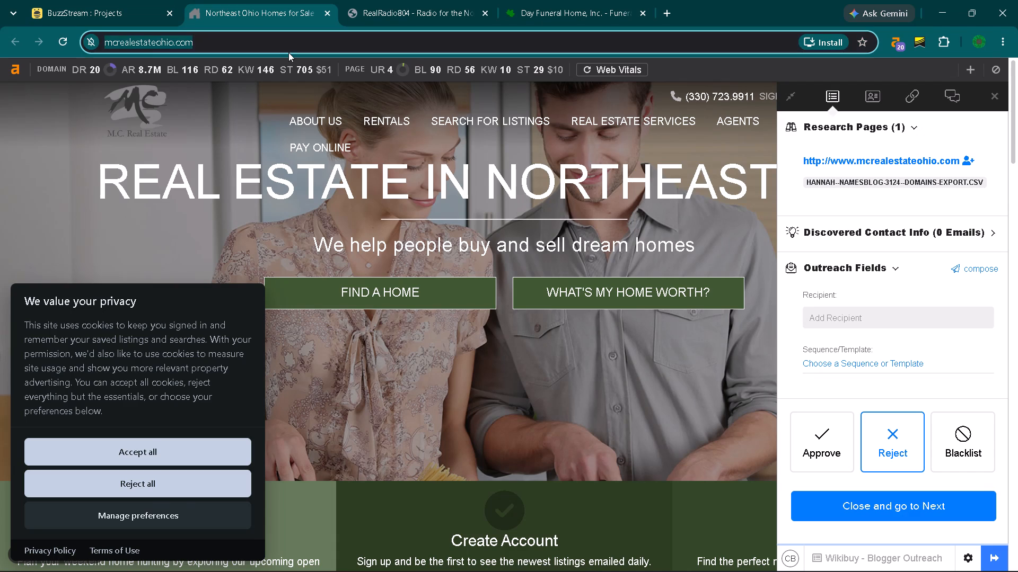
{"action": "key", "text": "ctrl+c"}
{"action": "key", "text": "ctrl+c"}
{"action": "key", "text": "alt+Tab"}
{"action": "left_click", "coordinate": [288, 52]}
{"action": "key", "text": "ctrl+v"}
{"action": "key", "text": "ctrl+Return"}
{"action": "key", "text": "alt+Tab"}
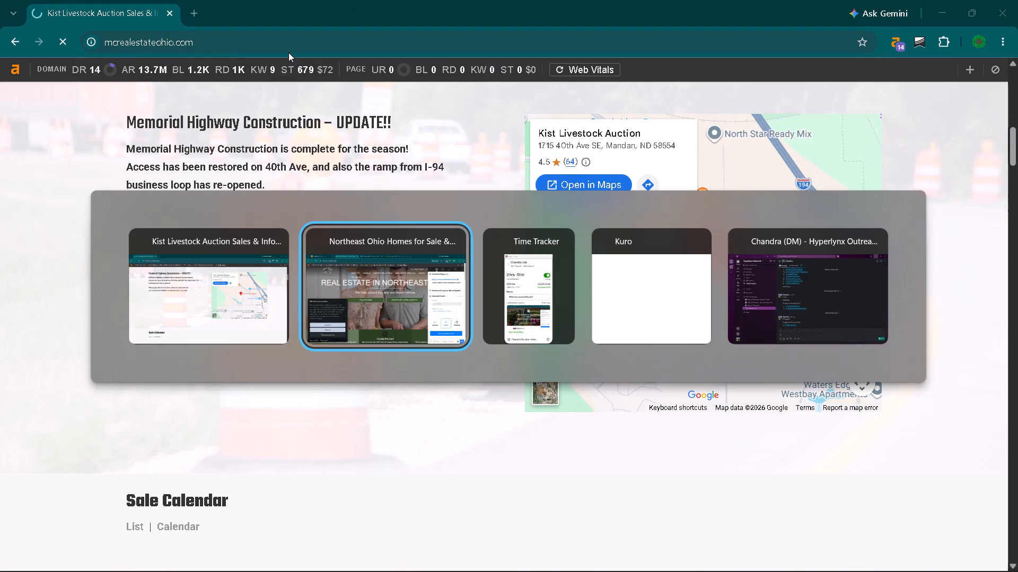
{"action": "left_click", "coordinate": [114, 482]}
{"action": "key", "text": "alt+Tab"}
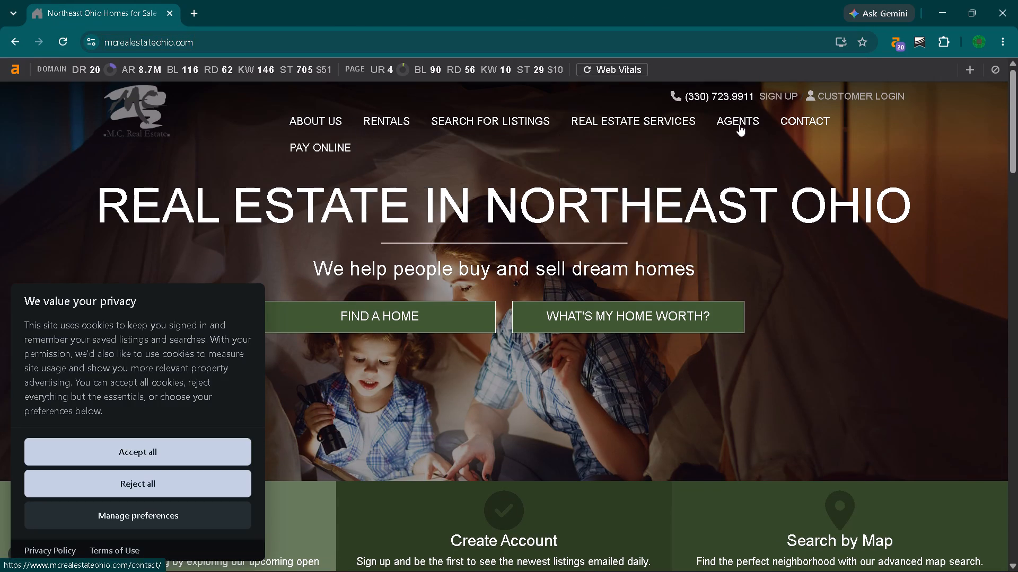
Examine the M.C. Real Estate homepage down to its footer as an outreach prospect, rejecting its cookies.
{"action": "left_click_drag", "start_coordinate": [1017, 113], "coordinate": [1017, 571]}
{"action": "scroll", "coordinate": [424, 406], "scroll_direction": "down", "scroll_amount": 3}
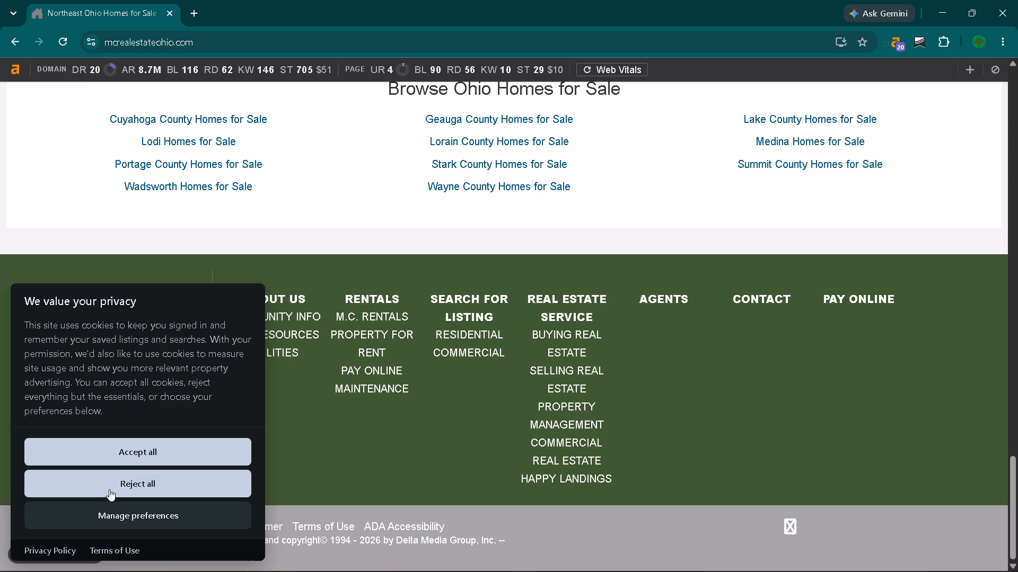
{"action": "left_click", "coordinate": [109, 489]}
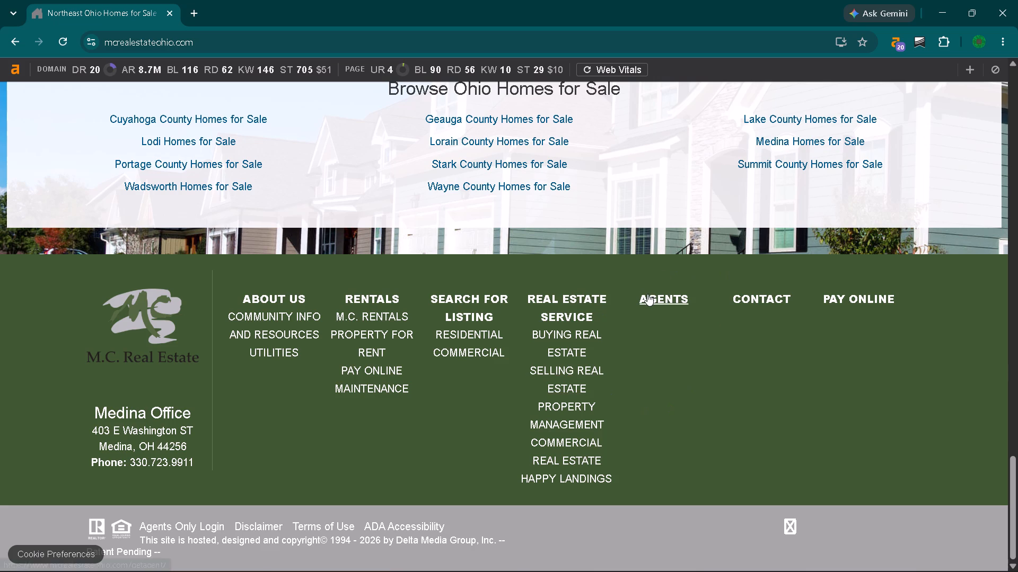
{"action": "scroll", "coordinate": [668, 347], "scroll_direction": "down", "scroll_amount": 2}
{"action": "key", "text": "alt+Tab"}
{"action": "key", "text": "alt+Tab"}
{"action": "scroll", "coordinate": [611, 374], "scroll_direction": "down", "scroll_amount": 6}
Return to the prospect review window, keep mcrealestateohio.com marked Reject, and close it to advance to the next prospect.
{"action": "key", "text": "alt+Tab"}
{"action": "left_click", "coordinate": [889, 505]}
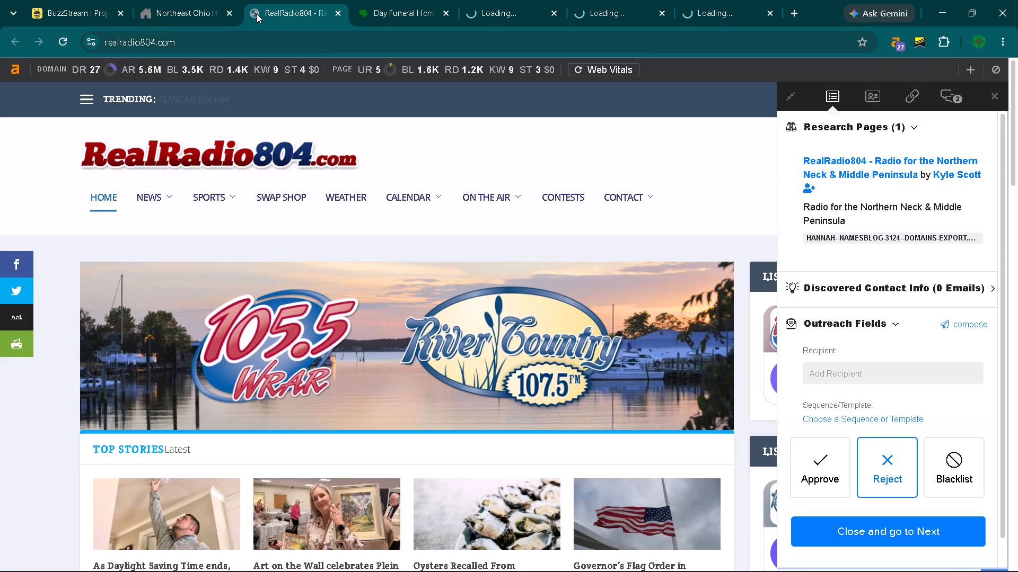
{"action": "left_click", "coordinate": [225, 13]}
Keep the RealRadio804 site marked Reject and close it to advance to the next prospect.
{"action": "left_click", "coordinate": [1, 179]}
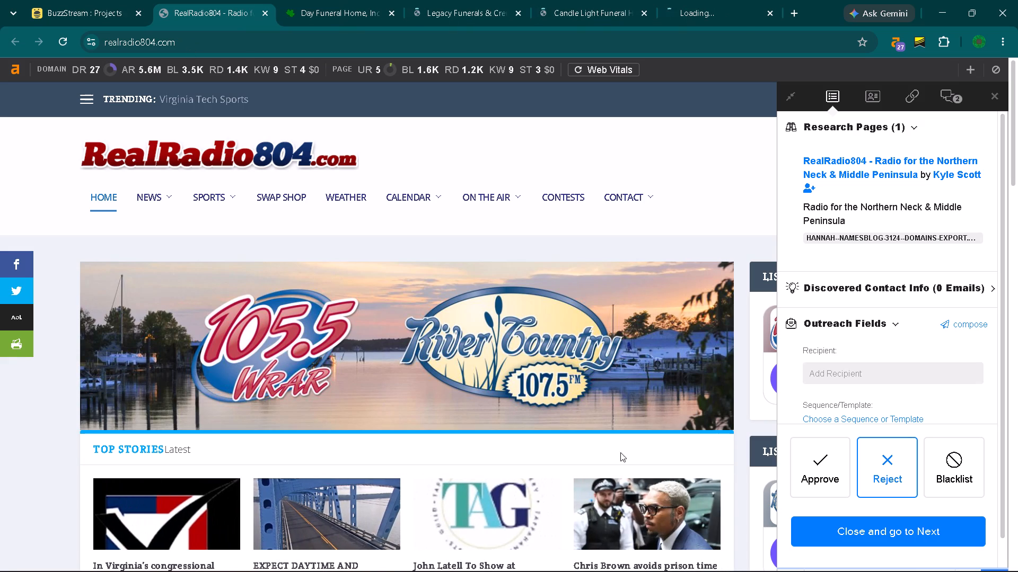
{"action": "left_click", "coordinate": [858, 525]}
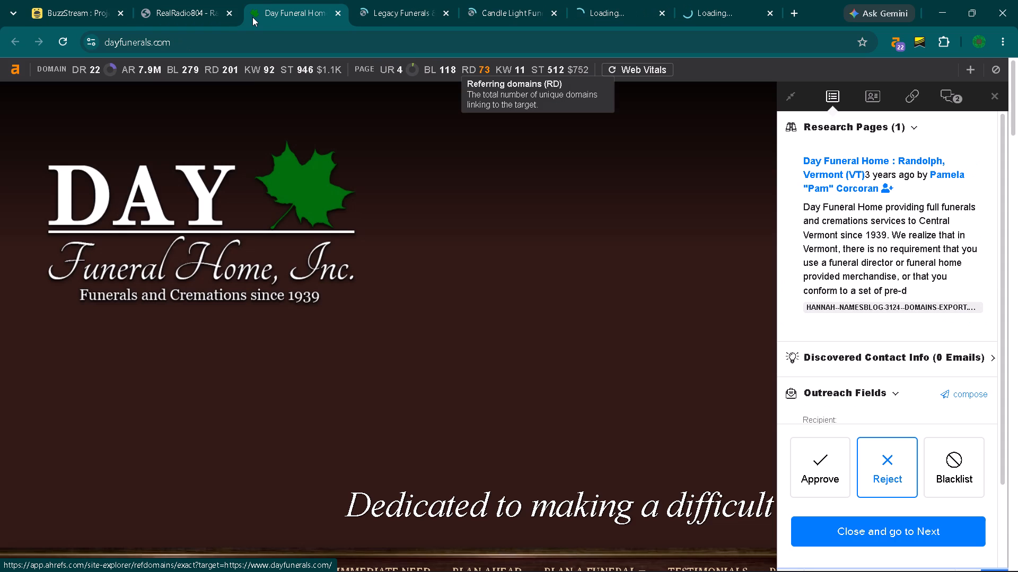
{"action": "left_click", "coordinate": [227, 14]}
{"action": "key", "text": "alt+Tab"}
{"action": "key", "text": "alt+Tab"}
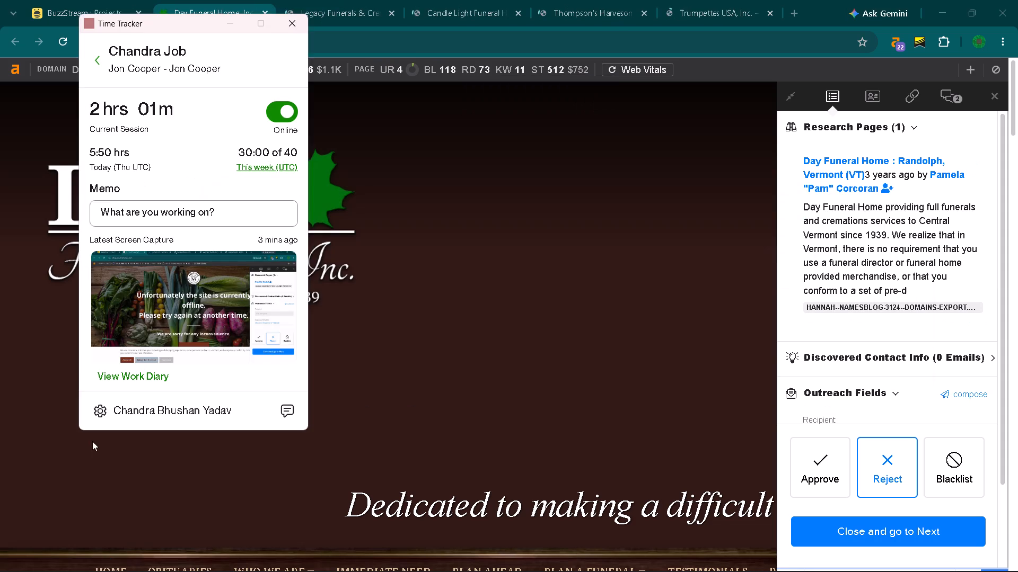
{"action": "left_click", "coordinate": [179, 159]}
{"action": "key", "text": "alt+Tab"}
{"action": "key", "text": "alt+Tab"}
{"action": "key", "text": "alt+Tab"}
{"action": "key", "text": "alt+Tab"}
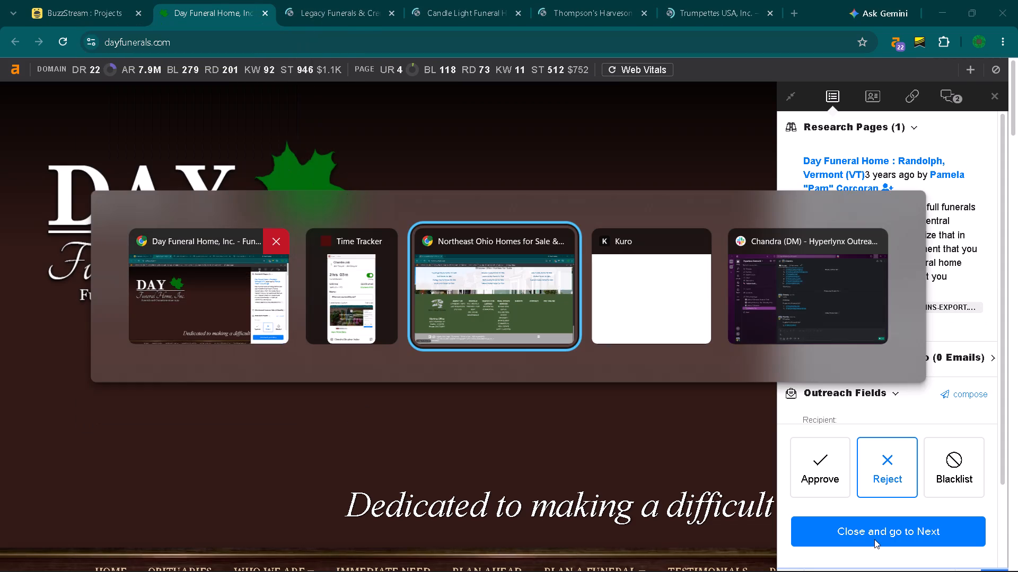
Keep the Day Funeral Home site marked Reject and close it to advance to the next prospect.
{"action": "left_click", "coordinate": [874, 539]}
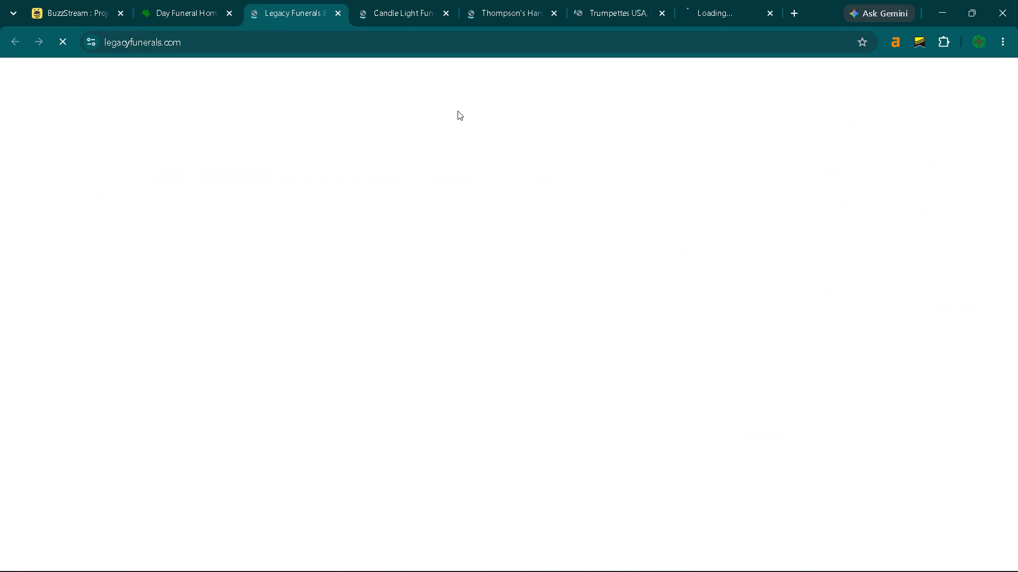
{"action": "left_click", "coordinate": [231, 14]}
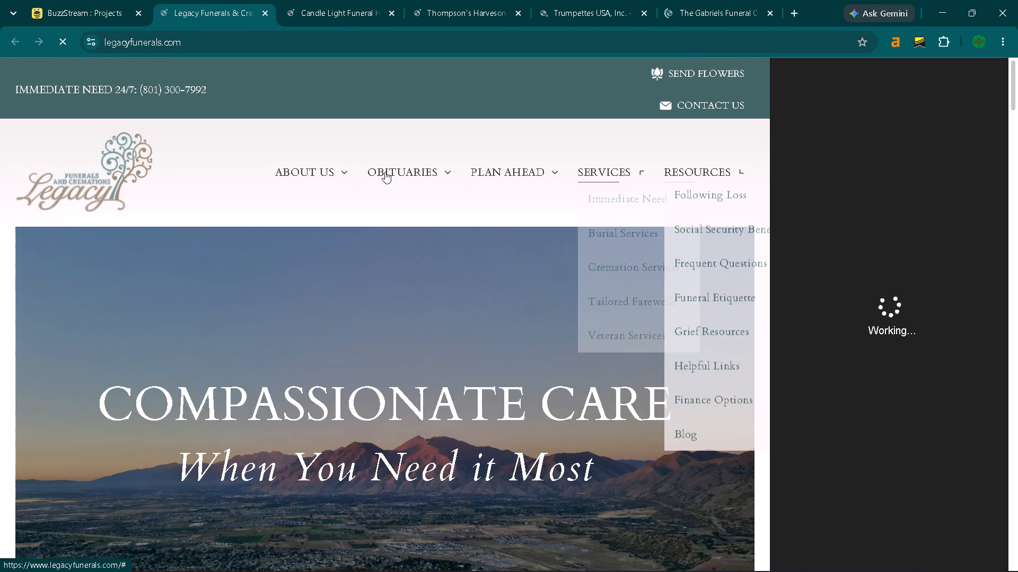
Skim the Legacy Funerals and Cremations homepage as an outreach prospect and close its tab.
{"action": "scroll", "coordinate": [103, 218], "scroll_direction": "down", "scroll_amount": 6}
{"action": "scroll", "coordinate": [0, 239], "scroll_direction": "down", "scroll_amount": 6}
{"action": "scroll", "coordinate": [33, 267], "scroll_direction": "down", "scroll_amount": 3}
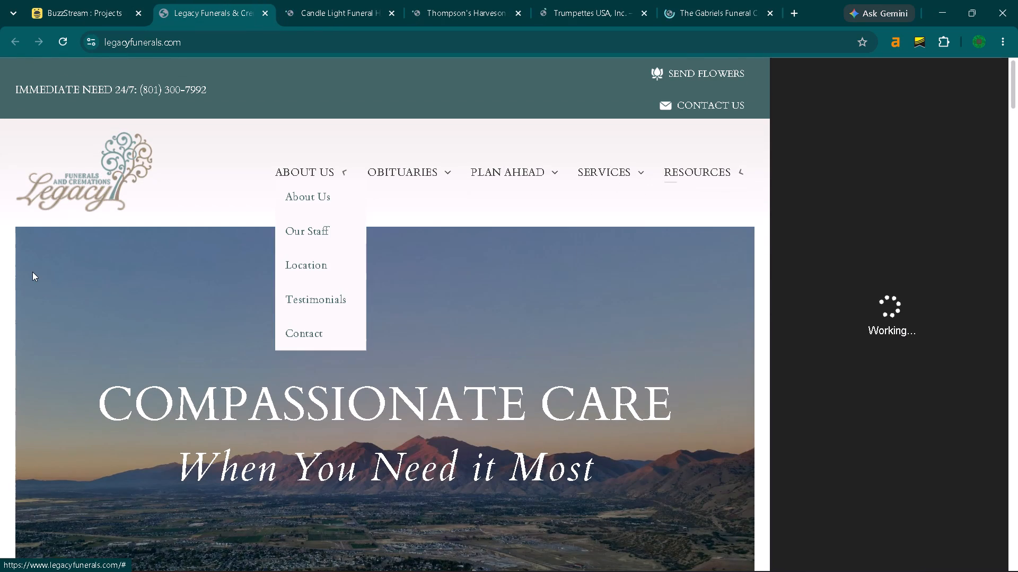
{"action": "scroll", "coordinate": [32, 272], "scroll_direction": "down", "scroll_amount": 10}
{"action": "scroll", "coordinate": [340, 254], "scroll_direction": "down", "scroll_amount": 3}
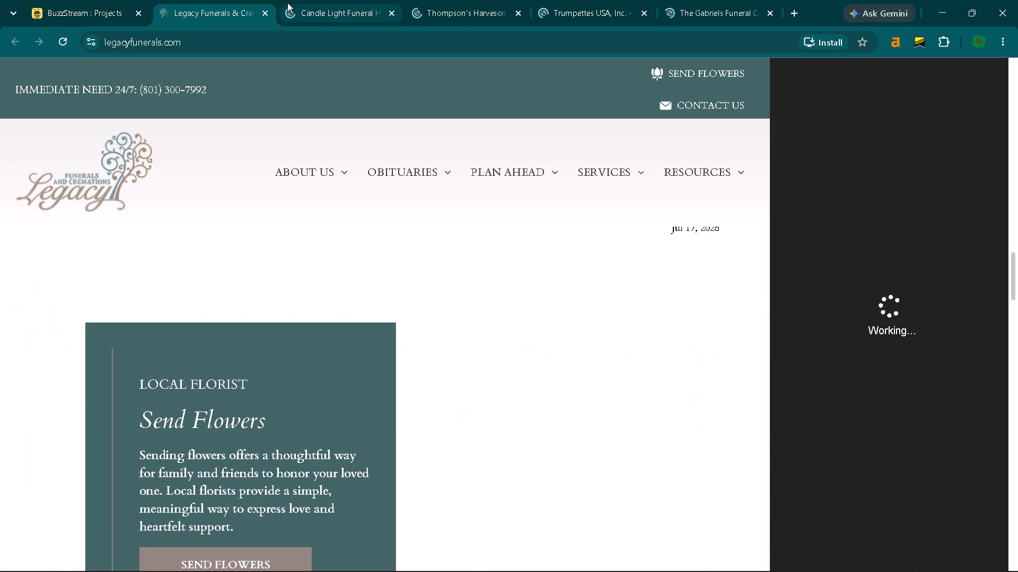
{"action": "left_click", "coordinate": [262, 13]}
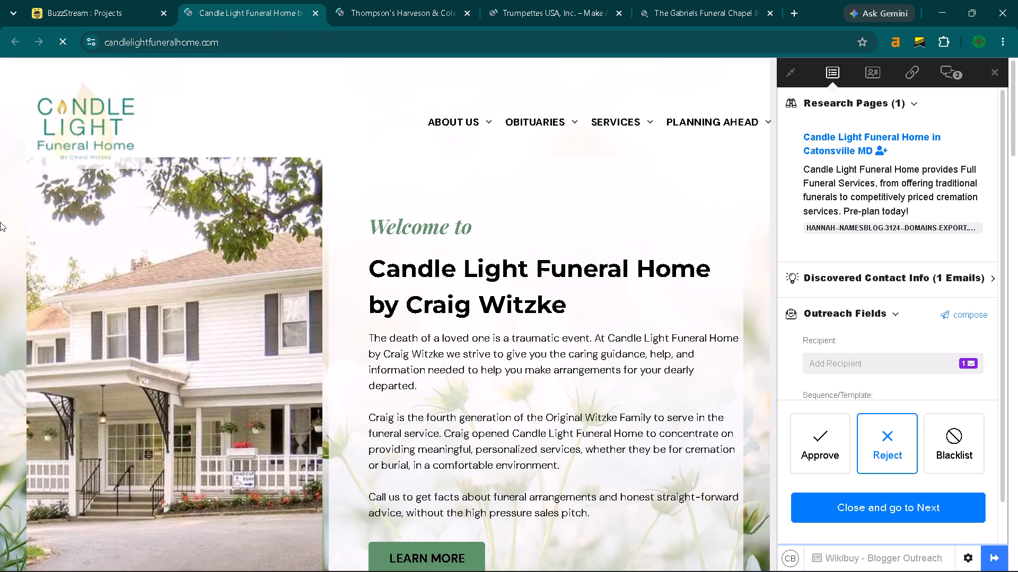
Check the Ahrefs metrics for Candle Light Funeral Home, keep it marked Reject, and close it to advance to the next prospect.
{"action": "double_click", "coordinate": [413, 230]}
{"action": "left_click_drag", "start_coordinate": [413, 230], "coordinate": [495, 388]}
{"action": "left_click", "coordinate": [513, 411]}
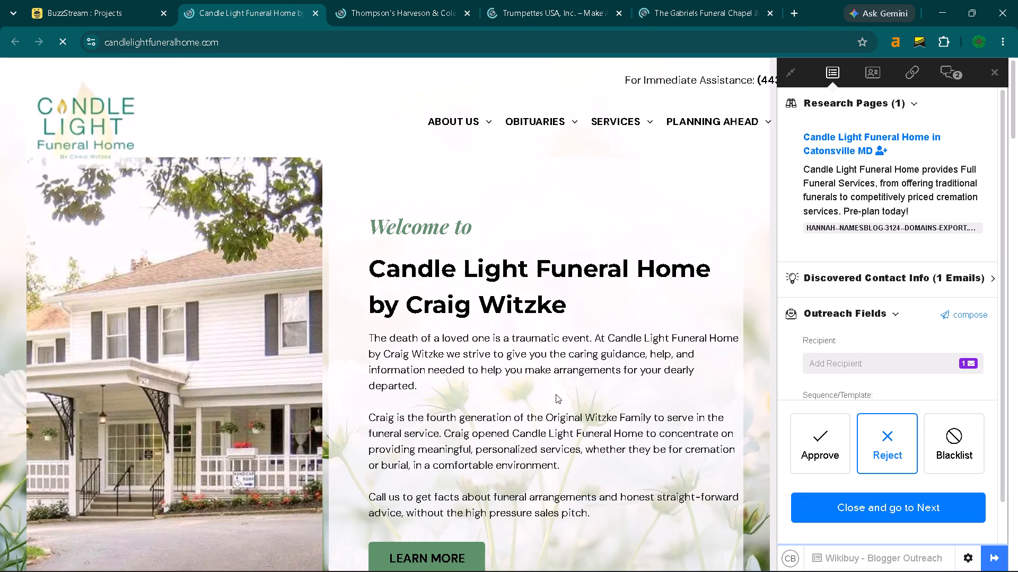
{"action": "left_click", "coordinate": [892, 45]}
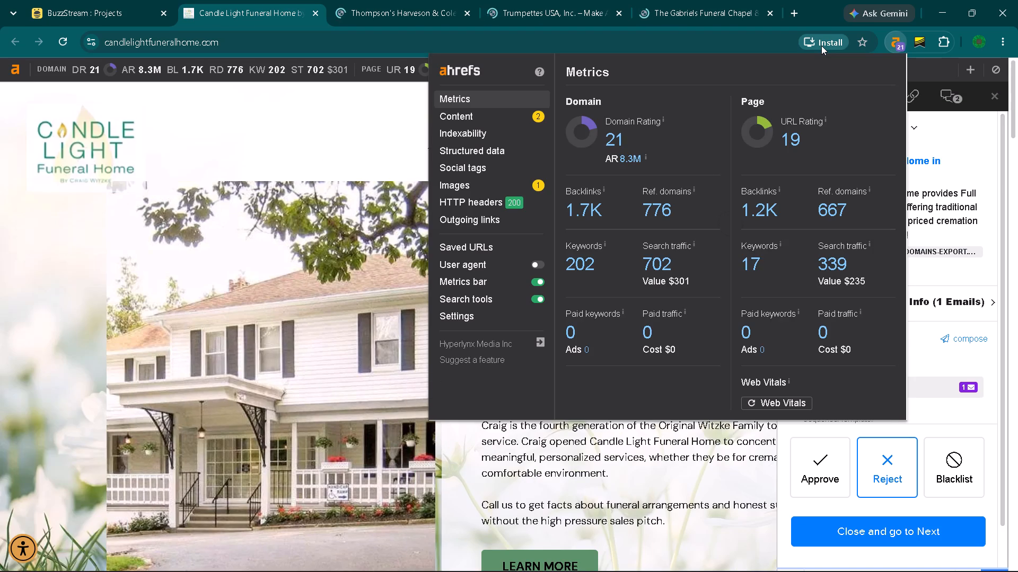
{"action": "left_click", "coordinate": [0, 300]}
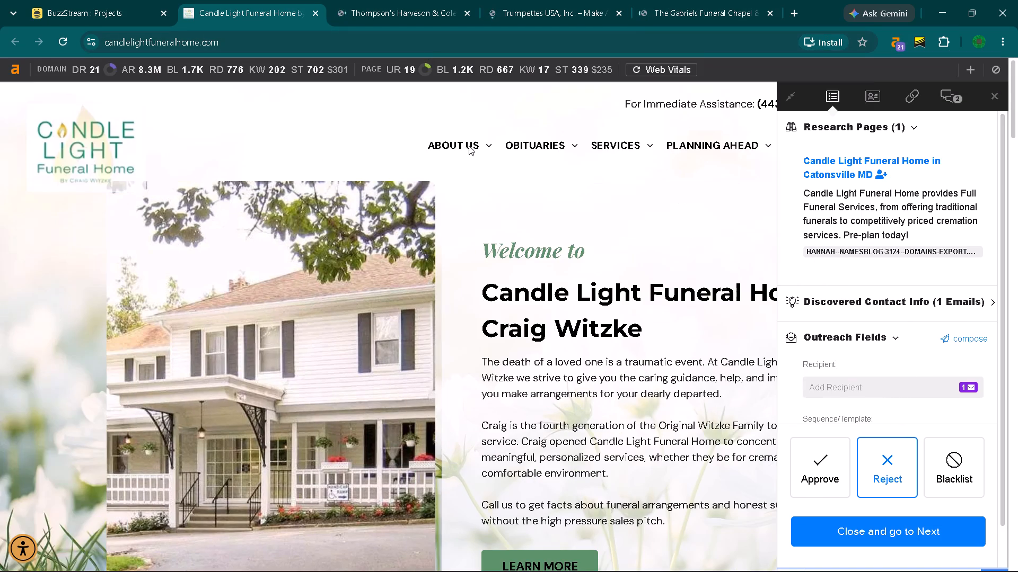
{"action": "left_click", "coordinate": [826, 516]}
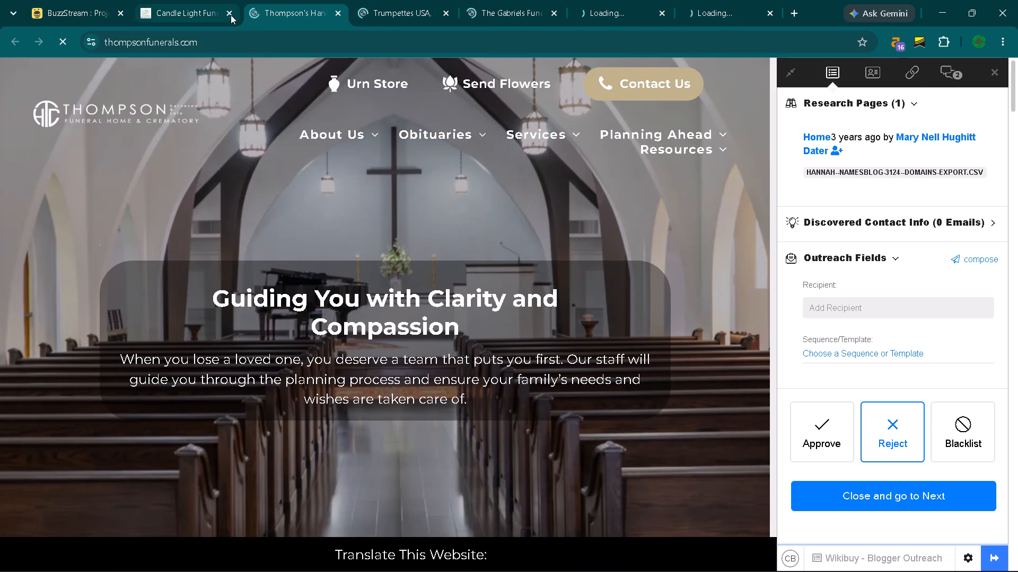
{"action": "left_click", "coordinate": [229, 14]}
Skim the Thompson's funeral home site, keep it marked Reject, and close it to advance to the next prospect.
{"action": "left_click", "coordinate": [141, 296]}
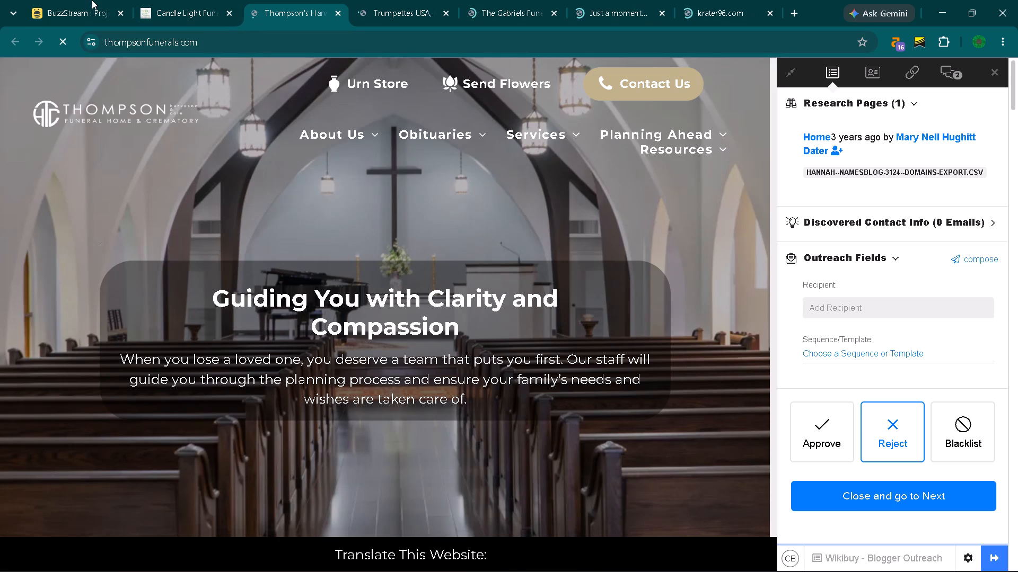
{"action": "scroll", "coordinate": [556, 210], "scroll_direction": "down", "scroll_amount": 11}
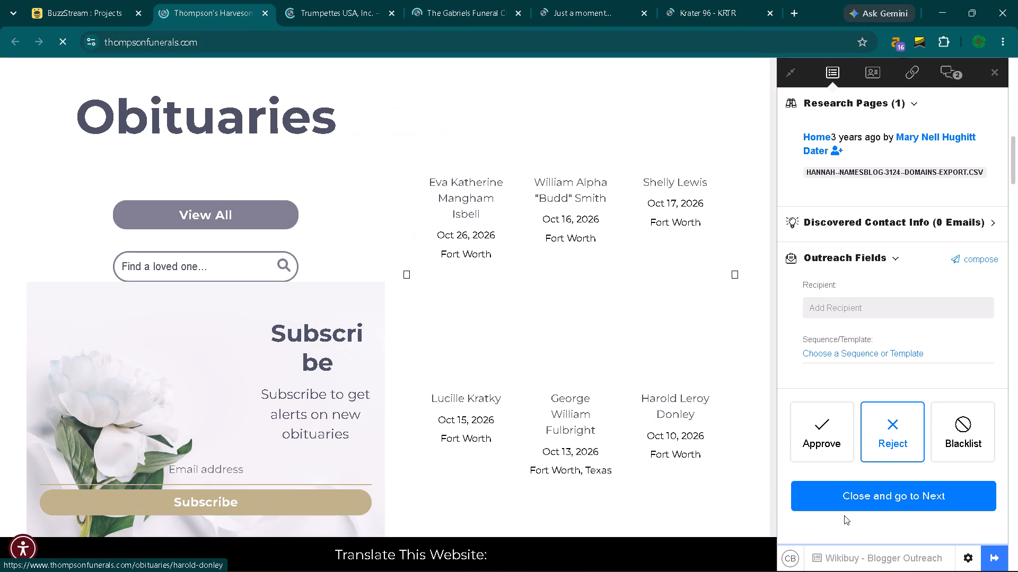
{"action": "left_click", "coordinate": [847, 501]}
{"action": "left_click", "coordinate": [234, 11]}
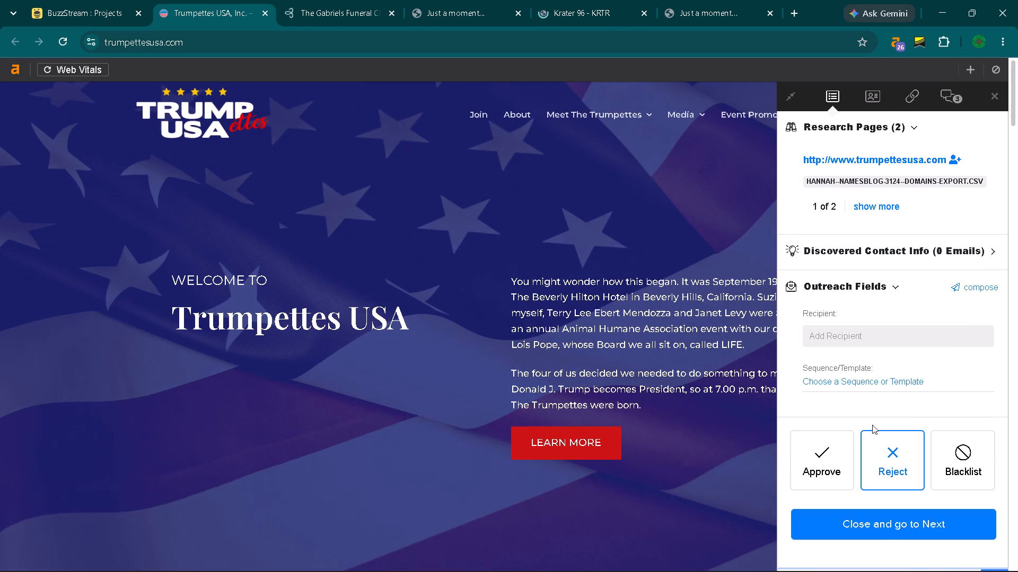
Keep the Trumpettes USA site marked Reject and close it to advance to the next prospect.
{"action": "left_click", "coordinate": [864, 528]}
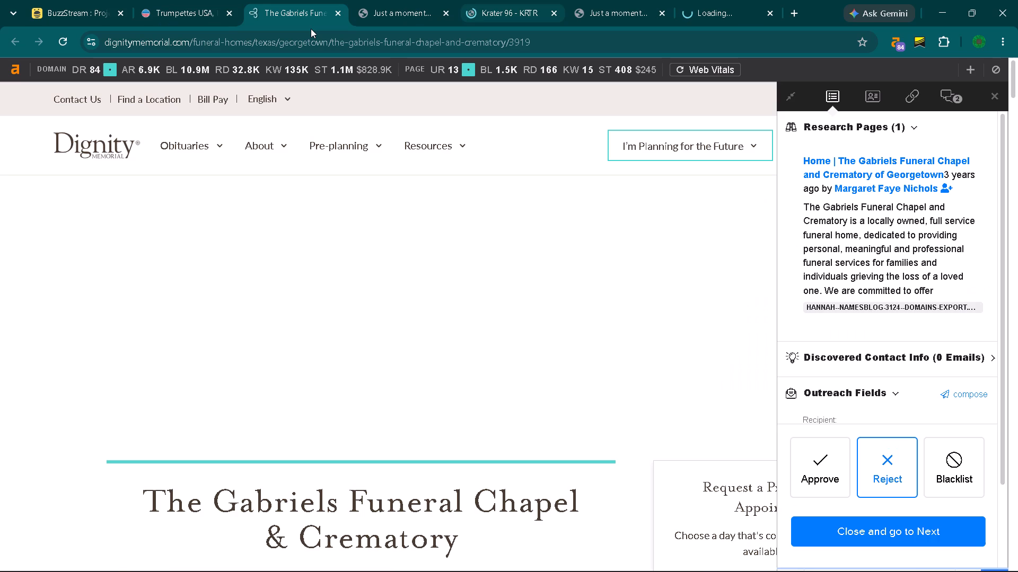
{"action": "left_click", "coordinate": [229, 12]}
Keep The Gabriels Funeral Chapel & Crematory marked Reject and close it to advance to the next prospect.
{"action": "left_click", "coordinate": [0, 115]}
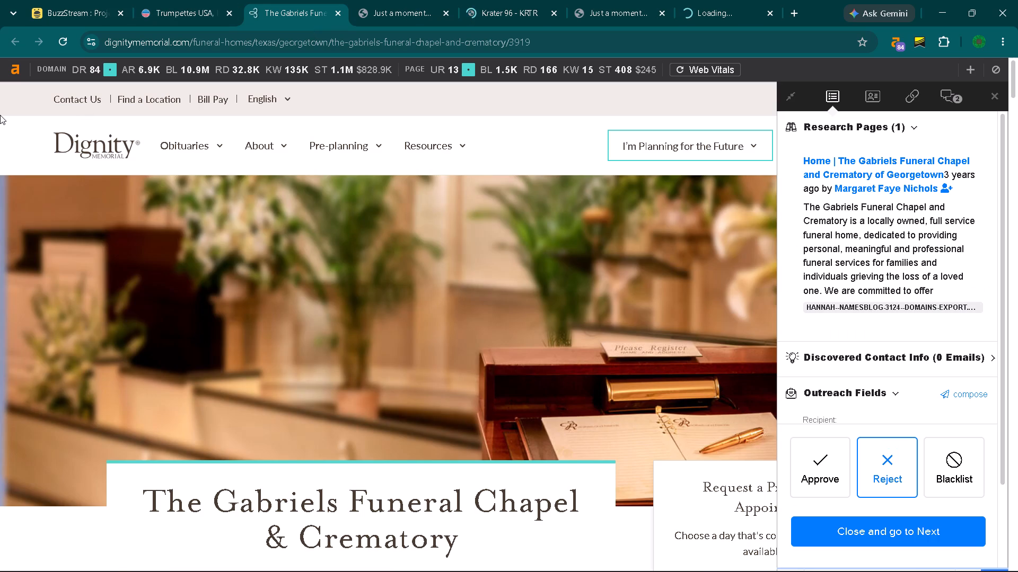
{"action": "left_click", "coordinate": [872, 524]}
{"action": "left_click", "coordinate": [229, 11]}
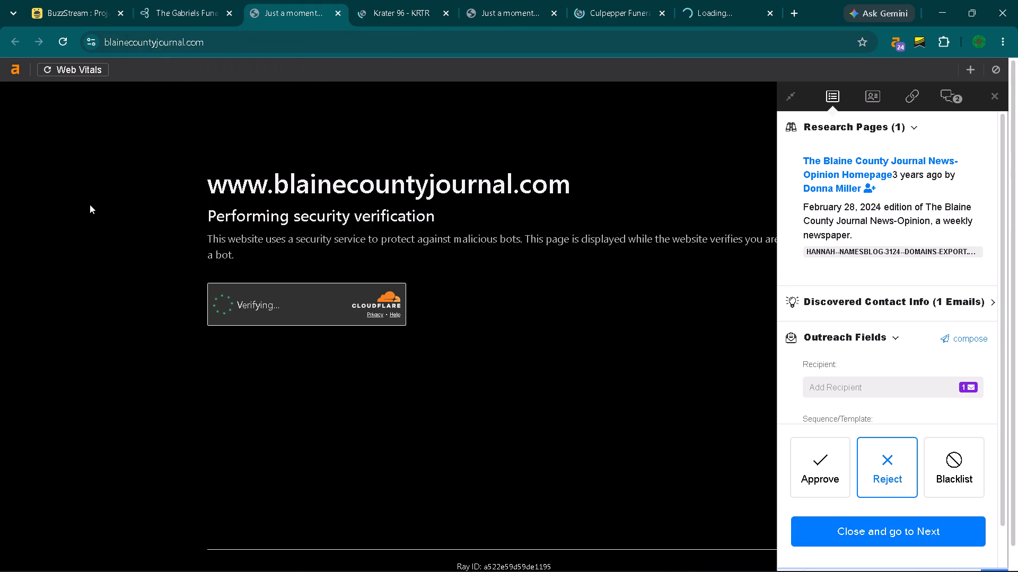
Examine the Blaine County Journal site as a blogger outreach prospect.
{"action": "left_click", "coordinate": [90, 204]}
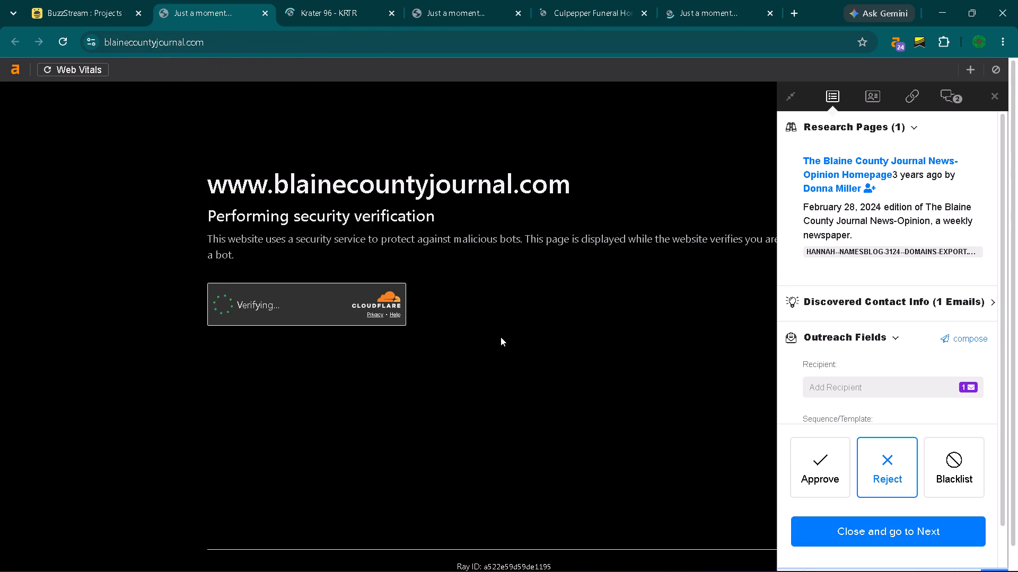
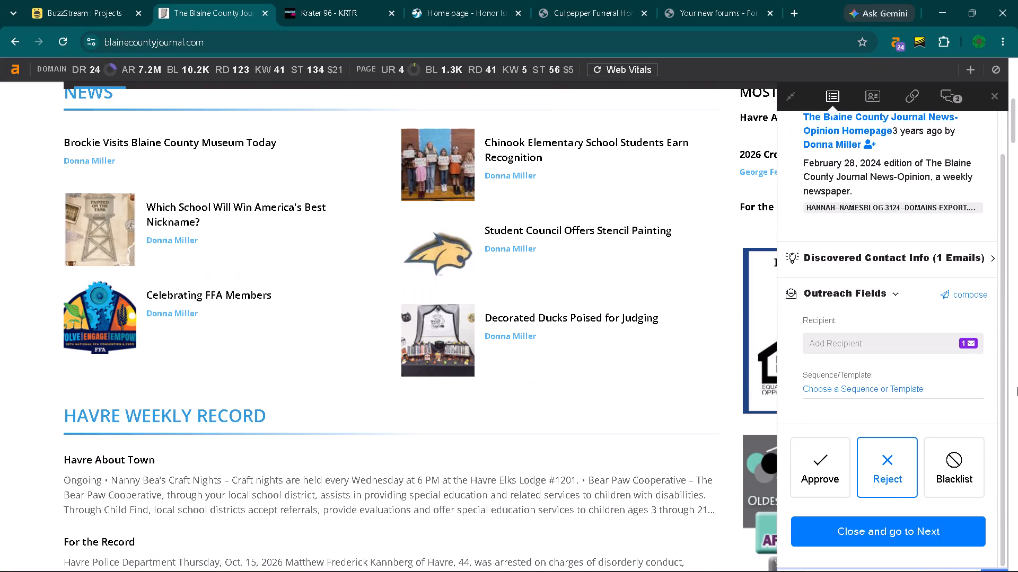
Keep the Blaine County Journal site marked Reject, advance to the next prospect, and close the finished site.
{"action": "left_click", "coordinate": [876, 534]}
{"action": "left_click", "coordinate": [888, 531]}
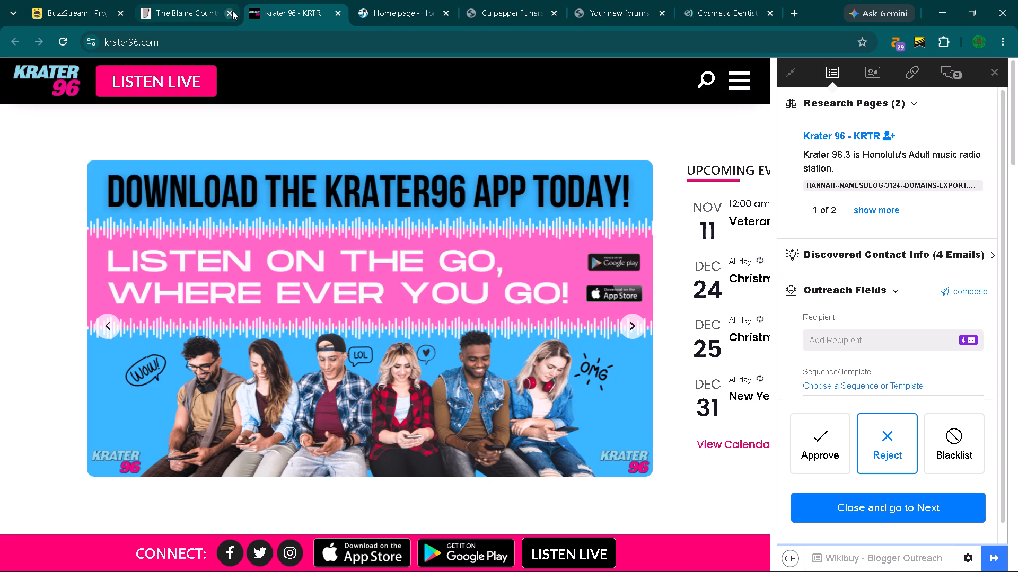
{"action": "left_click", "coordinate": [232, 11]}
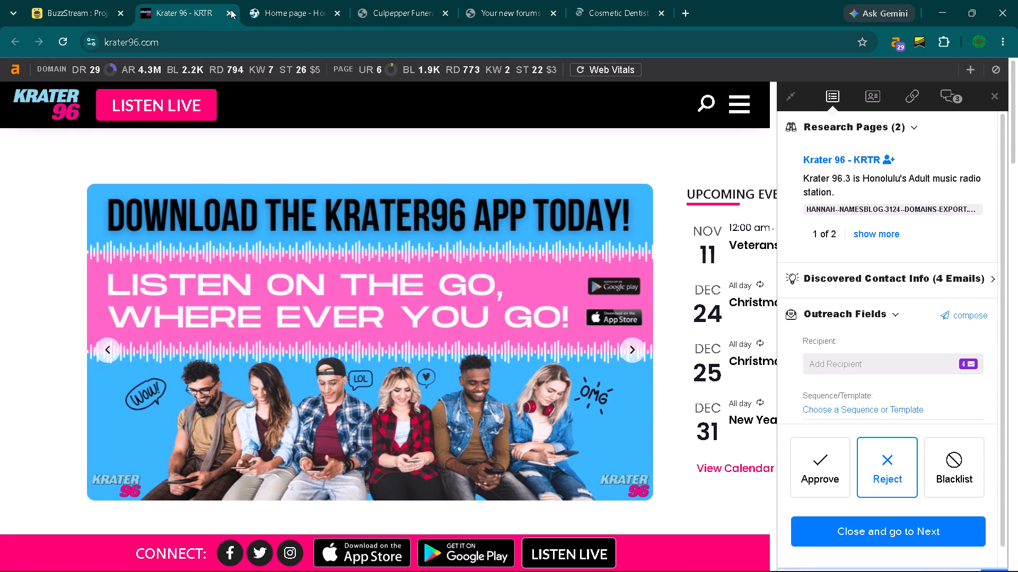
Keep the Krater 96 radio site marked Reject, advance to the next prospect, and close the finished site.
{"action": "left_click", "coordinate": [874, 514]}
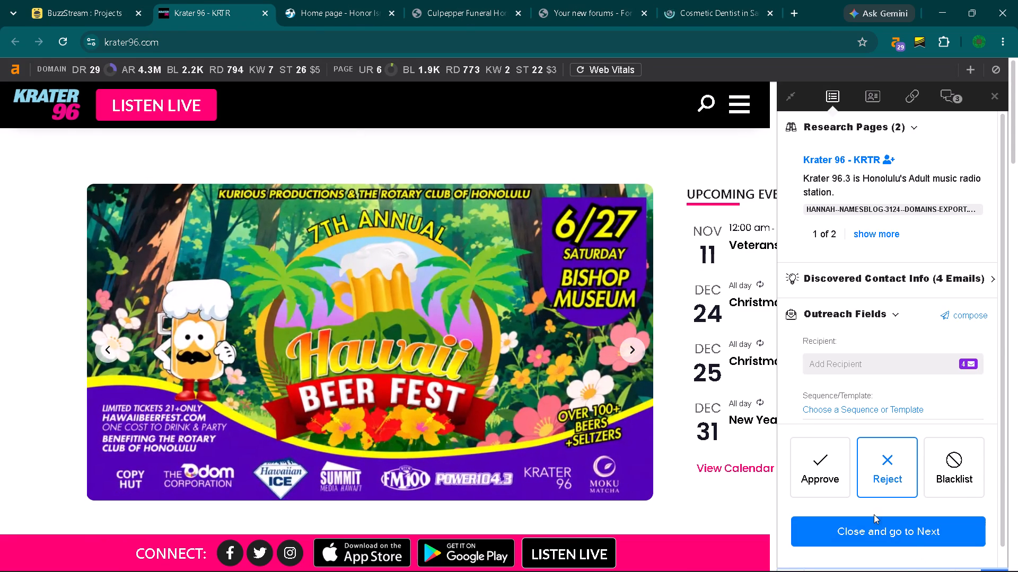
{"action": "left_click", "coordinate": [871, 529]}
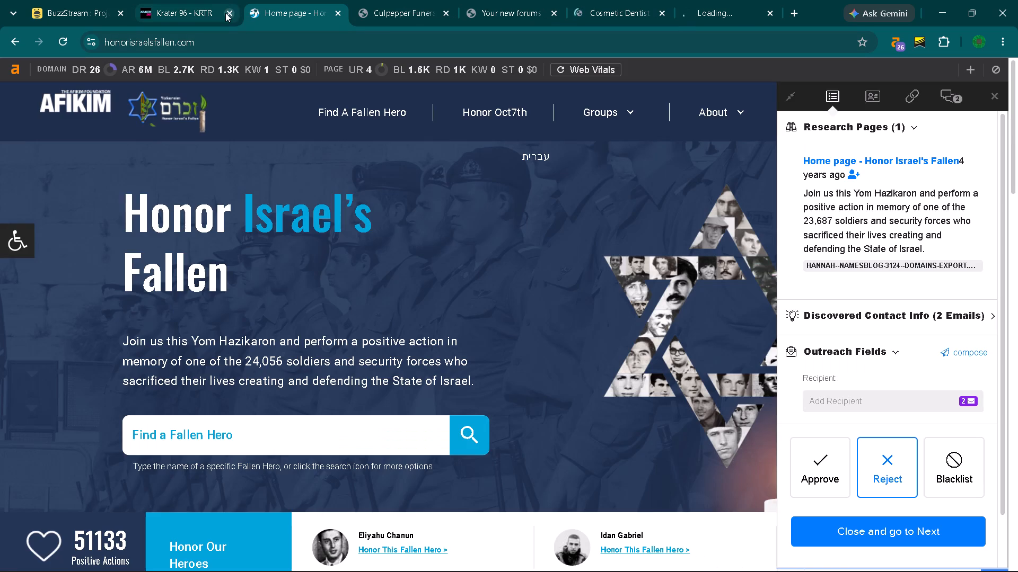
{"action": "left_click", "coordinate": [225, 13]}
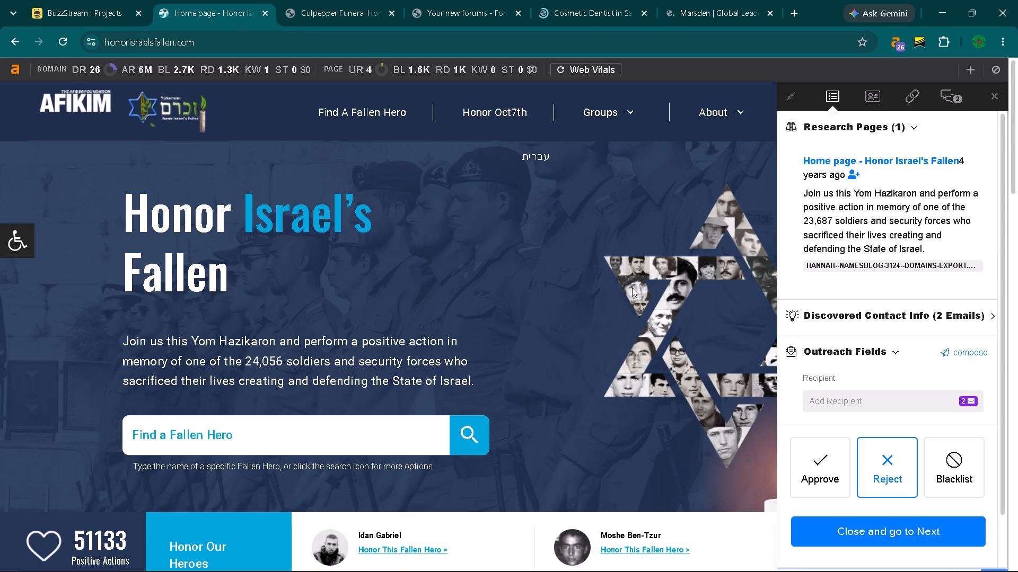
Keep the Honor Israel's Fallen site marked Reject and close it to advance to the next prospect.
{"action": "left_click", "coordinate": [893, 523]}
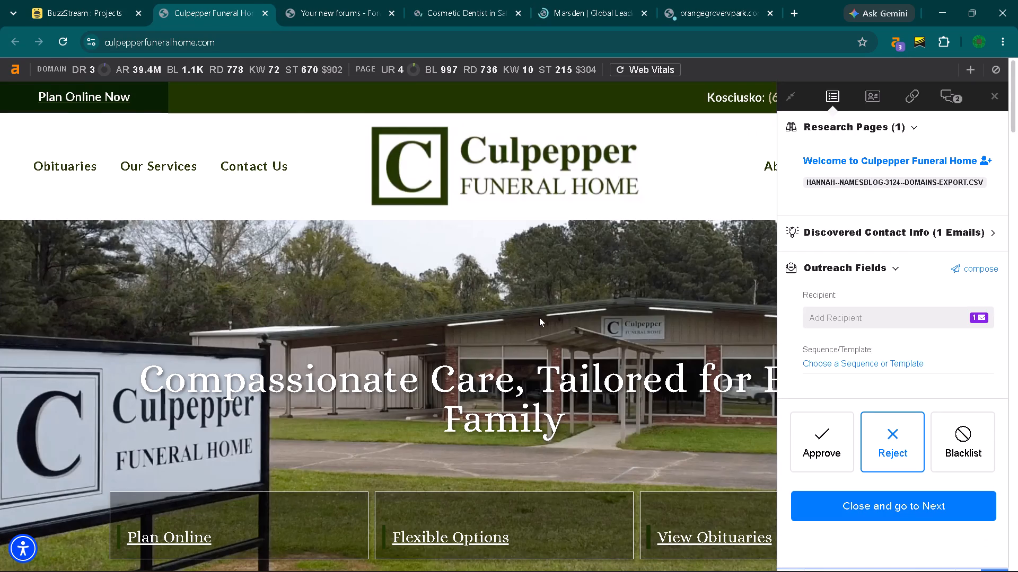
Keep the Culpepper Funeral Home site marked Reject, advance to the next prospect, and close the finished site.
{"action": "left_click", "coordinate": [855, 504]}
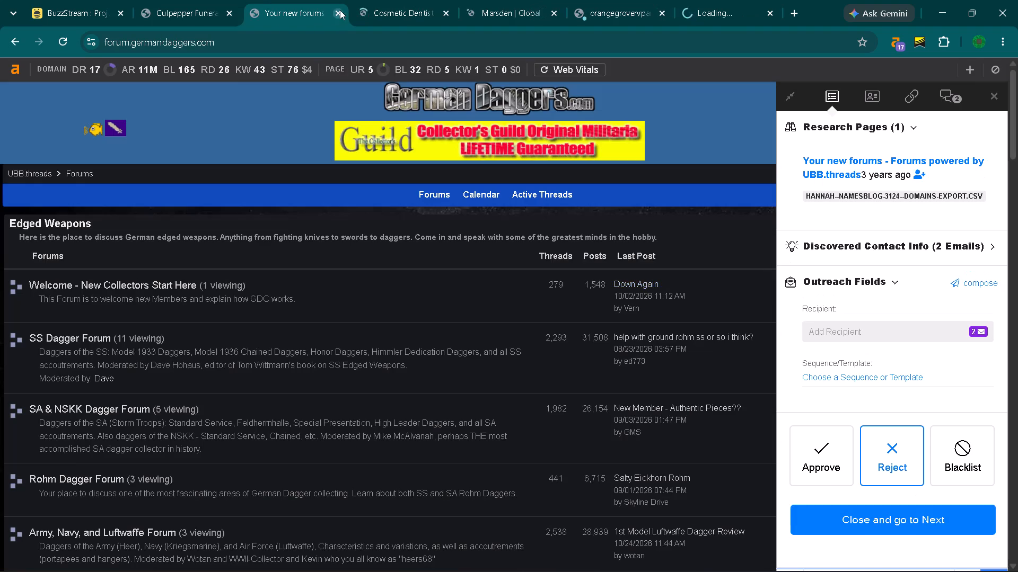
{"action": "left_click", "coordinate": [228, 16]}
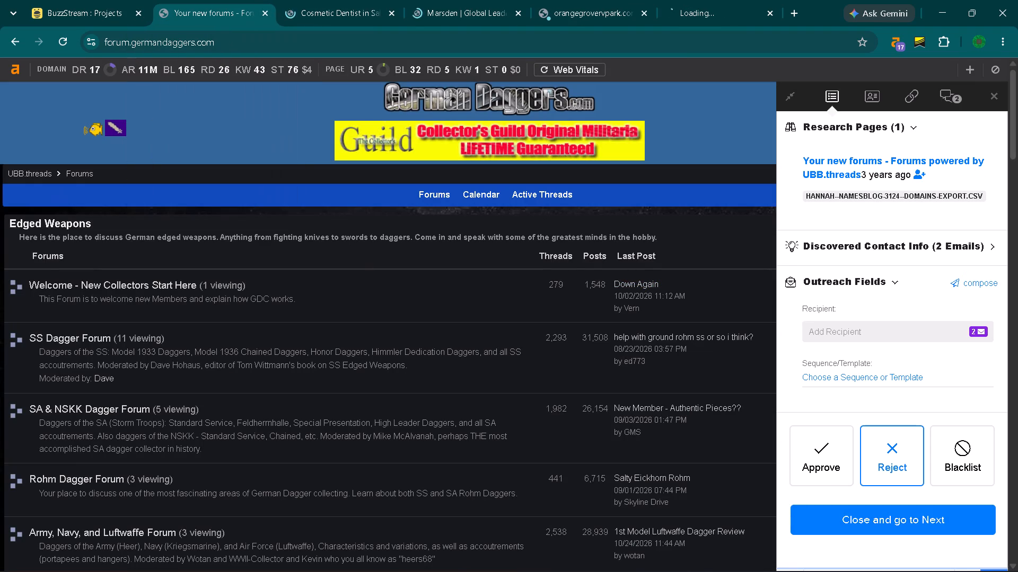
Keep the German Daggers forum marked Reject, advance to the next prospect, and close the finished site.
{"action": "left_click", "coordinate": [861, 520]}
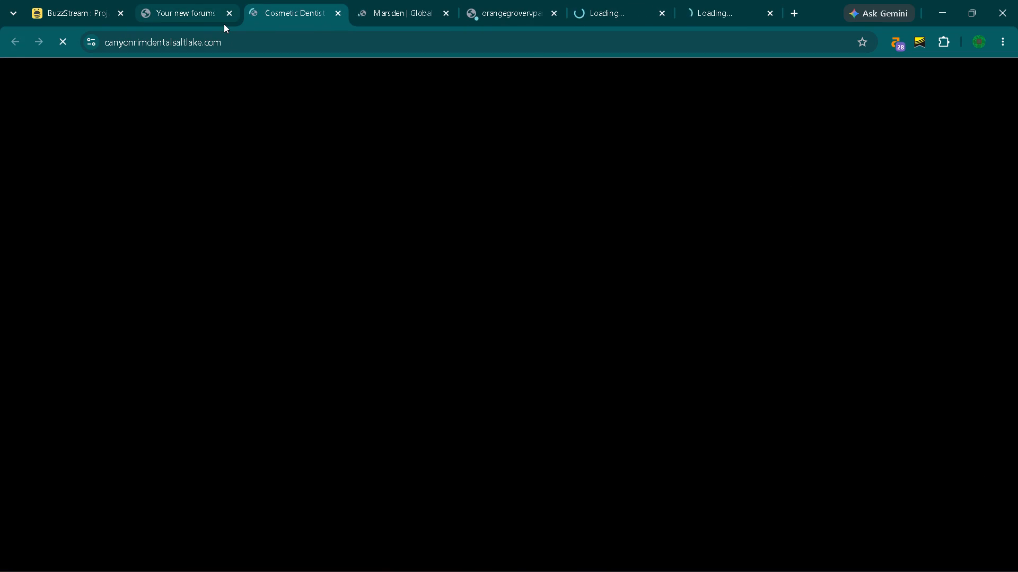
{"action": "left_click", "coordinate": [228, 15]}
{"action": "left_click", "coordinate": [231, 11]}
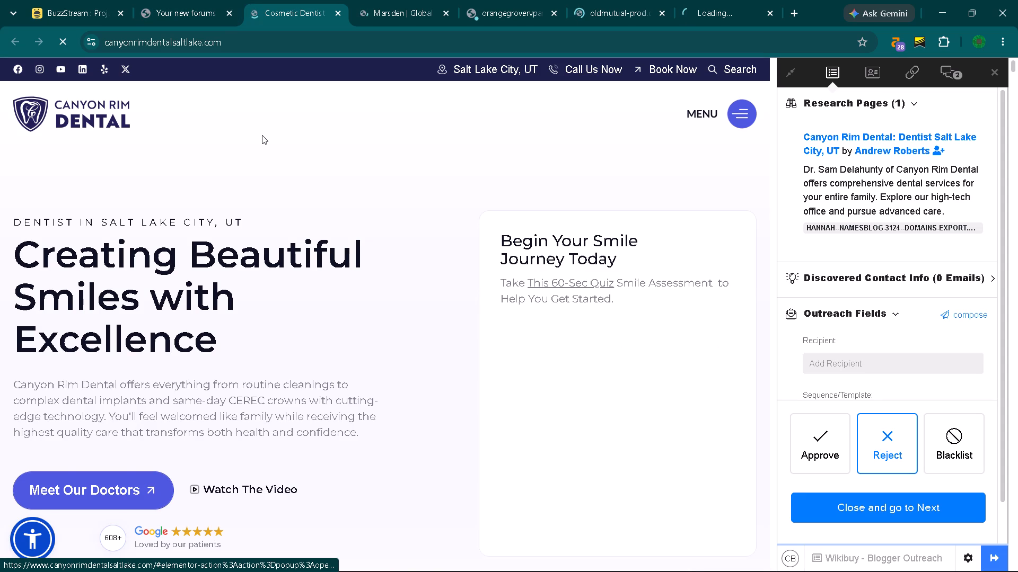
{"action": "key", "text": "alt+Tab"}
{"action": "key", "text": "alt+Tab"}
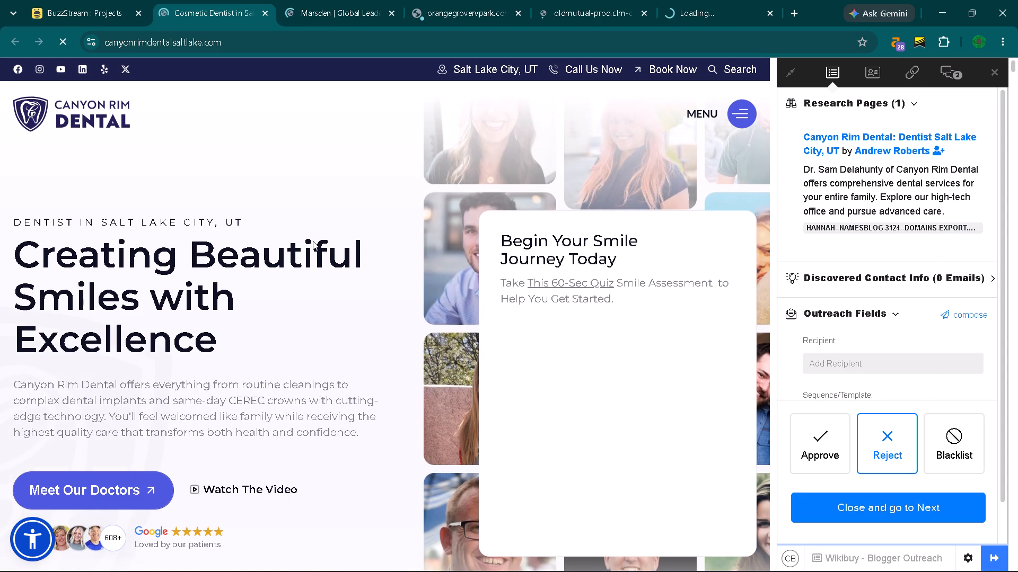
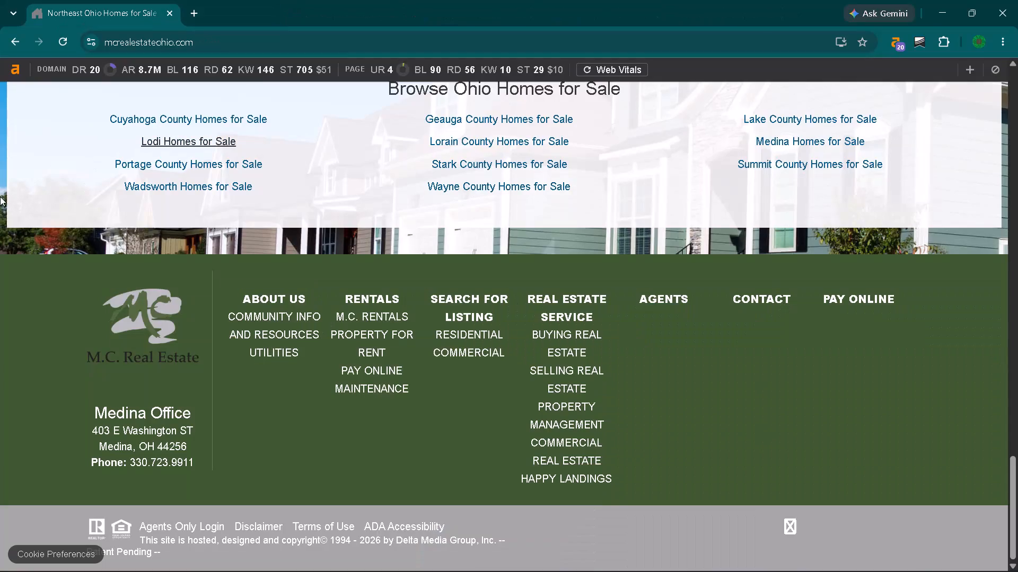
Return to the prospect review window, keep the Canyon Rim Dental site marked Reject, and advance to the next prospect.
{"action": "left_click", "coordinate": [4, 187]}
{"action": "key", "text": "alt+Tab"}
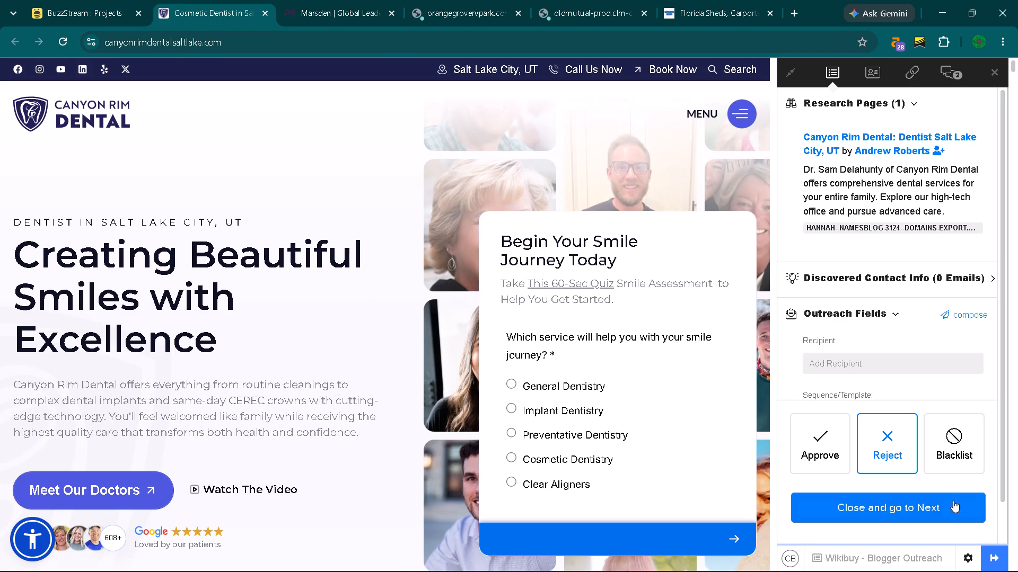
{"action": "left_click", "coordinate": [872, 520]}
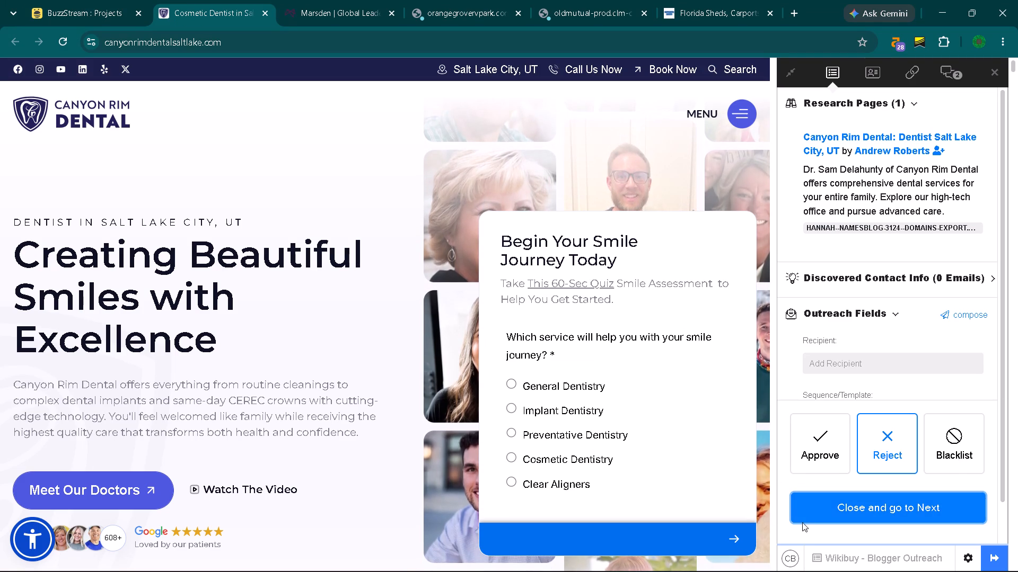
{"action": "left_click", "coordinate": [805, 515]}
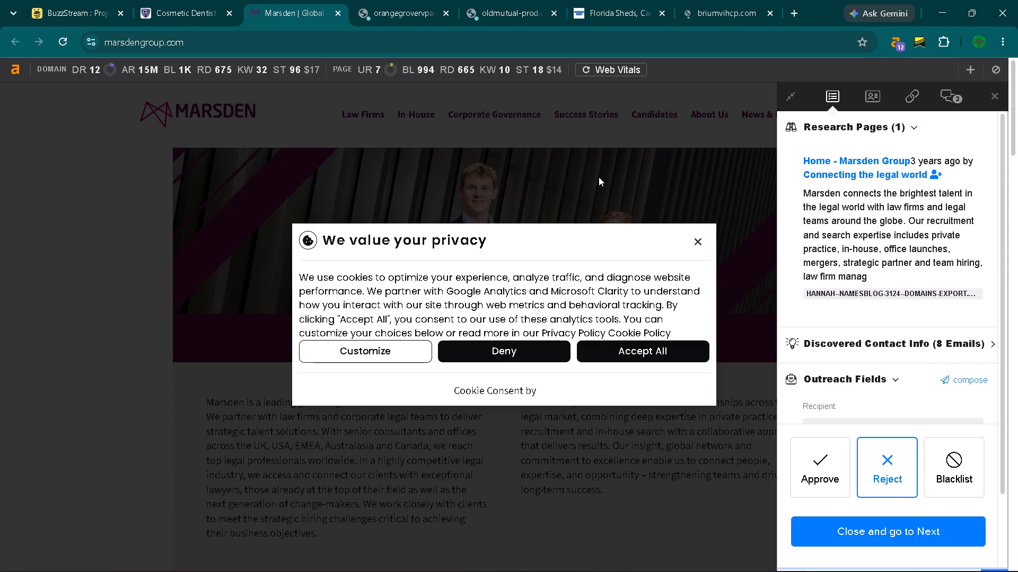
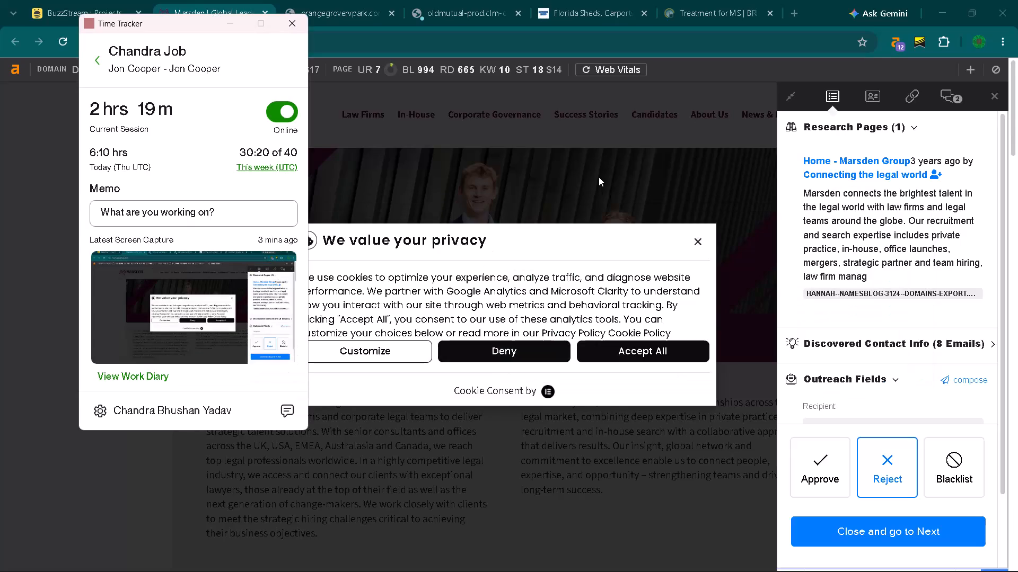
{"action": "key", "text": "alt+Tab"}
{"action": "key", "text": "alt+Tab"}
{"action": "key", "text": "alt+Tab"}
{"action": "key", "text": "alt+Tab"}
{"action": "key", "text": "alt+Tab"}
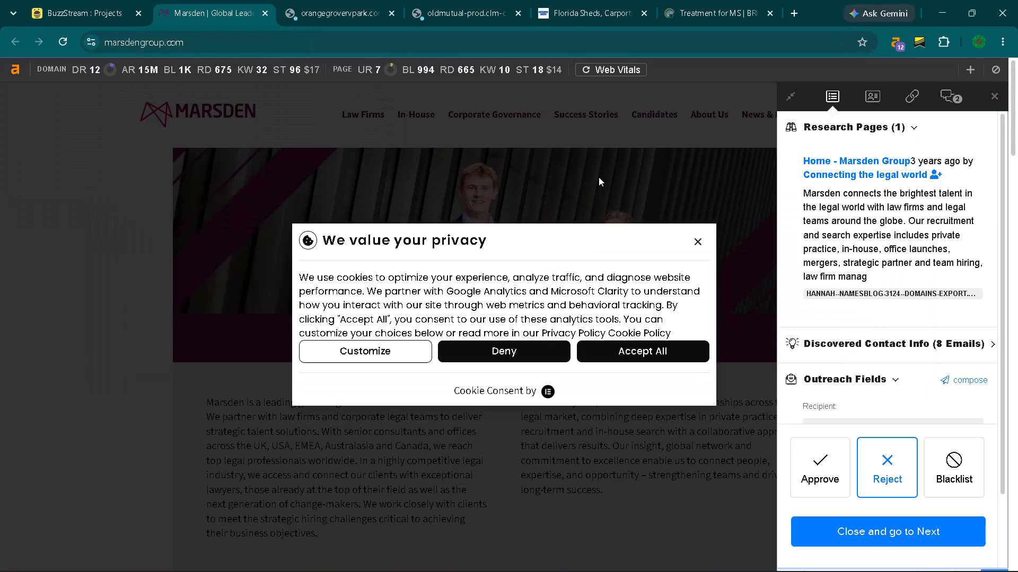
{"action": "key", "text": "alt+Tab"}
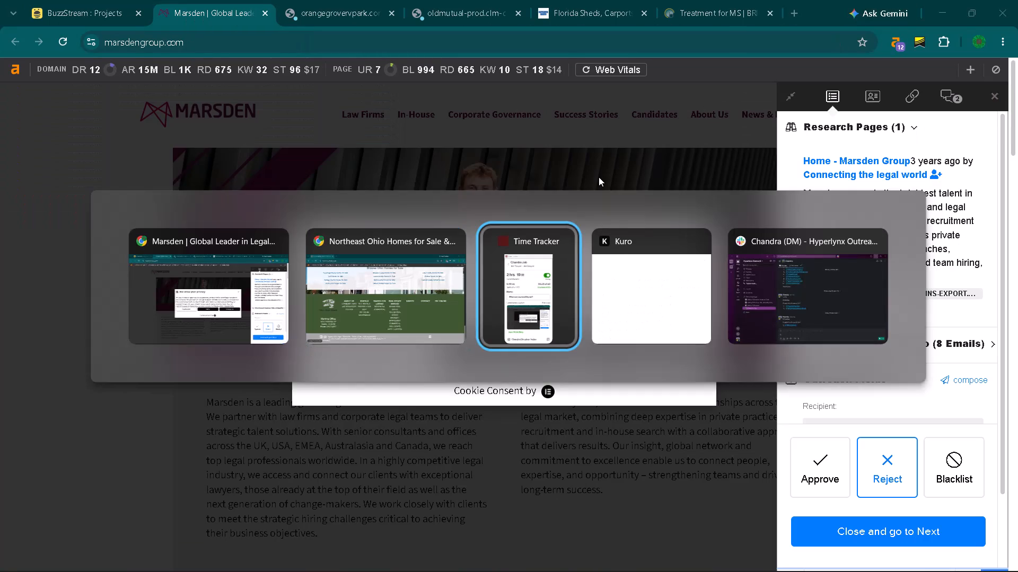
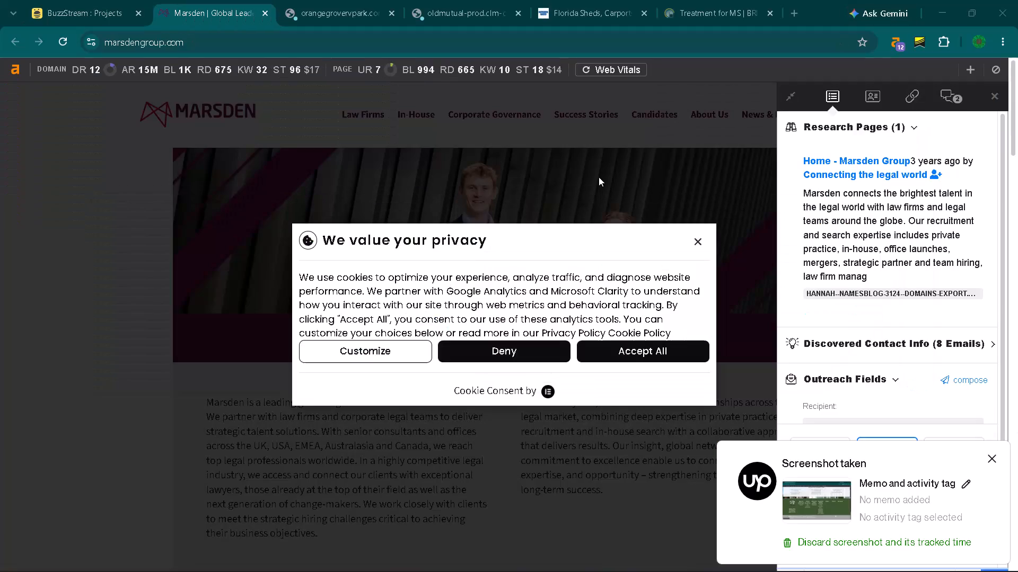
Close the Marsden Group prospect site and continue to orangegrovervpark.com over its non-secure connection.
{"action": "key", "text": "ctrl+w"}
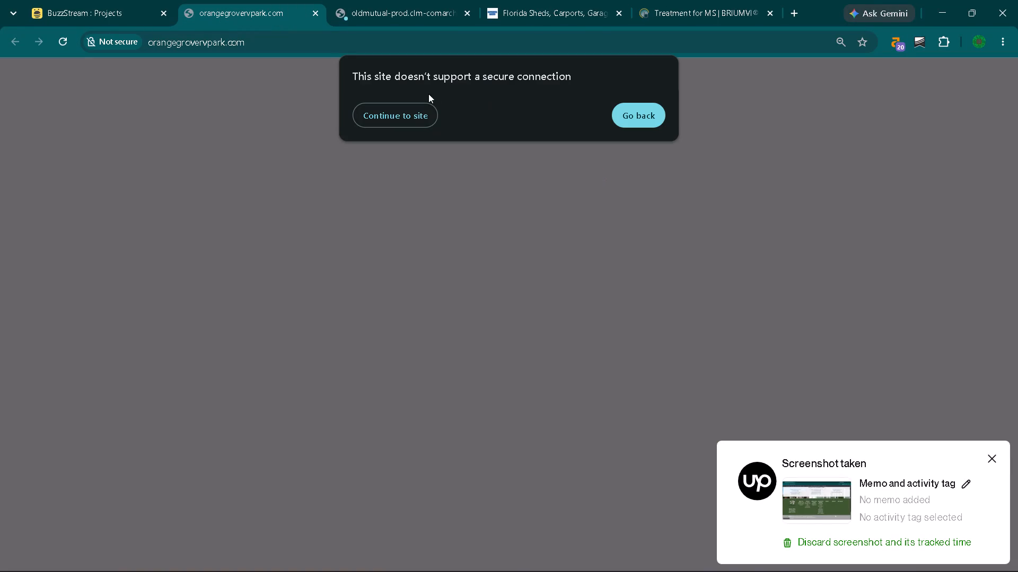
{"action": "left_click", "coordinate": [393, 105]}
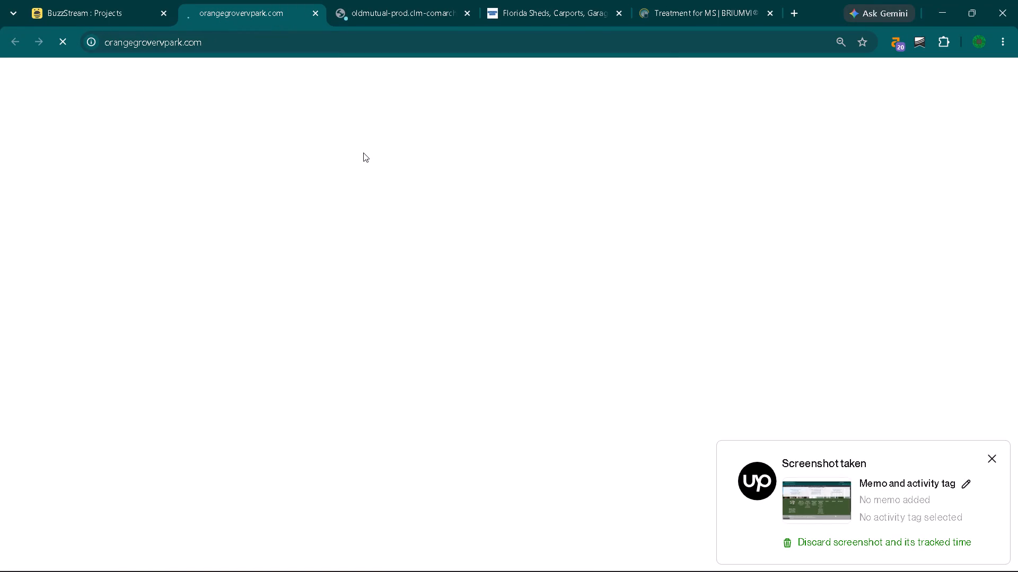
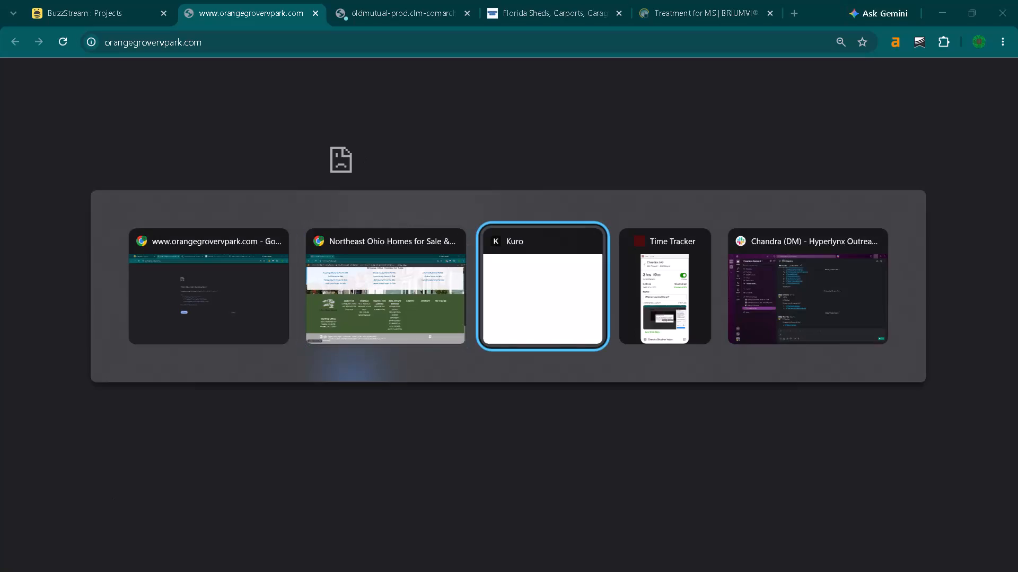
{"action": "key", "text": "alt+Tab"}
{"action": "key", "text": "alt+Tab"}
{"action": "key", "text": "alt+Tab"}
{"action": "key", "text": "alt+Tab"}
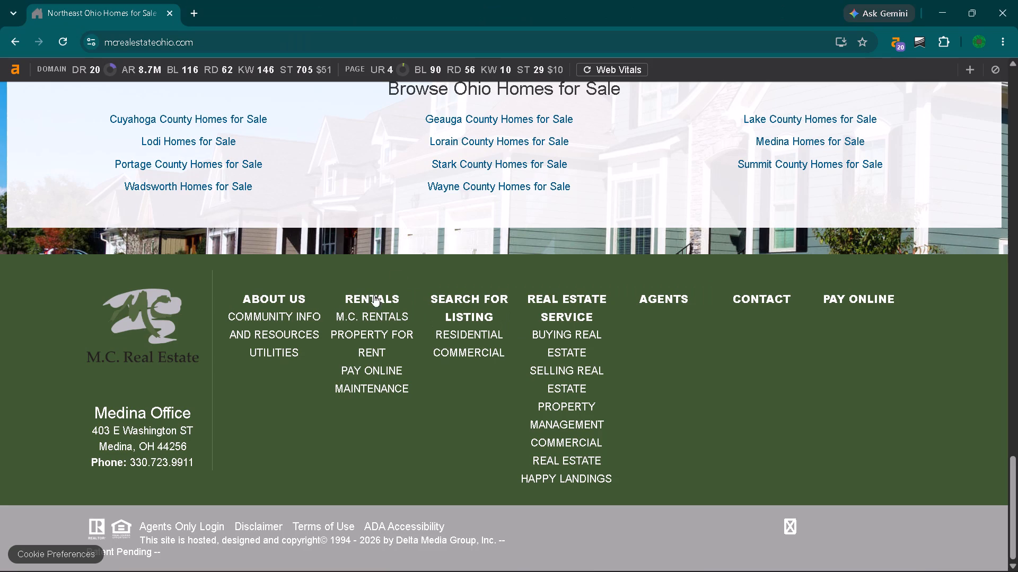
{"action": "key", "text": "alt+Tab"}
Close the orangegrovervpark.com prospect site and continue to oldmutual-prod.clm-comarch.com over its non-secure connection.
{"action": "key", "text": "ctrl+w"}
{"action": "left_click", "coordinate": [374, 123]}
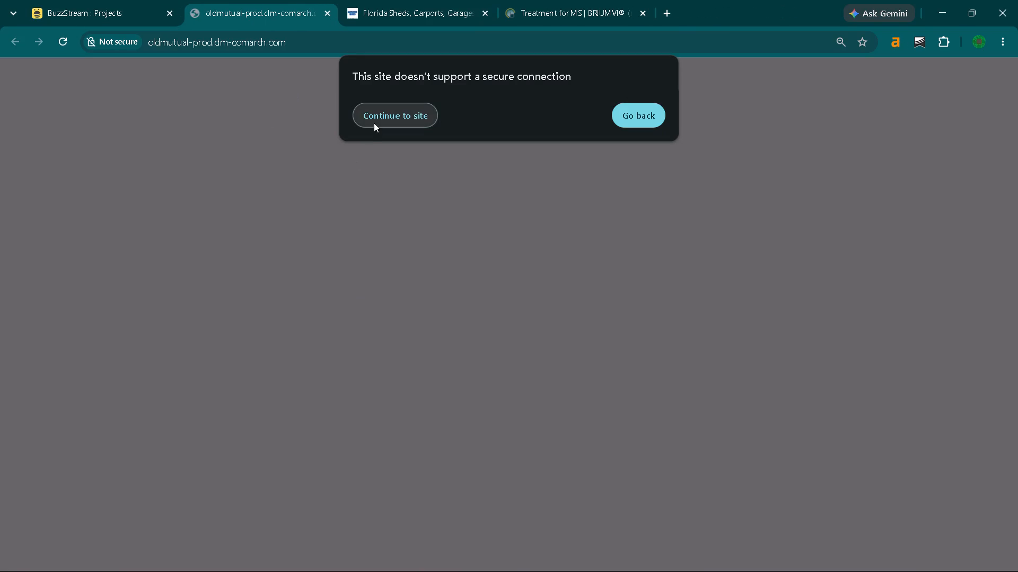
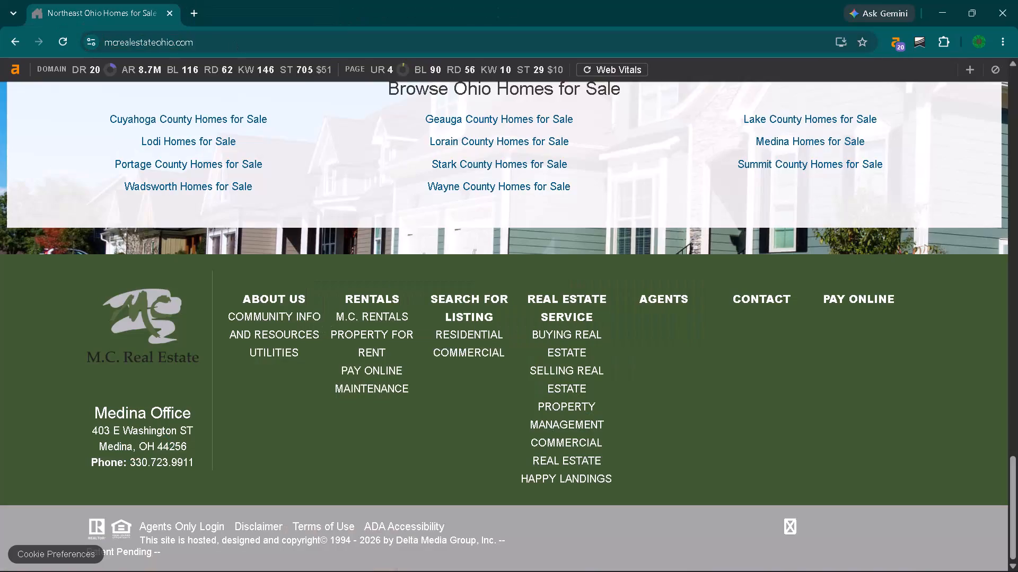
Load superiorsheds.com in the separate browser window for review.
{"action": "key", "text": "ctrl+v"}
{"action": "key", "text": "Return"}
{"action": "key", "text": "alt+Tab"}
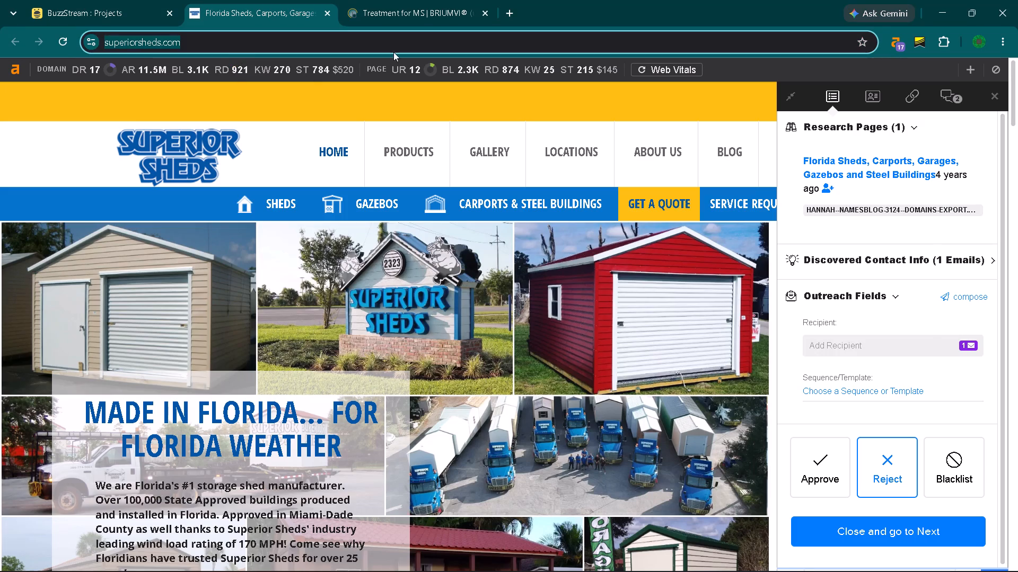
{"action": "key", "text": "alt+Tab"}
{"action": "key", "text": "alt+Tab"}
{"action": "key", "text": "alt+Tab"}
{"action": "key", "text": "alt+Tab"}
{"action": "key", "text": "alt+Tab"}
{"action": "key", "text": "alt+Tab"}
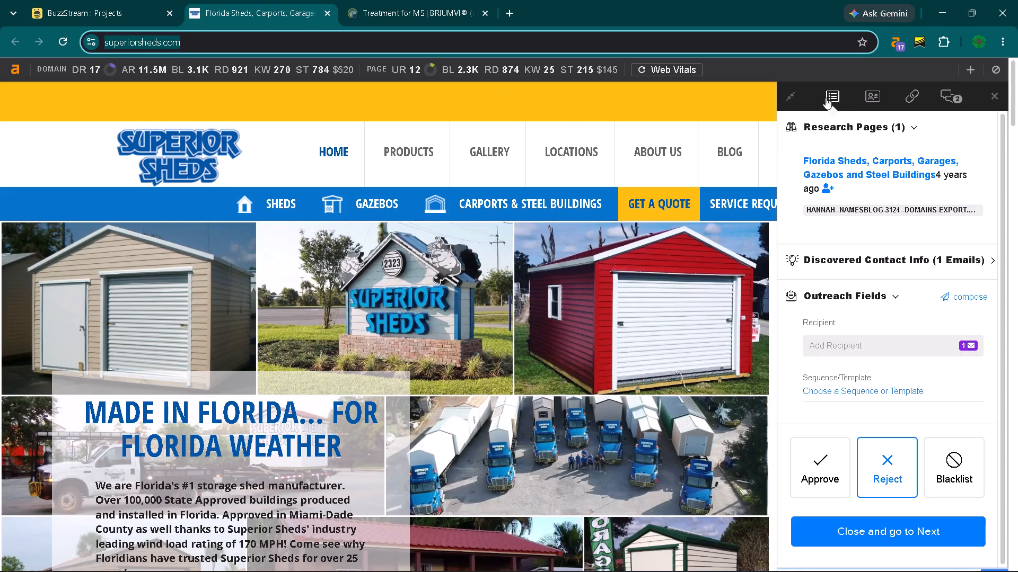
Return to the separate browser window and open the Superior Sheds site's Blog page.
{"action": "key", "text": "alt+Tab"}
{"action": "left_click", "coordinate": [743, 159]}
{"action": "triple_click", "coordinate": [729, 152]}
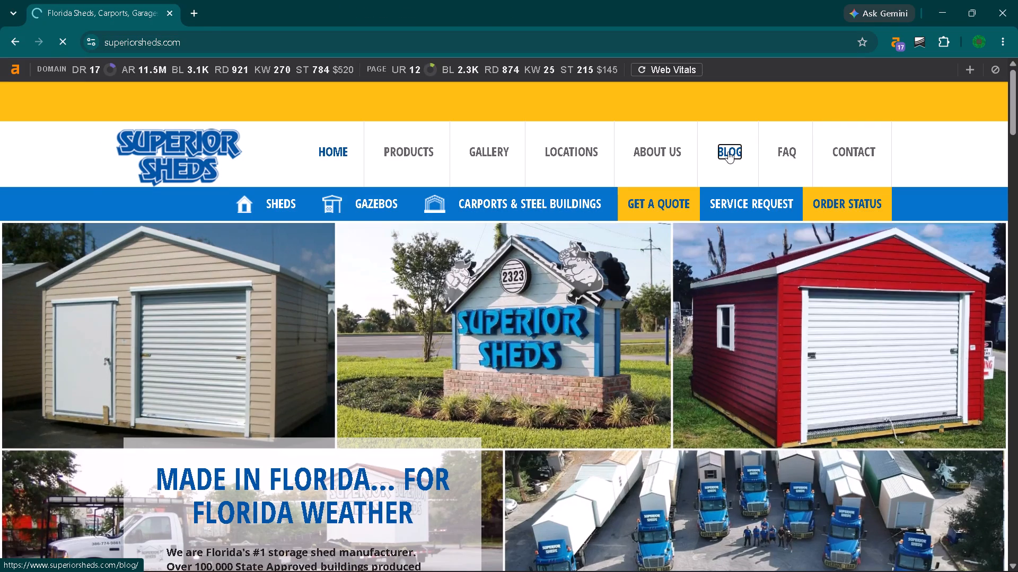
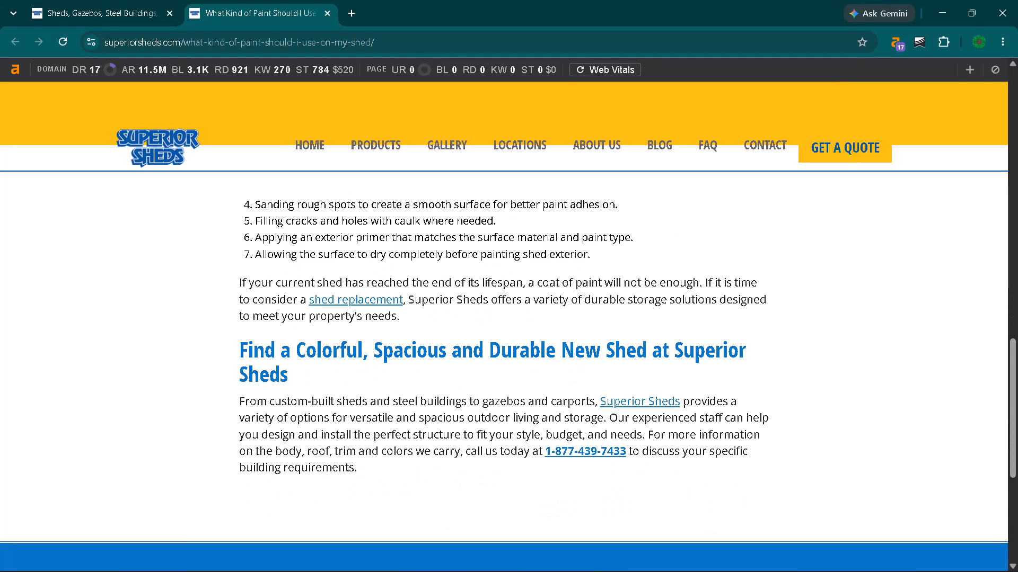
Review the rest of the shed paint article, close it, and examine the post listings on page 2 of the Superior Sheds blog.
{"action": "scroll", "coordinate": [631, 399], "scroll_direction": "down", "scroll_amount": 7}
{"action": "scroll", "coordinate": [15, 418], "scroll_direction": "down", "scroll_amount": 2}
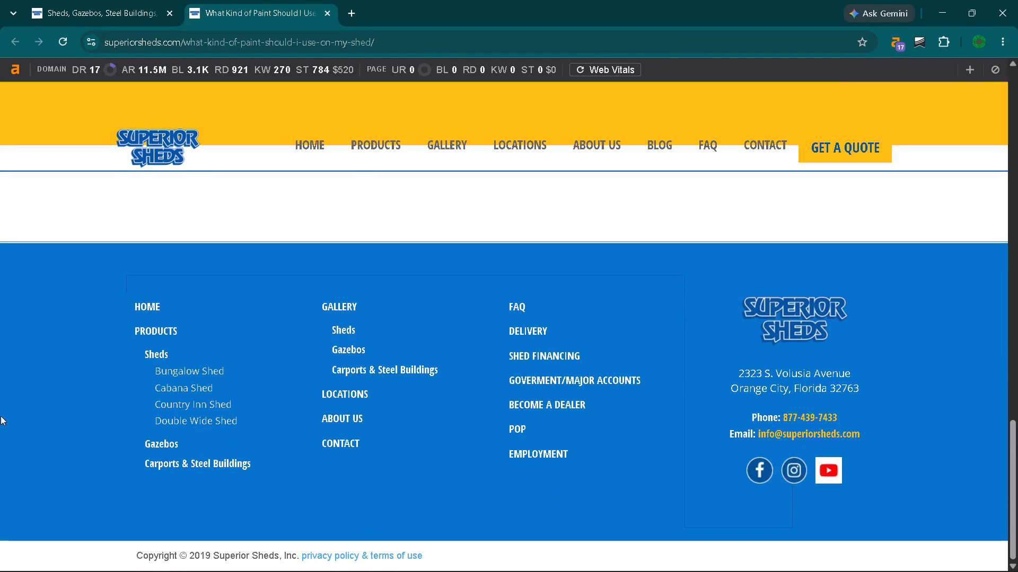
{"action": "left_click", "coordinate": [0, 372]}
{"action": "key", "text": "ctrl+w"}
{"action": "scroll", "coordinate": [209, 264], "scroll_direction": "down", "scroll_amount": 10}
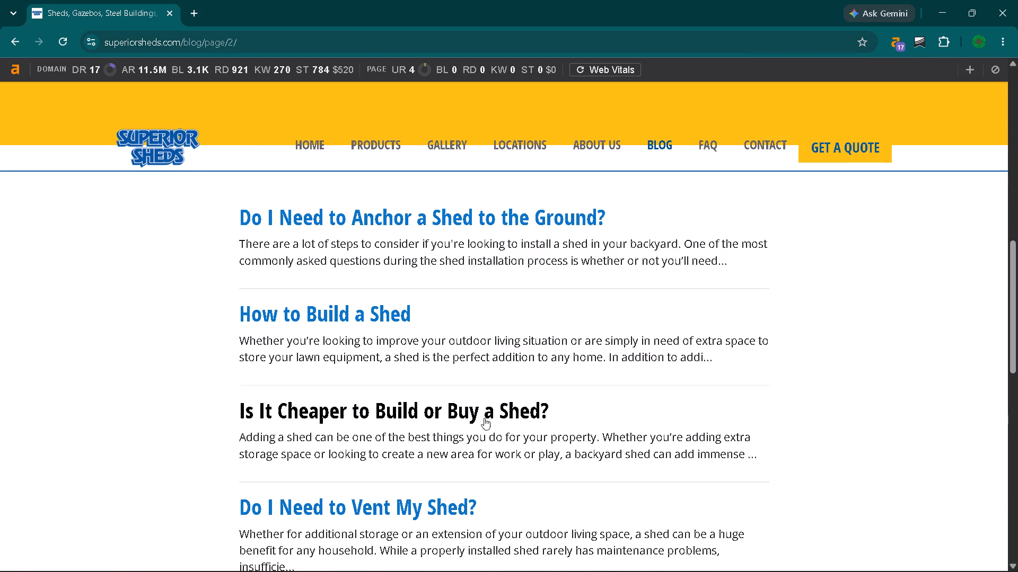
{"action": "scroll", "coordinate": [429, 423], "scroll_direction": "down", "scroll_amount": 3}
{"action": "scroll", "coordinate": [357, 361], "scroll_direction": "down", "scroll_amount": 3}
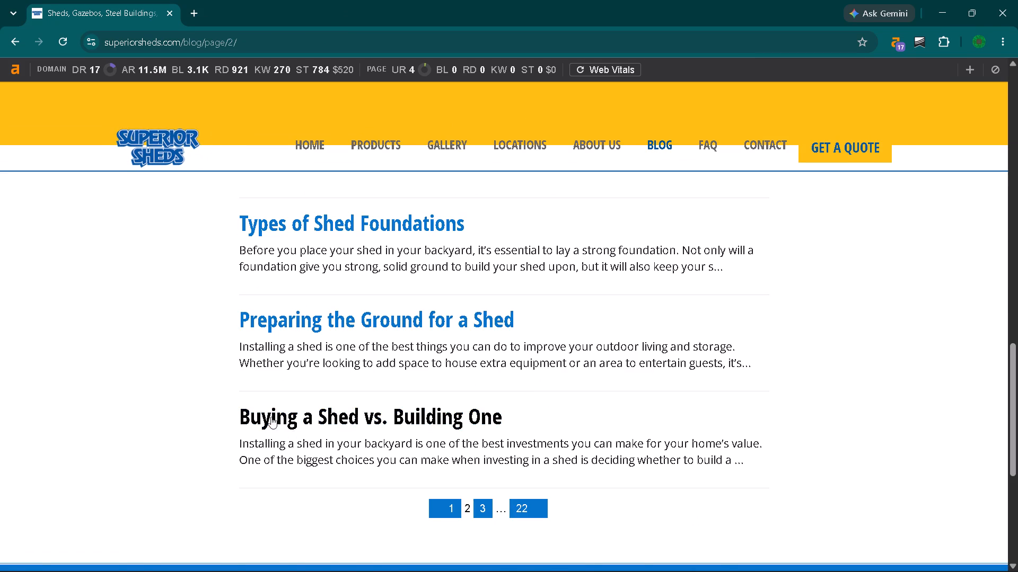
Return to the BuzzStream review window, close the Superior Sheds prospect and advance to the next one.
{"action": "key", "text": "alt+Tab"}
{"action": "left_click", "coordinate": [840, 522]}
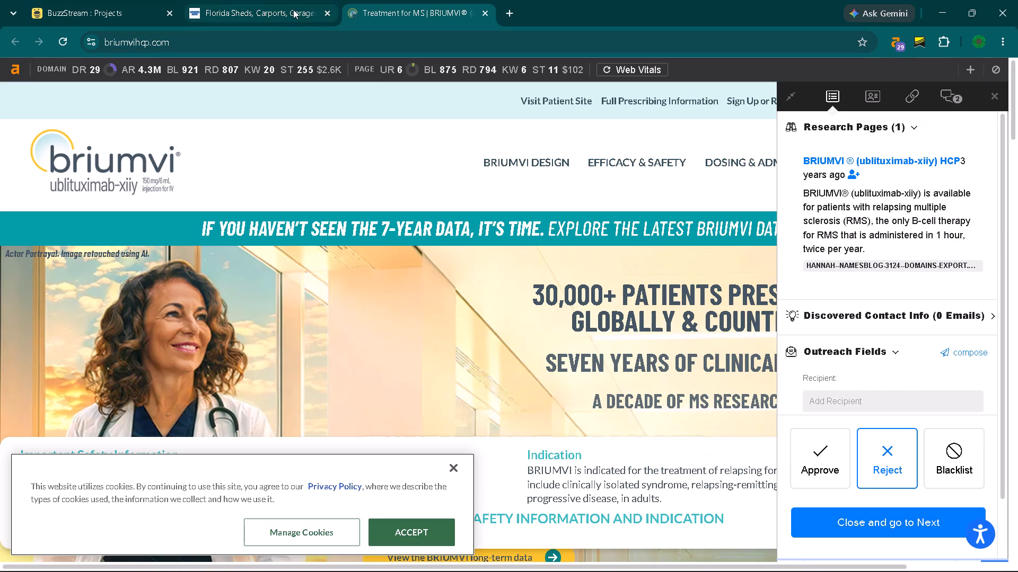
Load the prospect site briumvihcp.com in the separate browser window and accept its cookie notice.
{"action": "left_click", "coordinate": [238, 37]}
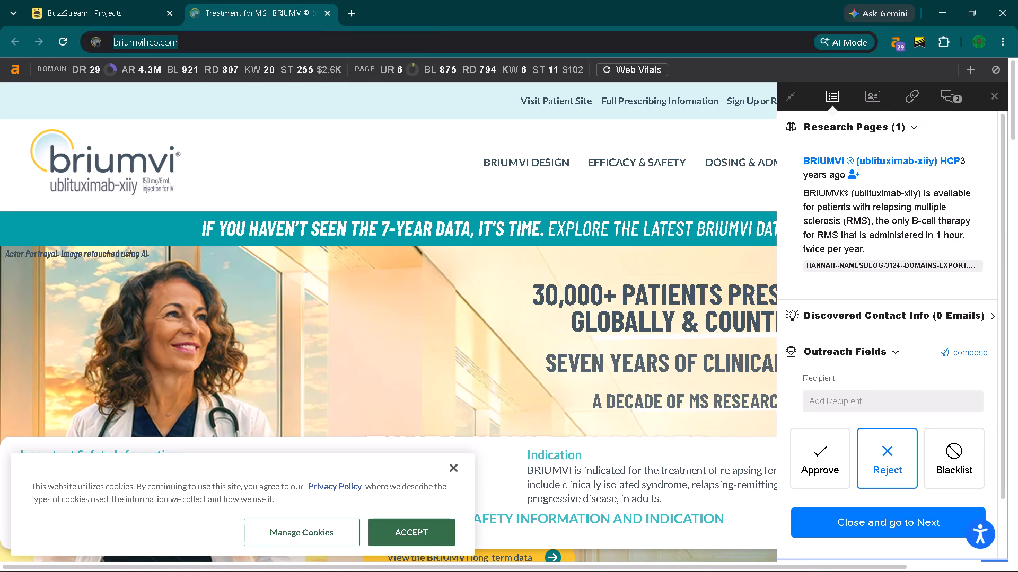
{"action": "key", "text": "ctrl+c"}
{"action": "key", "text": "ctrl+c"}
{"action": "key", "text": "ctrl+c"}
{"action": "key", "text": "alt+Tab"}
{"action": "left_click", "coordinate": [238, 37]}
{"action": "key", "text": "ctrl+v"}
{"action": "key", "text": "Return"}
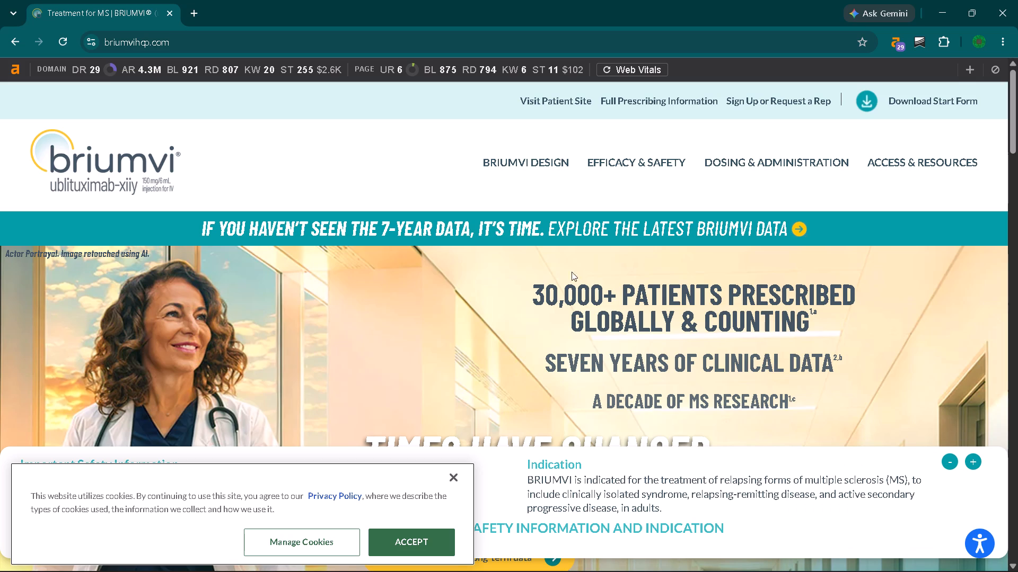
{"action": "left_click", "coordinate": [402, 537]}
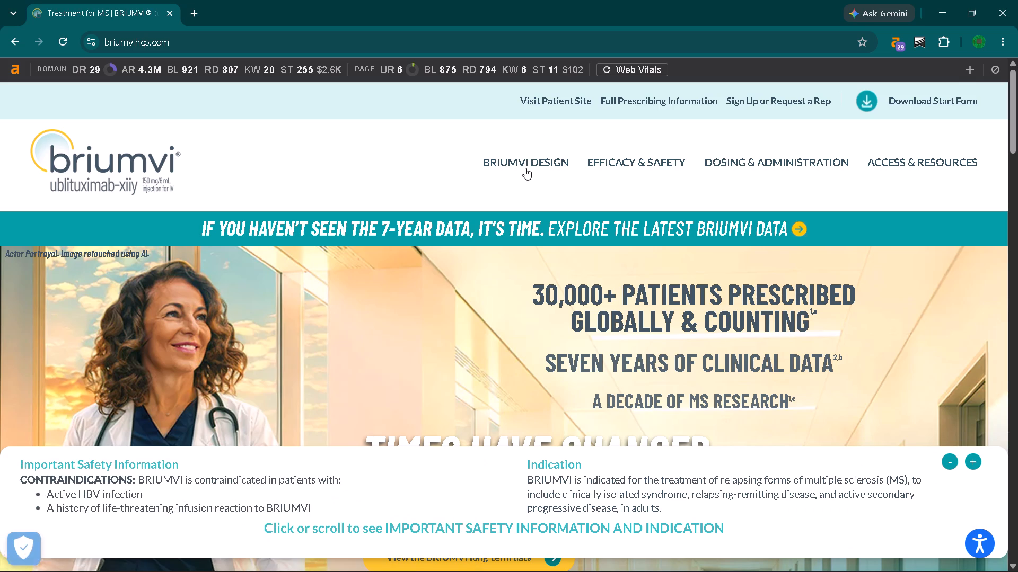
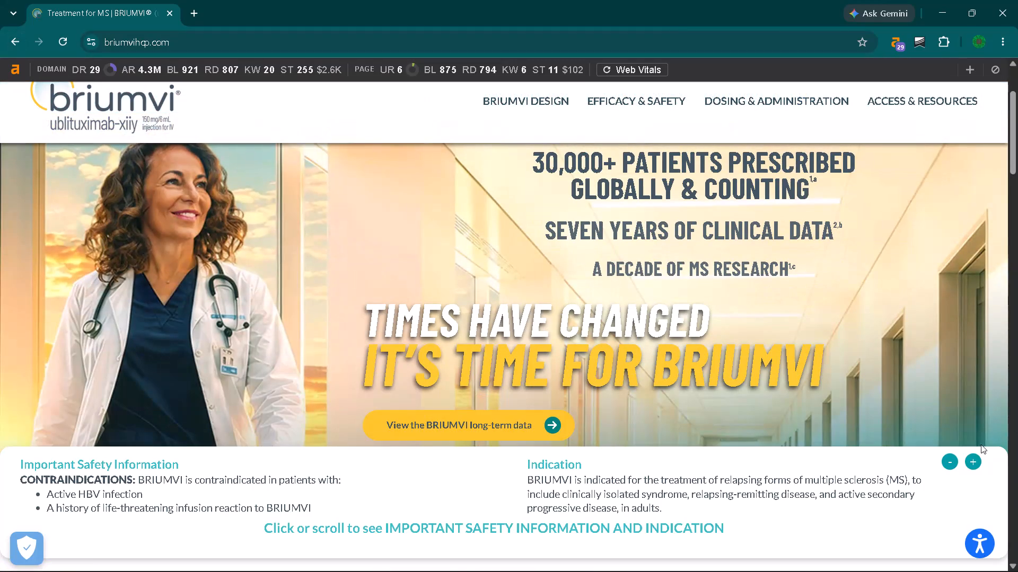
Collapse the safety information banner and look through the briumvihcp.com homepage for a blog.
{"action": "left_click", "coordinate": [950, 457]}
{"action": "scroll", "coordinate": [719, 404], "scroll_direction": "down", "scroll_amount": 12}
{"action": "scroll", "coordinate": [418, 318], "scroll_direction": "up", "scroll_amount": 1}
{"action": "scroll", "coordinate": [418, 319], "scroll_direction": "down", "scroll_amount": 10}
Return to the BuzzStream review window, close the briumvihcp.com prospect, and close its website tab.
{"action": "key", "text": "alt+Tab"}
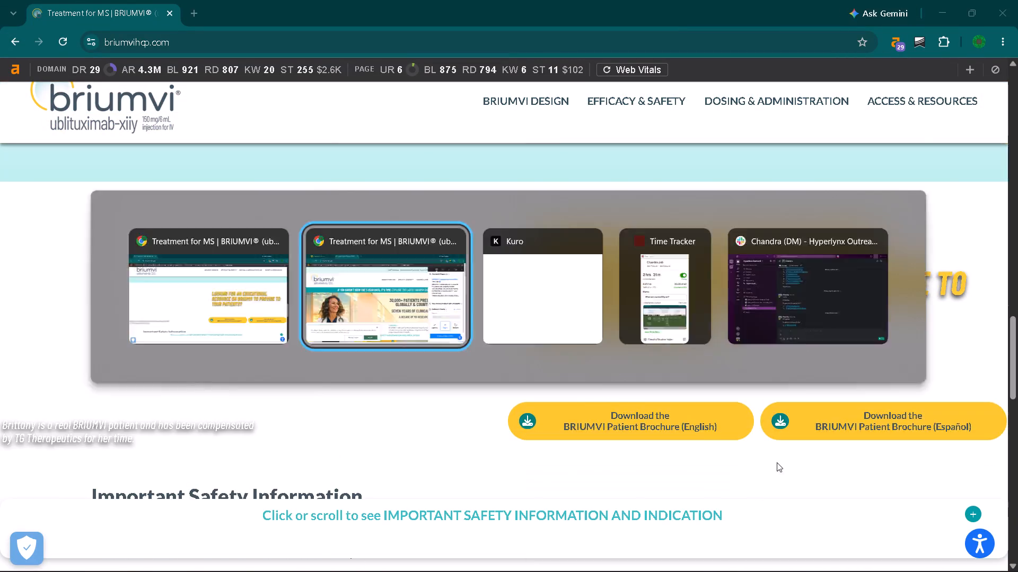
{"action": "left_click", "coordinate": [881, 529]}
{"action": "left_click", "coordinate": [850, 522]}
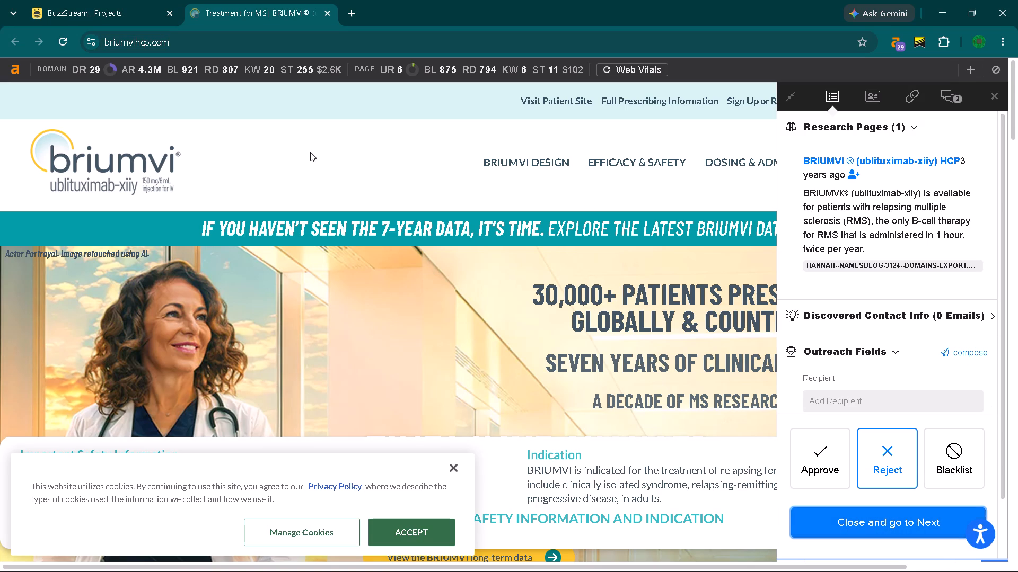
{"action": "left_click", "coordinate": [326, 11]}
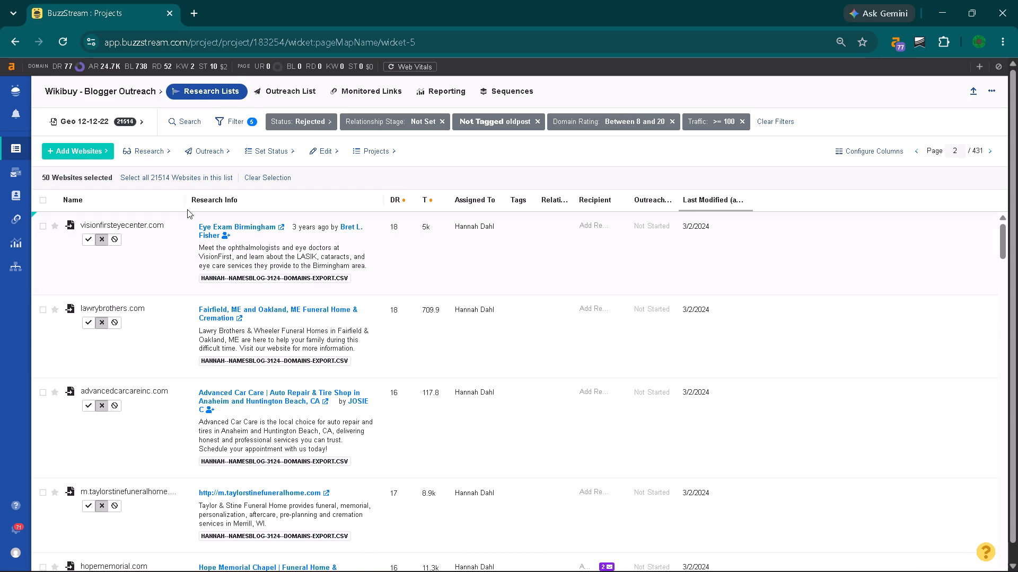
Clear the current website selection in the Geo 12-12-22 research list.
{"action": "left_click", "coordinate": [257, 174]}
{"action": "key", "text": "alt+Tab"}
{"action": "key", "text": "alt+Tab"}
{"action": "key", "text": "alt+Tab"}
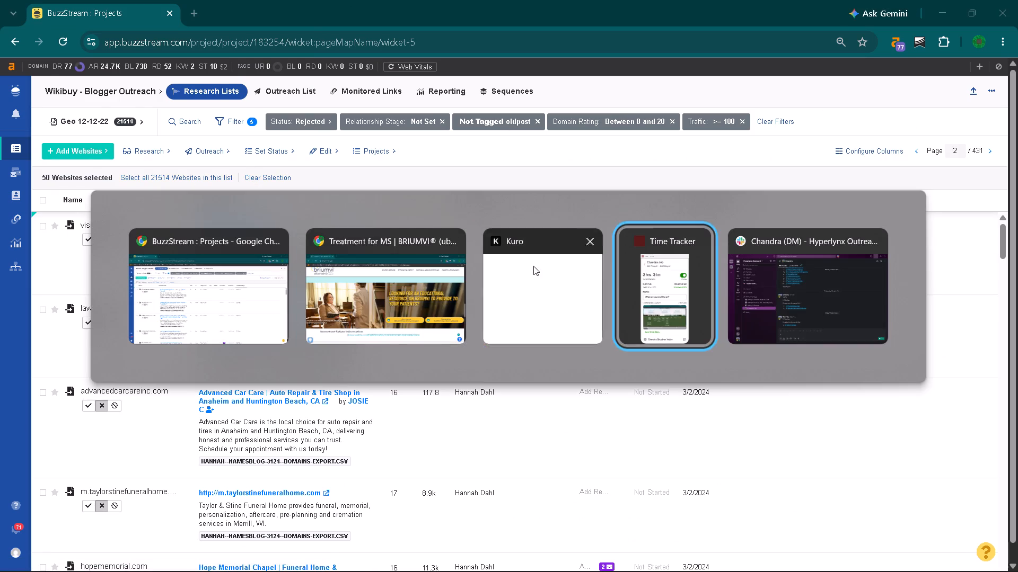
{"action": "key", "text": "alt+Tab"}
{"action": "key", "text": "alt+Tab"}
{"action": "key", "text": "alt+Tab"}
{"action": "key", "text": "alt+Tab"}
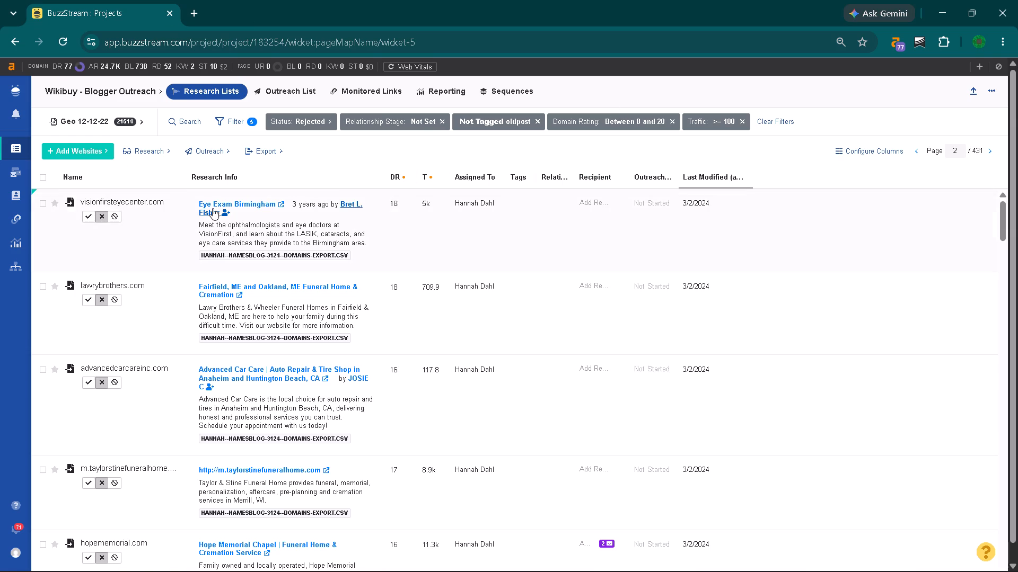
Select all websites on page 2 of the Geo 12-12-22 research list.
{"action": "left_click", "coordinate": [45, 174]}
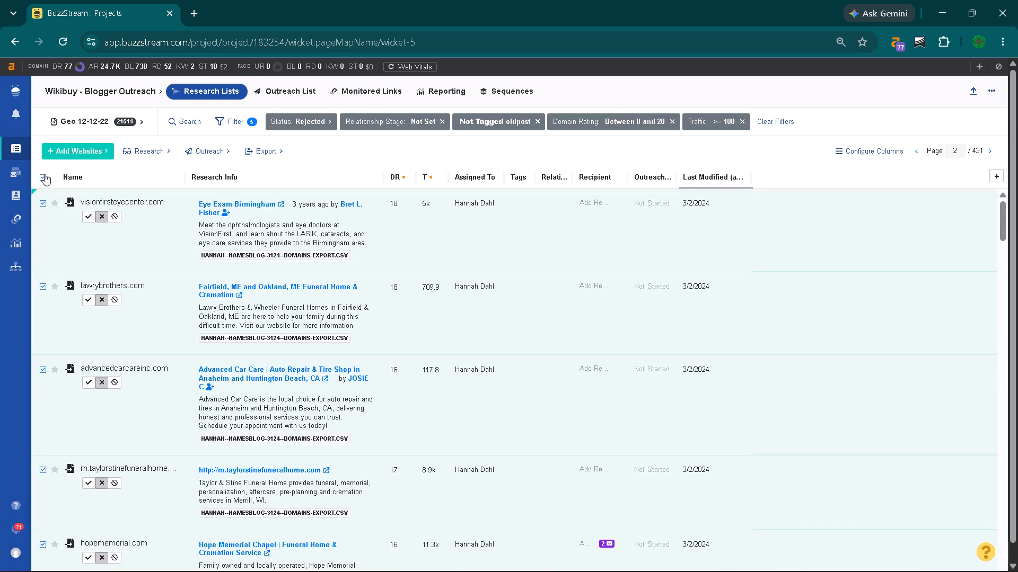
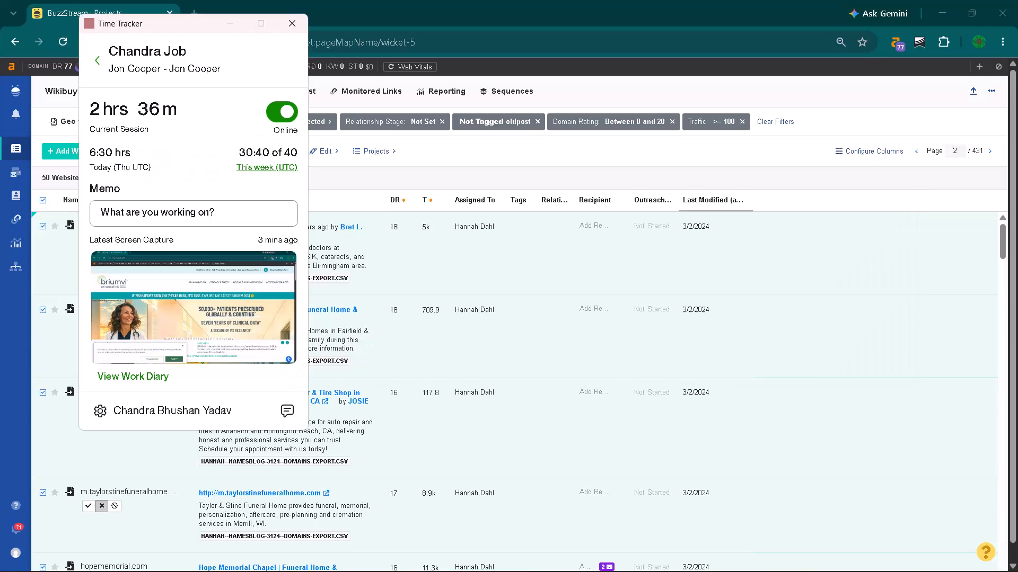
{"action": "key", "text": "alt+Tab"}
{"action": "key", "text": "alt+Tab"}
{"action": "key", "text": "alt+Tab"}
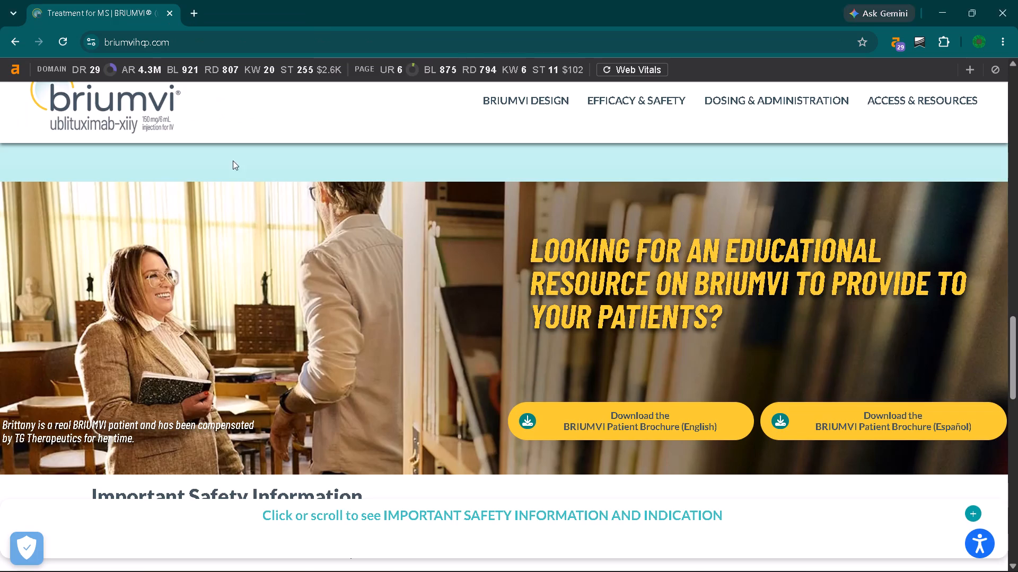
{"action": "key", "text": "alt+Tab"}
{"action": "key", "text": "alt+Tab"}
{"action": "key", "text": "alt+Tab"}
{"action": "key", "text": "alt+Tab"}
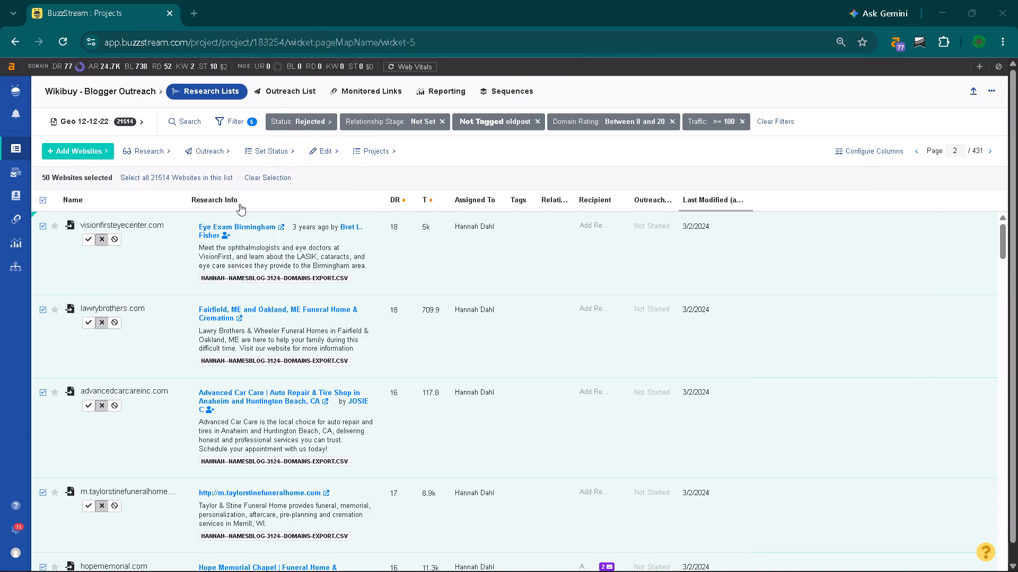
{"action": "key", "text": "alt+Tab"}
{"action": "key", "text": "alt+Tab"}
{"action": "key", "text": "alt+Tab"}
Switch from the Geo 12-12-22 research list to the Abbey-Crafts-Test-Import - 11/22/22 list.
{"action": "left_click", "coordinate": [103, 118]}
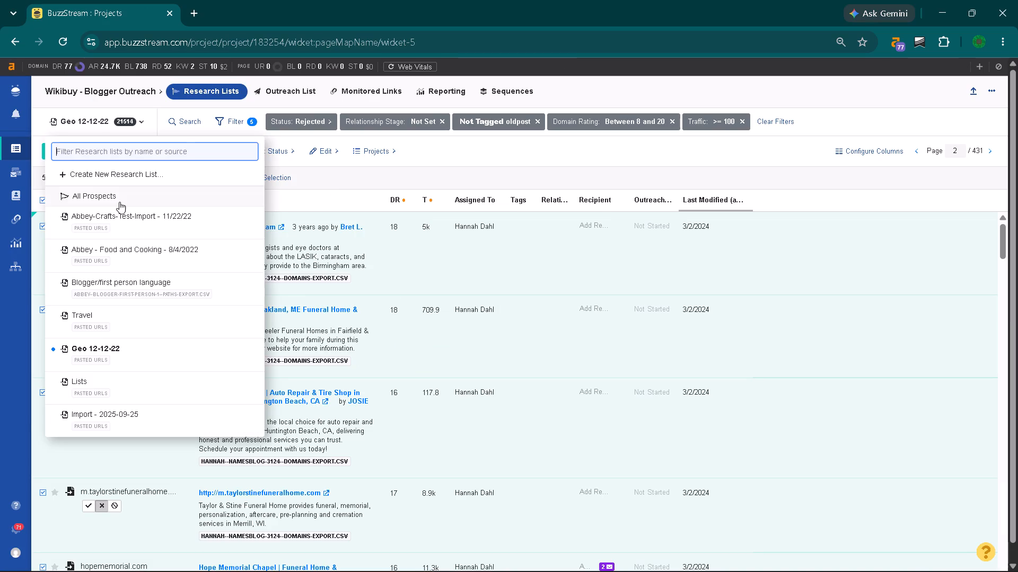
{"action": "left_click", "coordinate": [124, 222]}
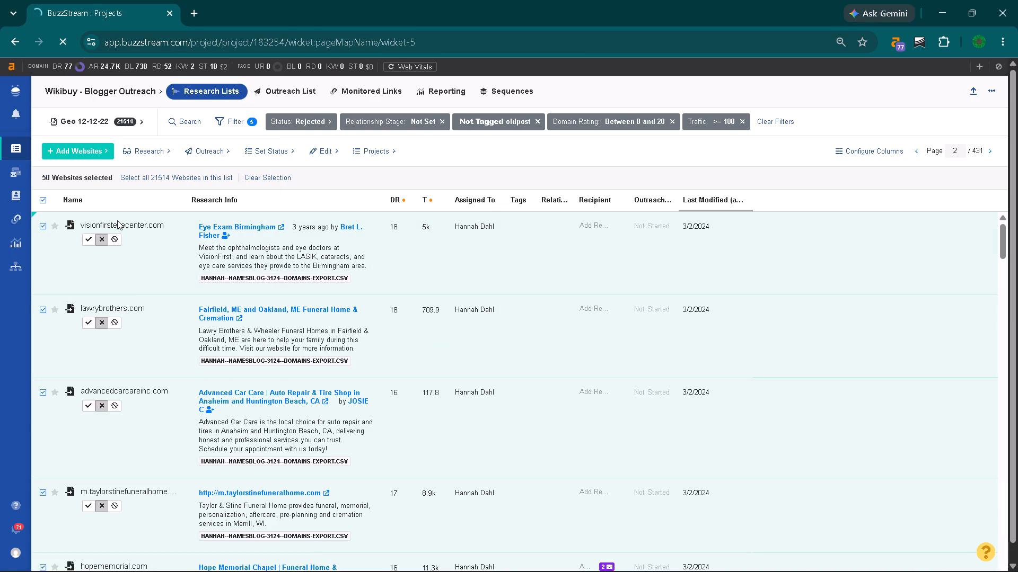
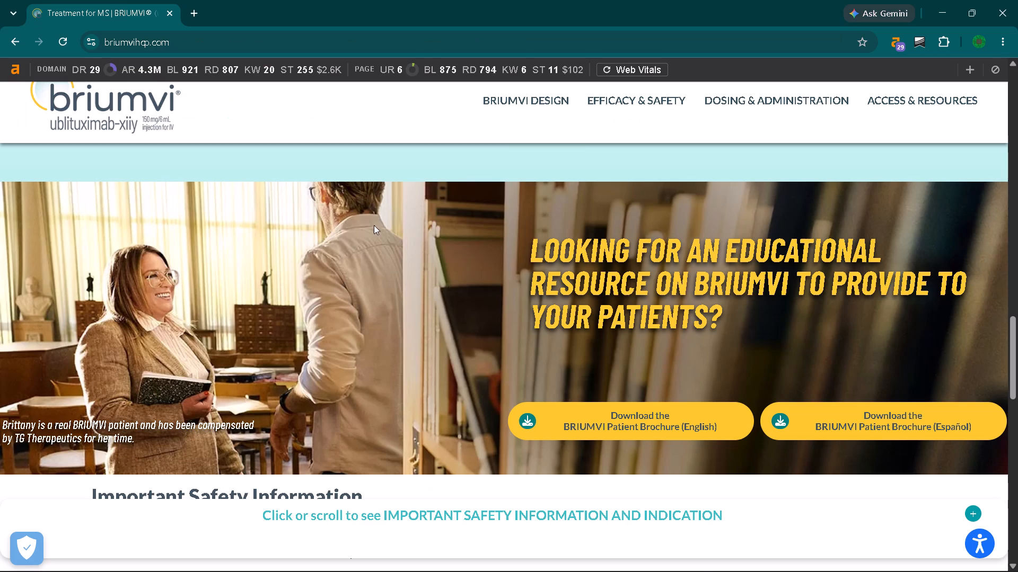
Switch from the briumvihcp.com page back to the BuzzStream window with the Abbey-Crafts-Test-Import research list.
{"action": "key", "text": "alt+Tab"}
{"action": "key", "text": "alt+Tab"}
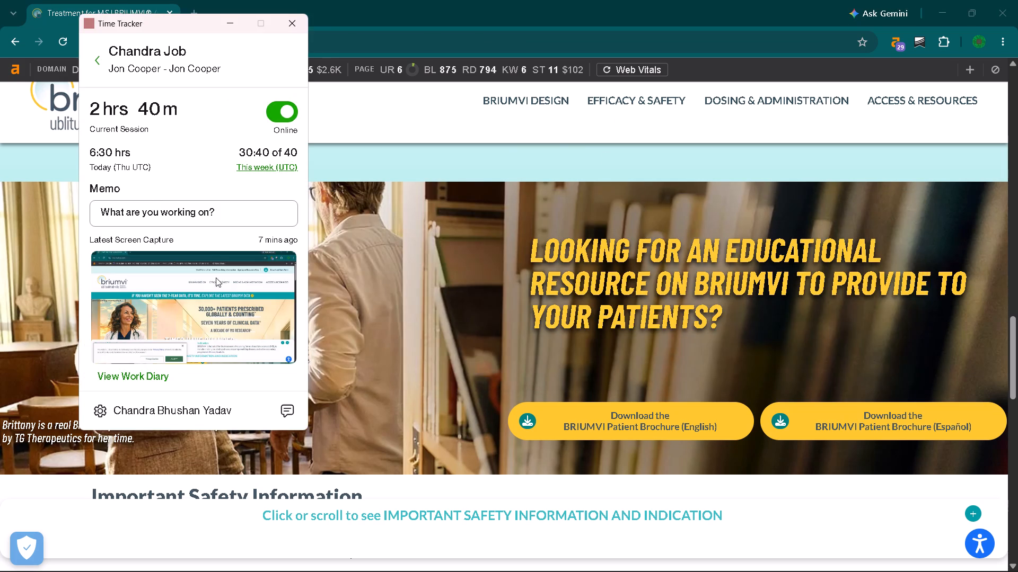
{"action": "key", "text": "alt+Tab"}
{"action": "key", "text": "alt+Tab"}
{"action": "key", "text": "alt+Tab"}
{"action": "key", "text": "alt+Tab"}
{"action": "key", "text": "alt+Tab"}
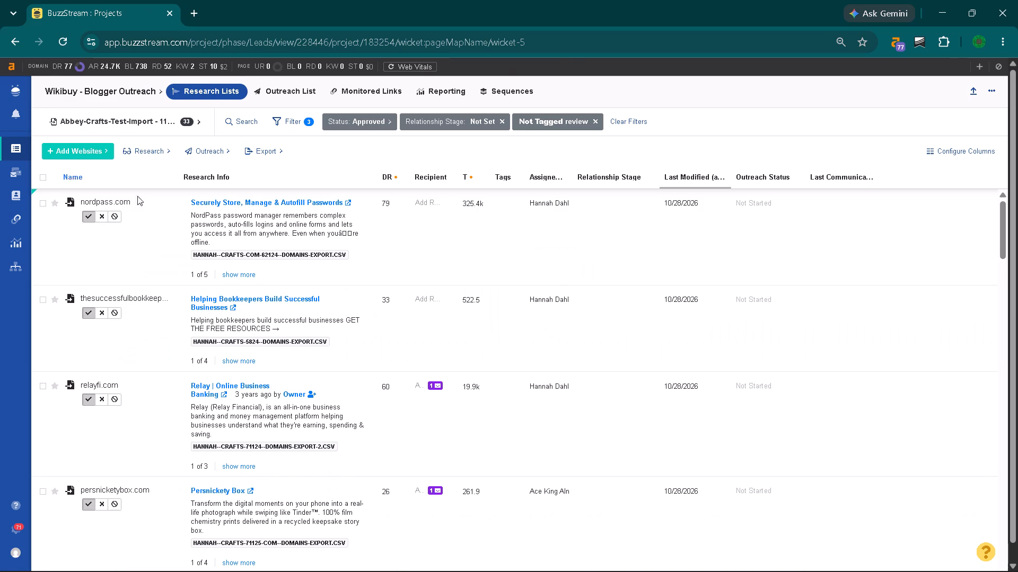
Open the filter settings of the Abbey-Crafts-Test-Import research list.
{"action": "left_click", "coordinate": [123, 122]}
{"action": "left_click", "coordinate": [378, 146]}
{"action": "left_click", "coordinate": [295, 127]}
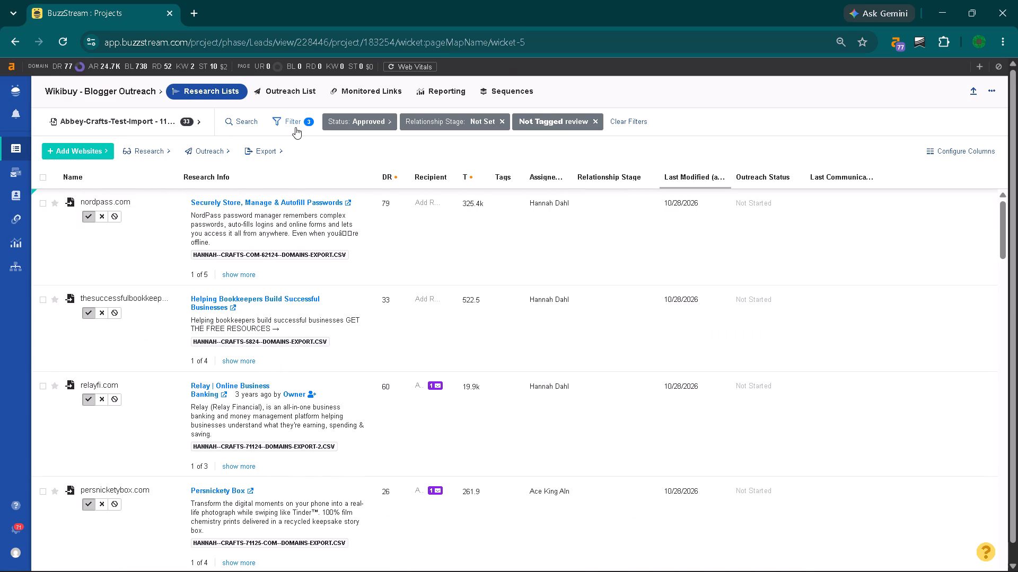
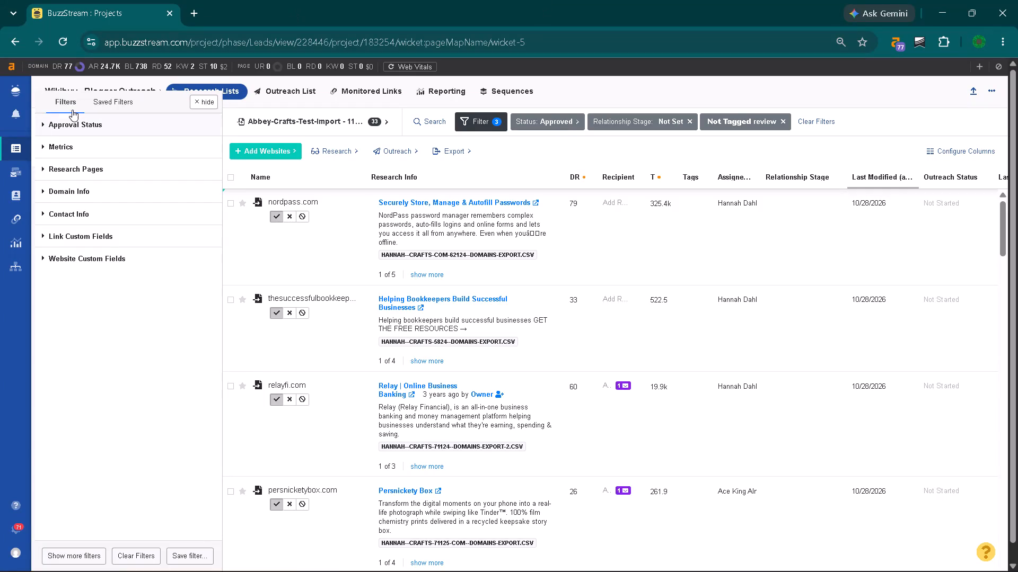
Open the nordpass.com prospect's record from the research list and visit its website in a new tab.
{"action": "left_click", "coordinate": [332, 202]}
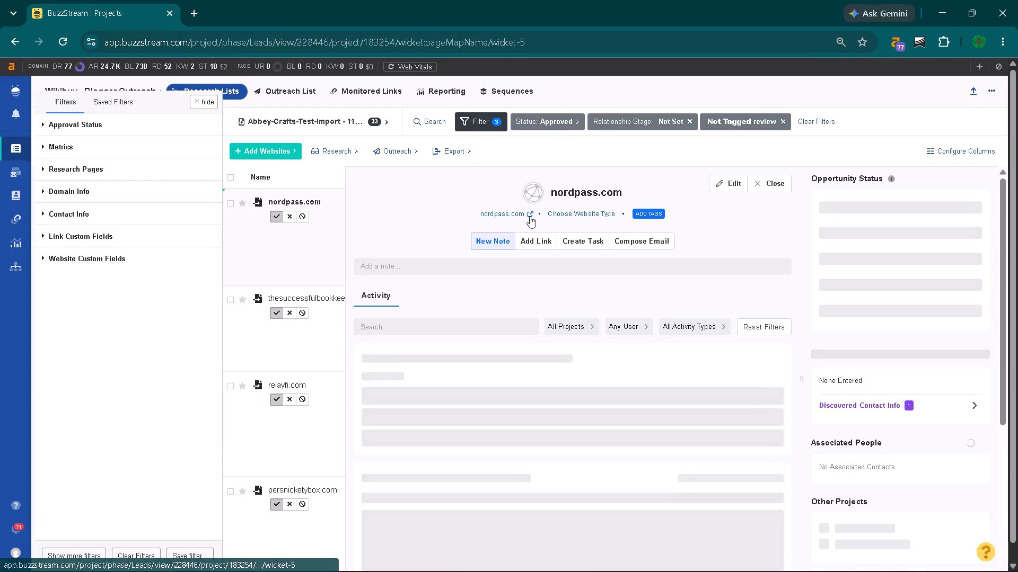
{"action": "left_click", "coordinate": [499, 213]}
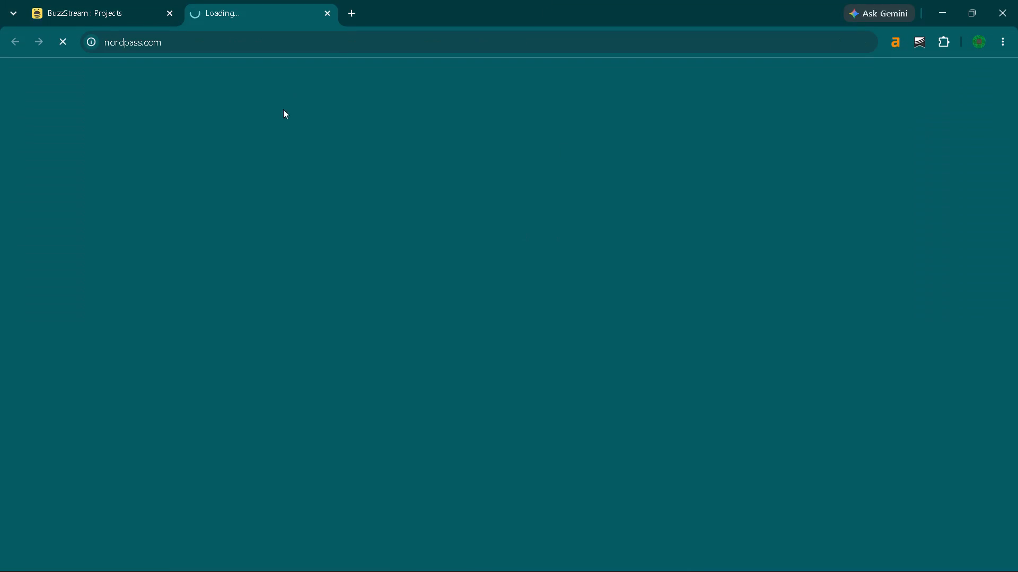
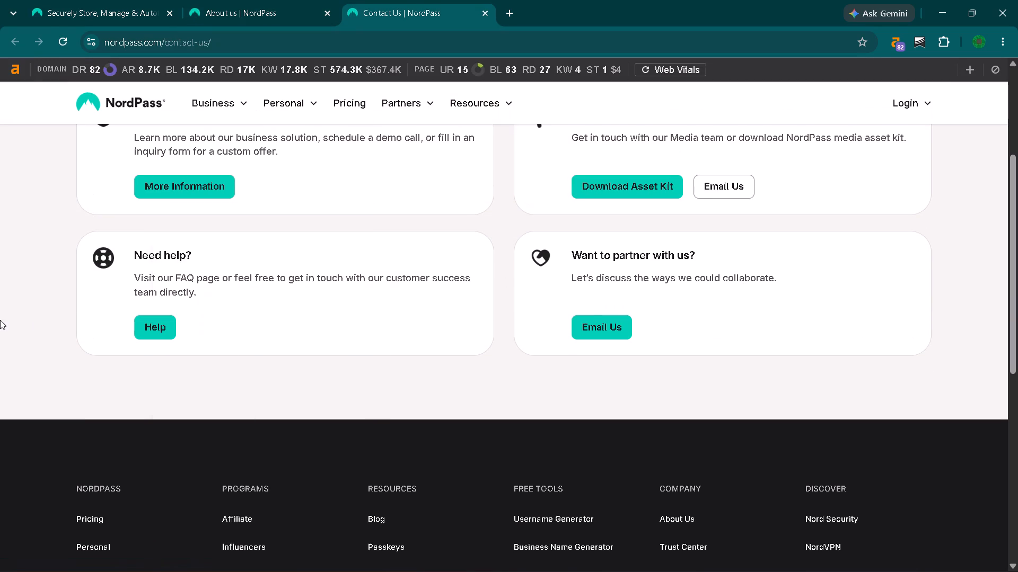
Copy the partnership email address from NordPass's Contact Us page into the email addresses of the nordpass.com record in BuzzStream.
{"action": "right_click", "coordinate": [596, 328]}
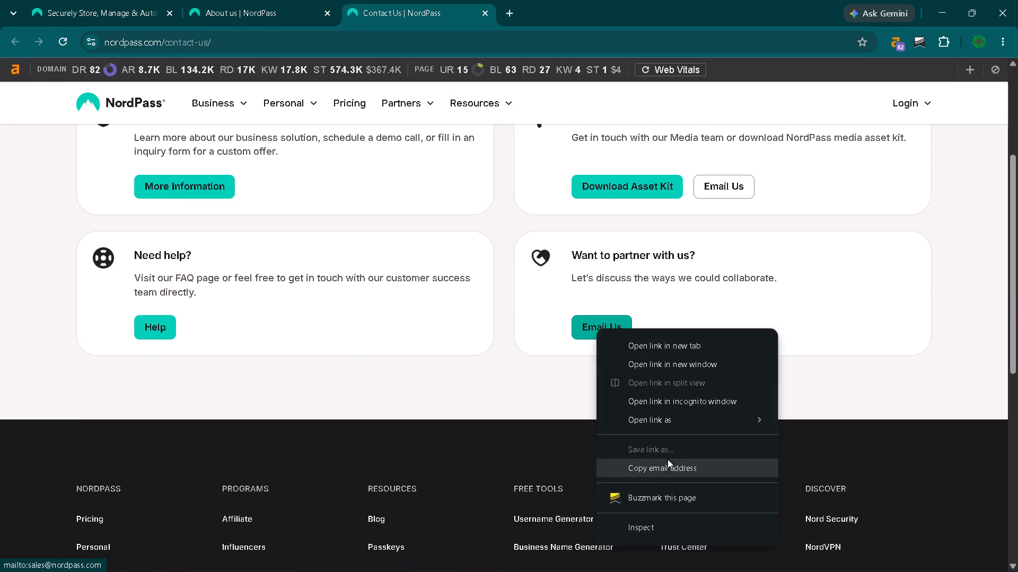
{"action": "left_click", "coordinate": [665, 470]}
{"action": "left_click", "coordinate": [507, 403]}
{"action": "scroll", "coordinate": [745, 232], "scroll_direction": "up", "scroll_amount": 3}
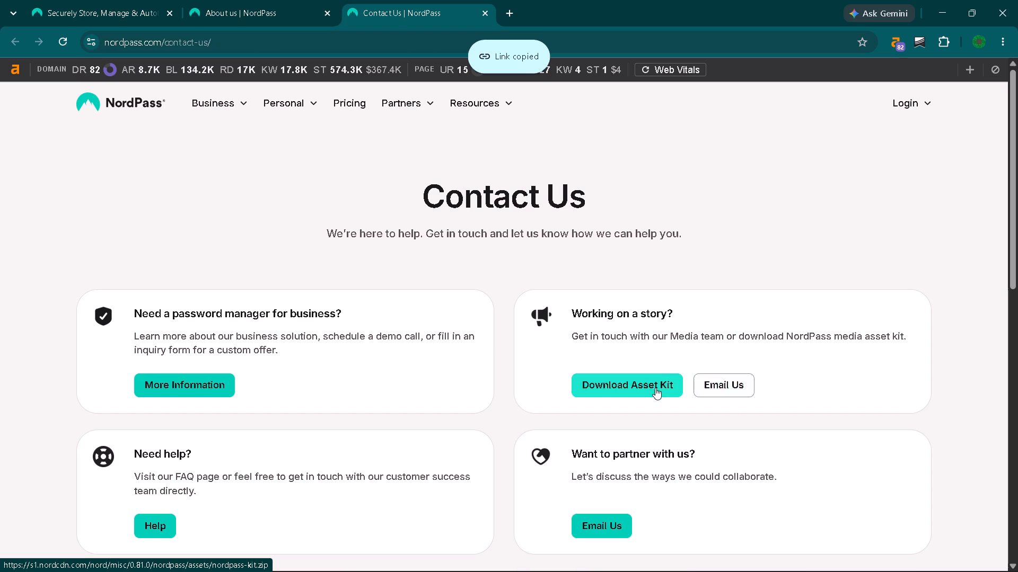
{"action": "scroll", "coordinate": [672, 325], "scroll_direction": "down", "scroll_amount": 1}
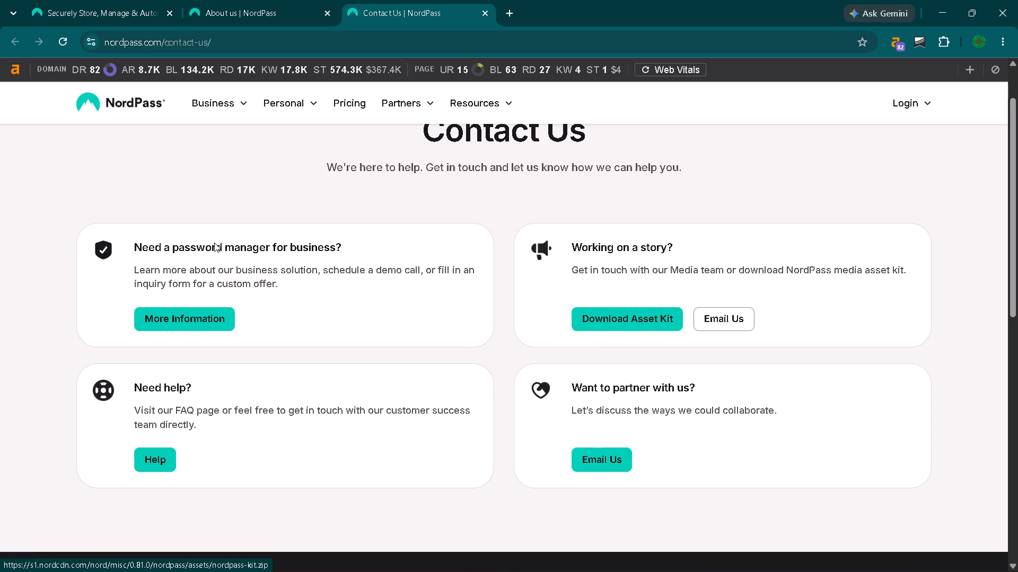
{"action": "key", "text": "alt+Tab"}
{"action": "left_click", "coordinate": [682, 181]}
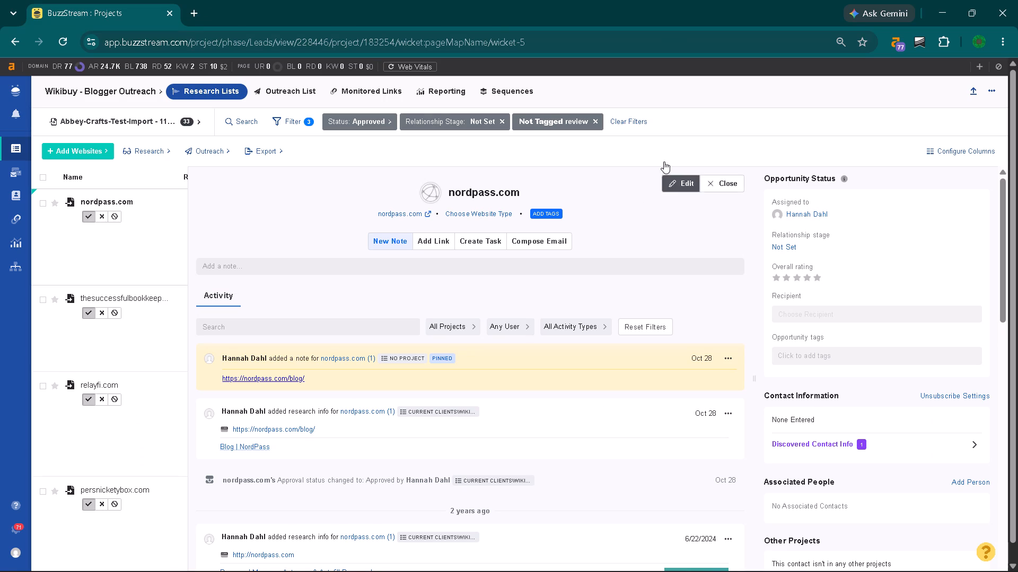
{"action": "left_click", "coordinate": [479, 274]}
{"action": "key", "text": "ctrl+v"}
Switch back to NordPass's Contact Us page and check its footer for further contact links.
{"action": "key", "text": "alt+Tab"}
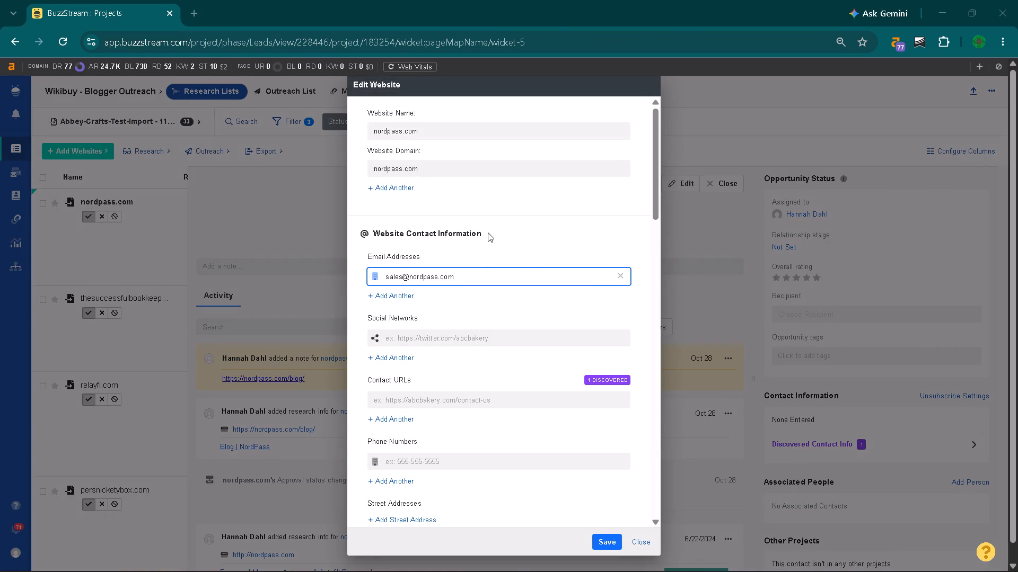
{"action": "scroll", "coordinate": [383, 283], "scroll_direction": "down", "scroll_amount": 13}
{"action": "left_click", "coordinate": [113, 514]}
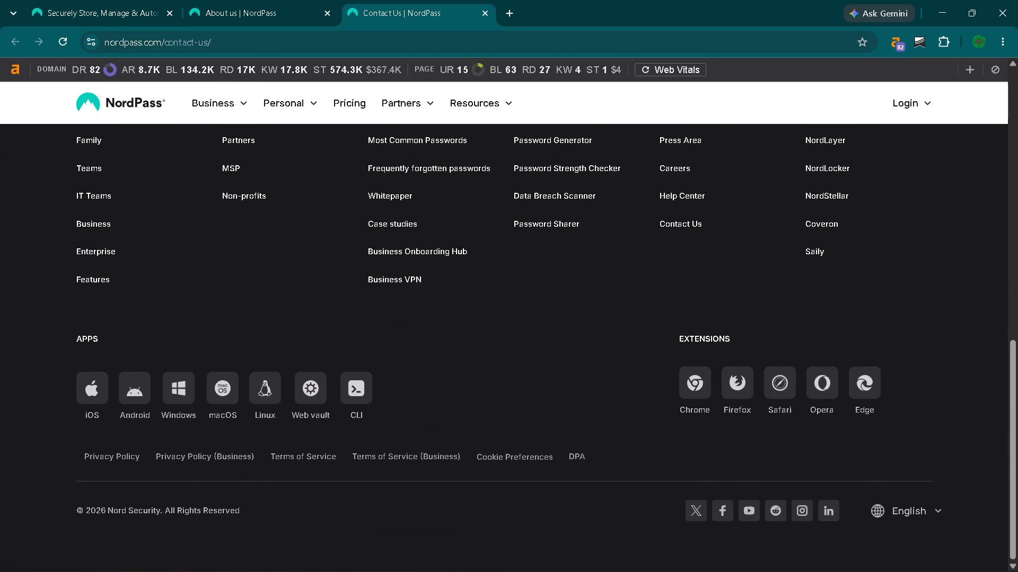
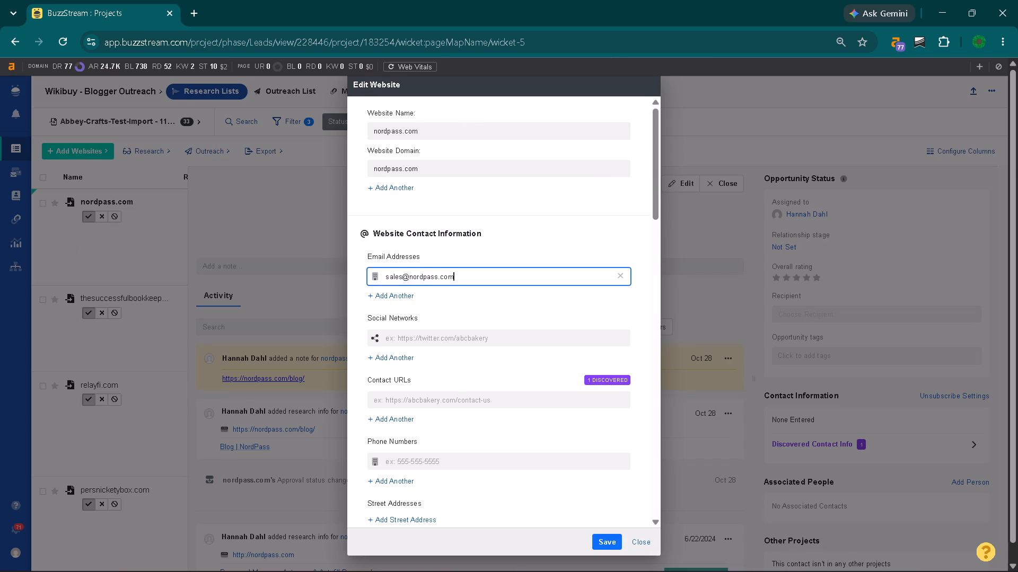
Rename the nordpass.com website record as NordPass and save the edited record.
{"action": "triple_click", "coordinate": [468, 131]}
{"action": "key", "text": "ctrl+v"}
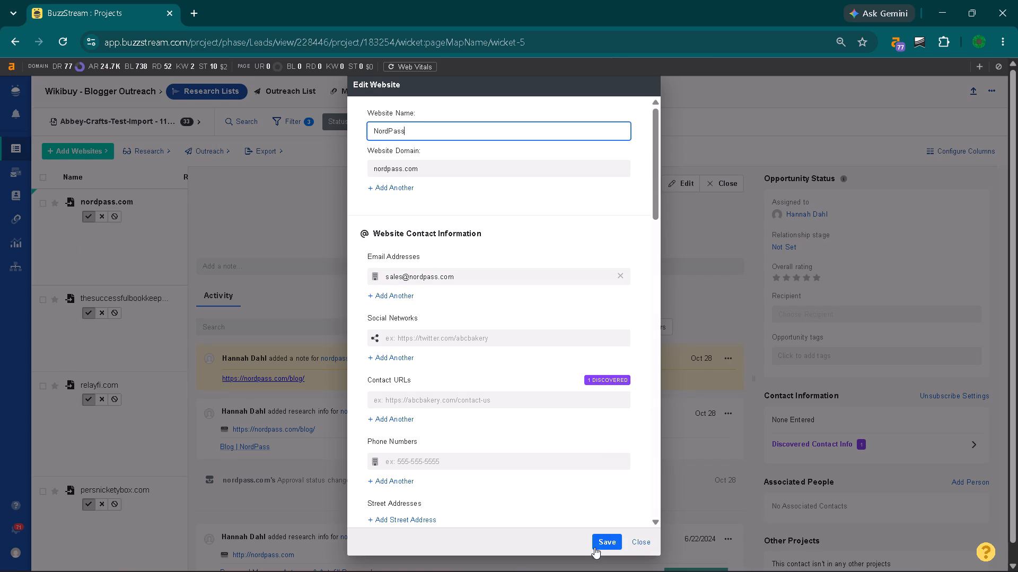
{"action": "left_click", "coordinate": [594, 547]}
Switch back to NordPass's About Us page to examine it.
{"action": "key", "text": "alt+Tab"}
{"action": "left_click", "coordinate": [61, 202]}
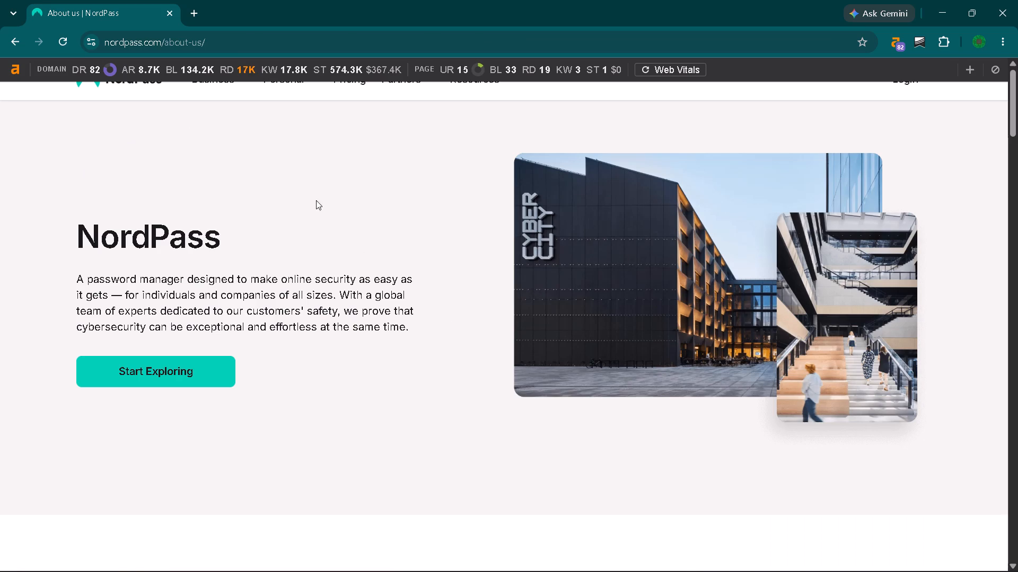
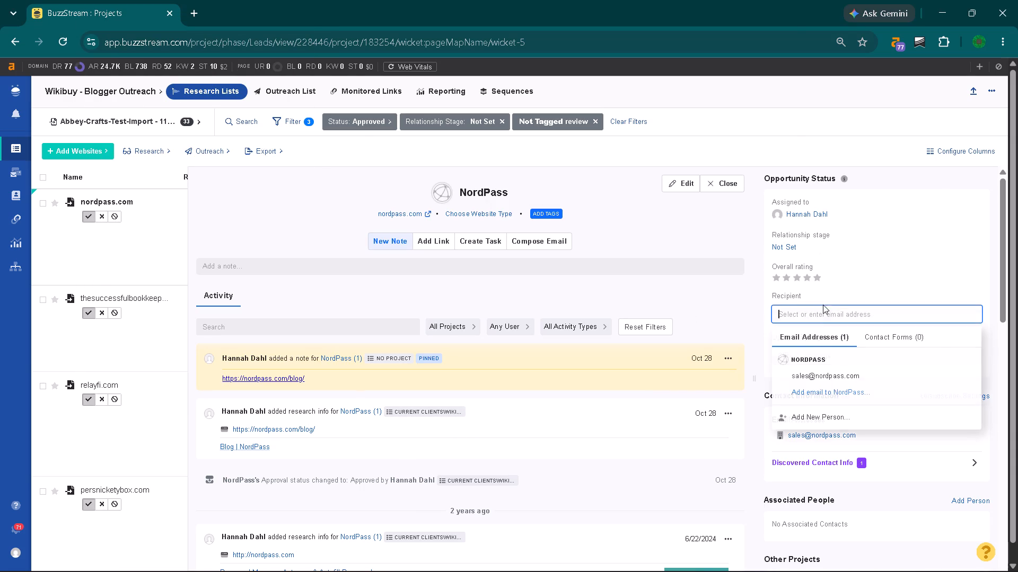
Choose the sales email as NordPass's recipient, set its relationship stage to Prepped for Outreach, and close the record.
{"action": "left_click", "coordinate": [834, 373]}
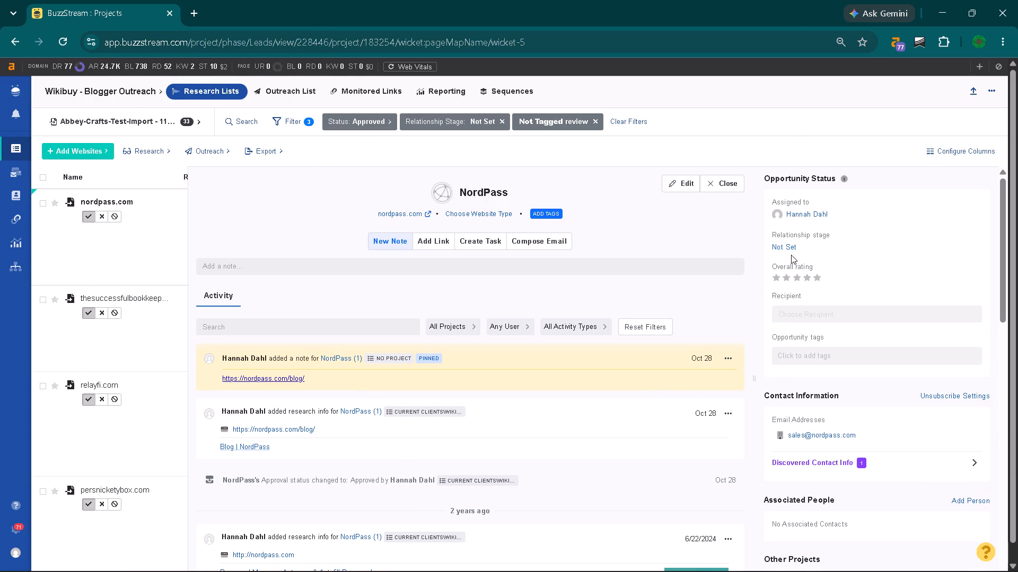
{"action": "left_click", "coordinate": [780, 249]}
{"action": "left_click", "coordinate": [802, 312]}
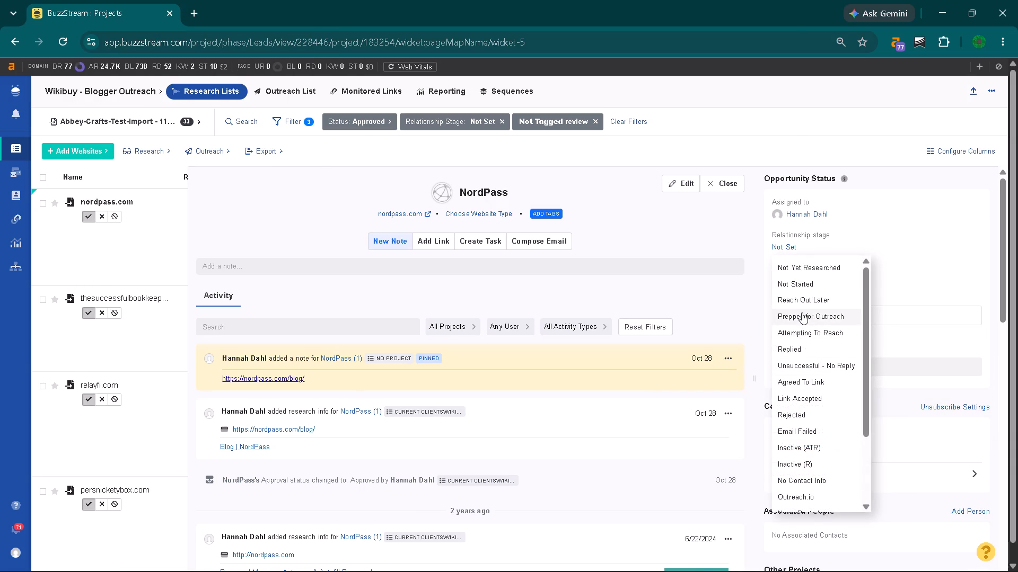
{"action": "left_click", "coordinate": [605, 227]}
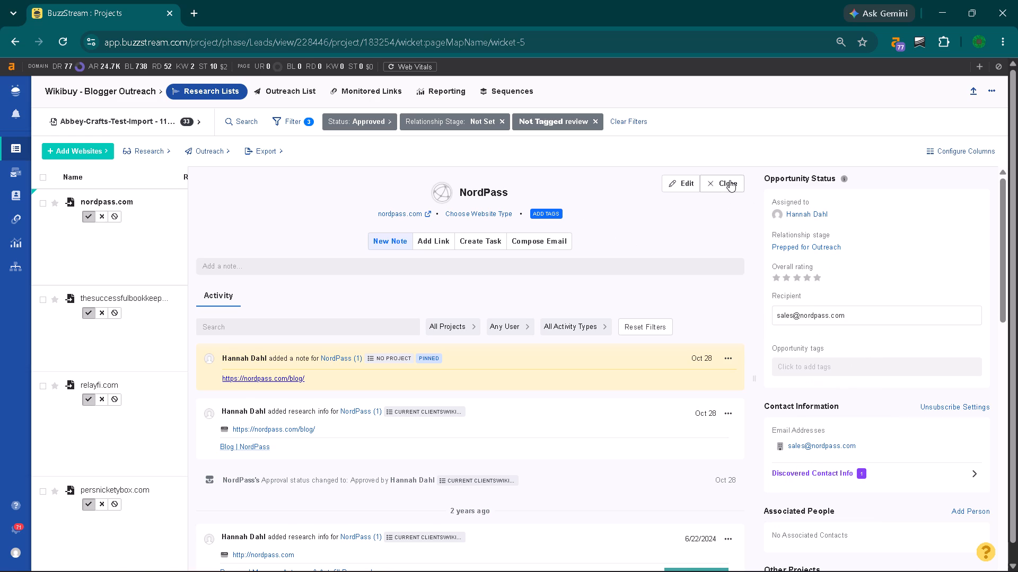
{"action": "left_click", "coordinate": [730, 180]}
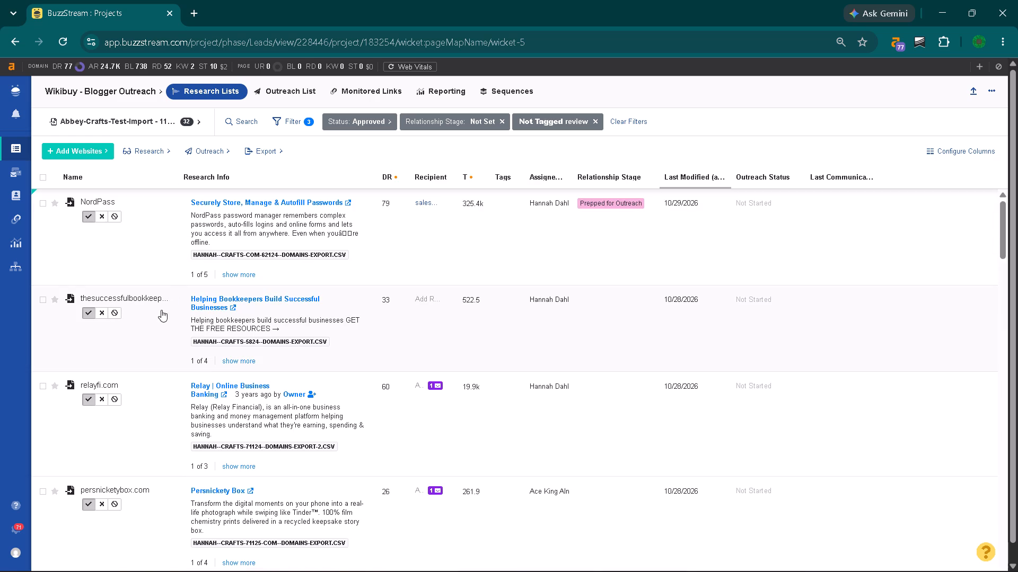
Open the website record beginning thesuccessfulbookkeep in the research list and bring up another window.
{"action": "left_click", "coordinate": [160, 293]}
{"action": "key", "text": "alt+Tab"}
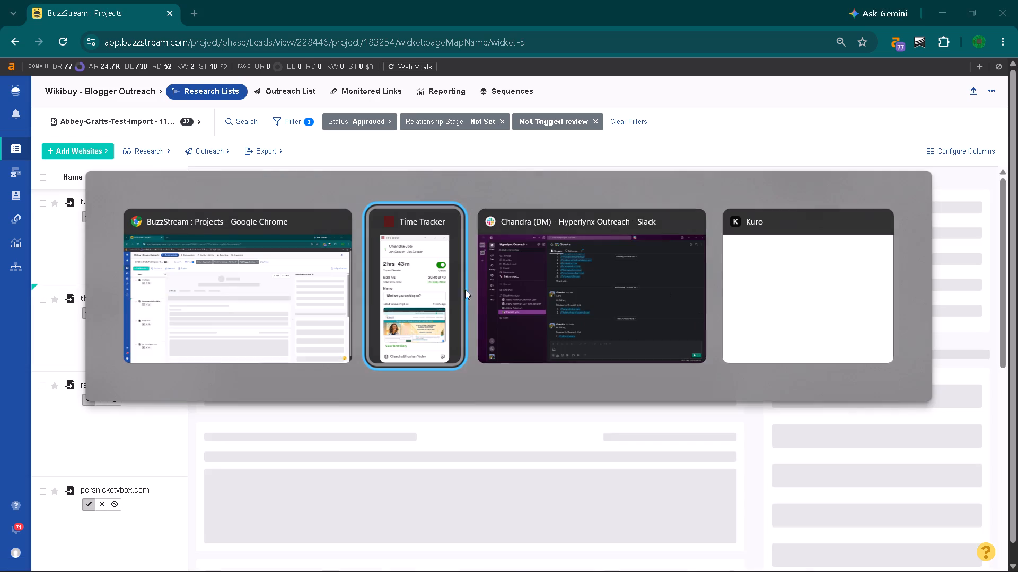
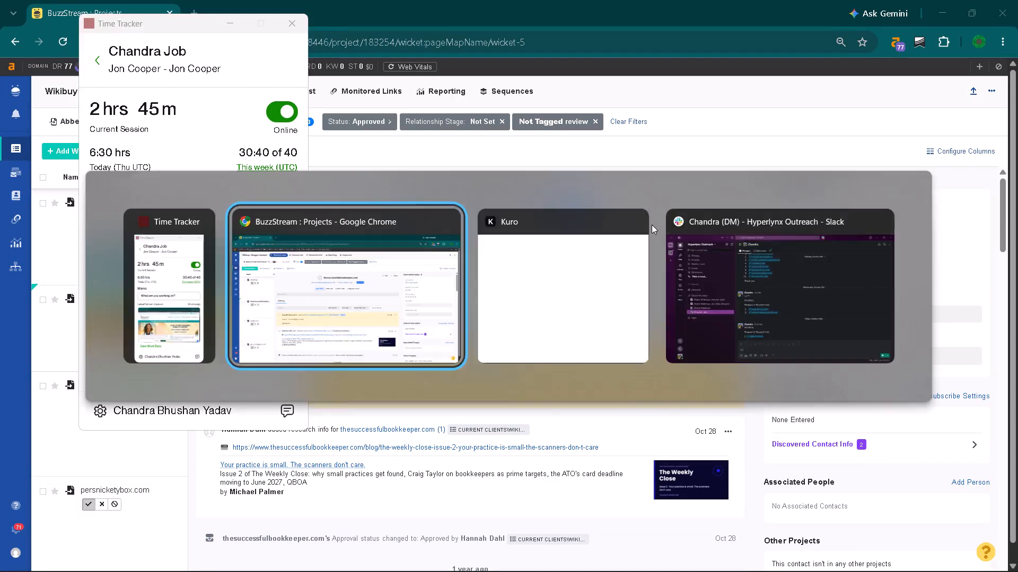
Switch back to the BuzzStream browser window and open the thesuccessfulbookkeeper.com website from its record.
{"action": "key", "text": "alt+Tab"}
{"action": "key", "text": "alt+Tab"}
{"action": "key", "text": "alt+Tab"}
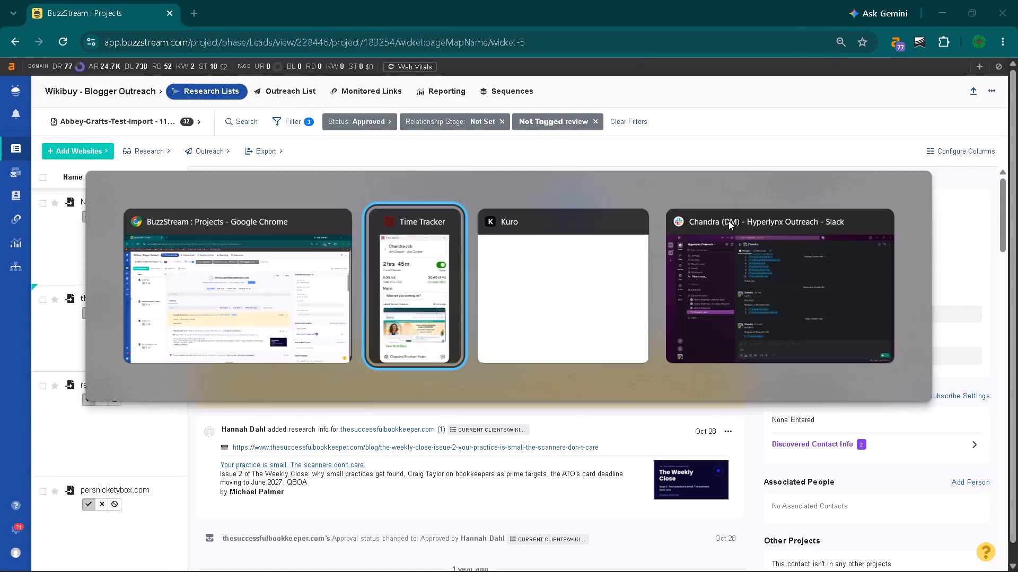
{"action": "key", "text": "alt+Tab"}
{"action": "left_click", "coordinate": [372, 216], "text": "shift"}
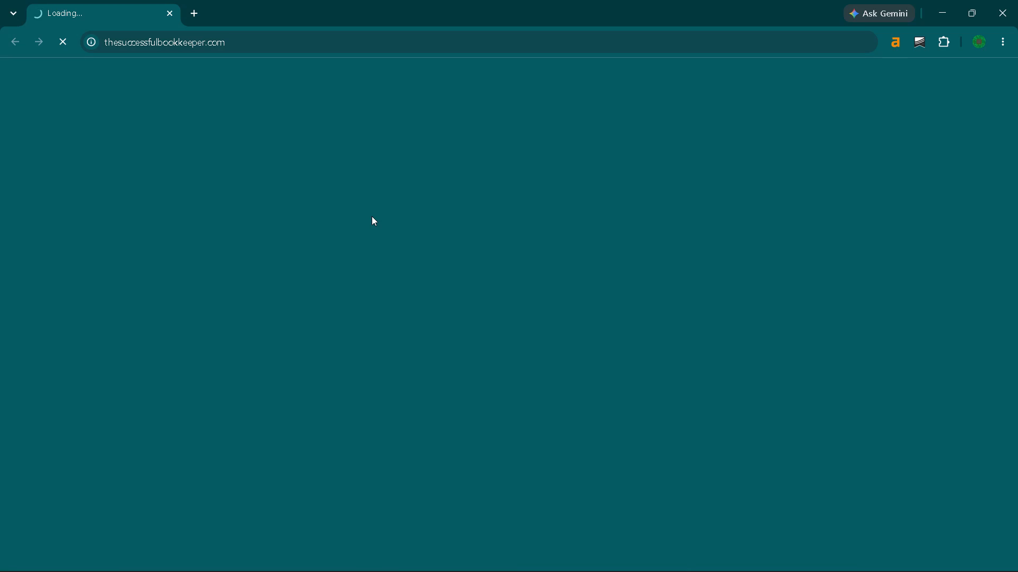
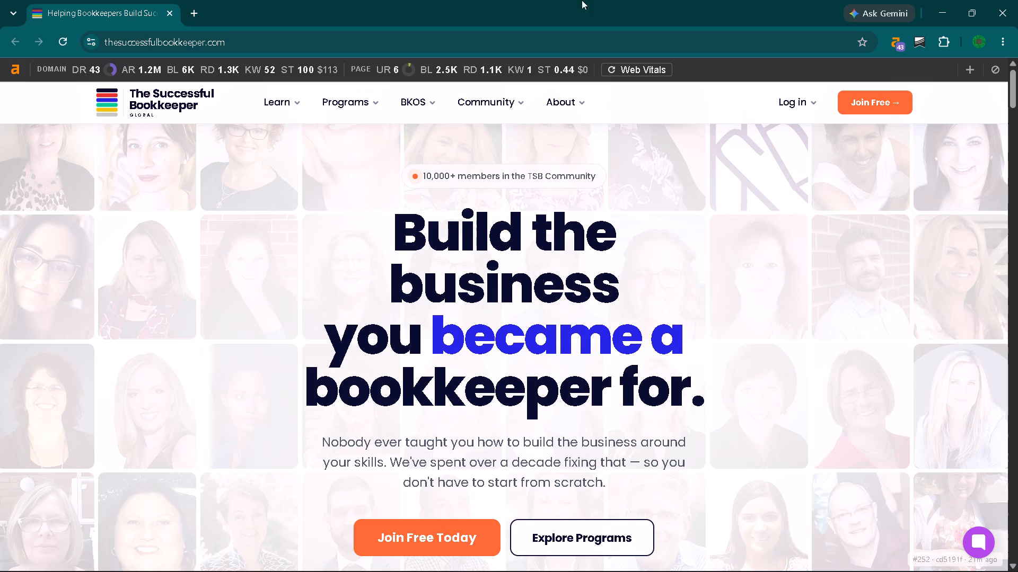
Look through the team section and footer of The Successful Bookkeeper's About page for contact details.
{"action": "double_click", "coordinate": [515, 186]}
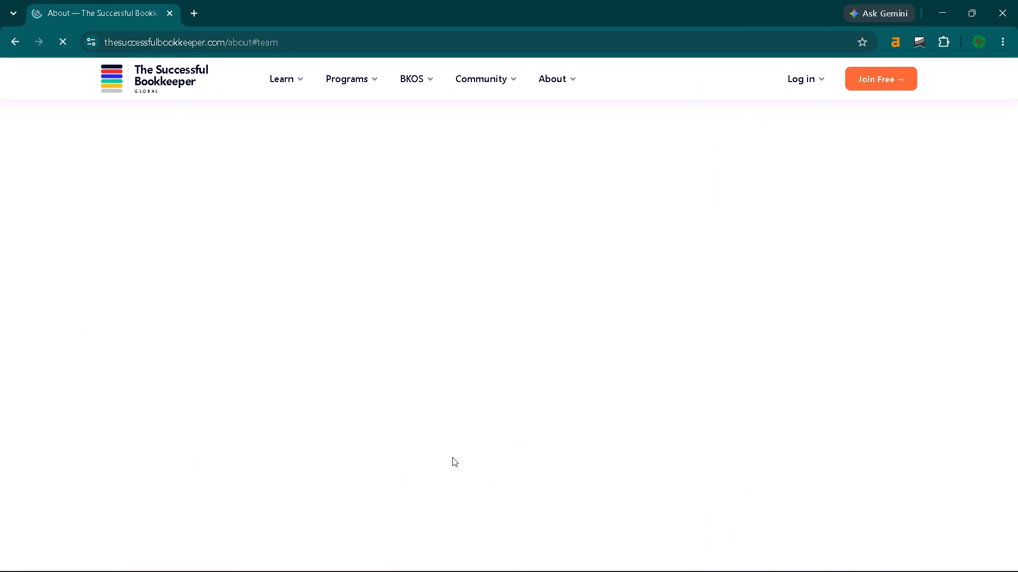
{"action": "scroll", "coordinate": [302, 356], "scroll_direction": "down", "scroll_amount": 10}
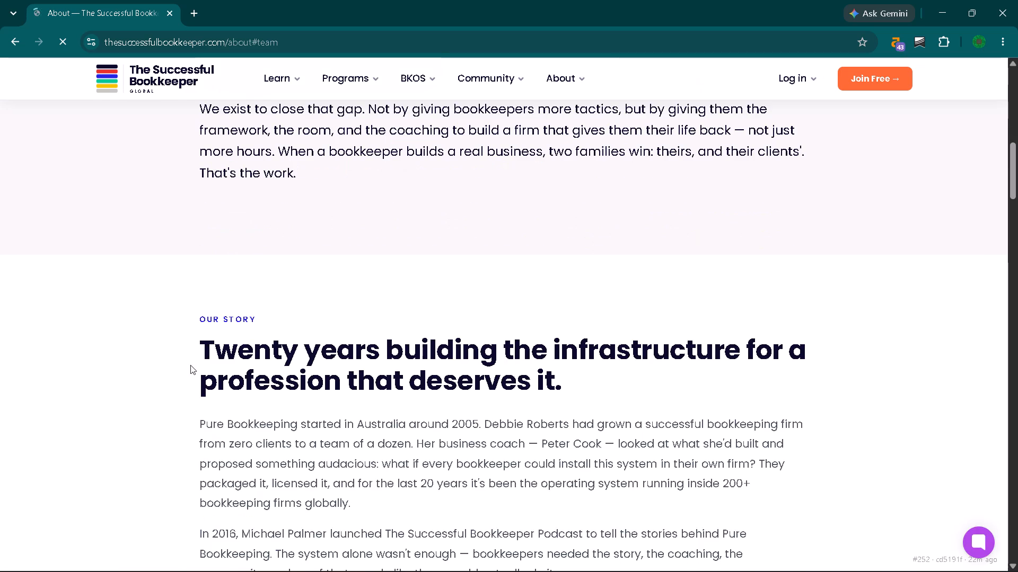
{"action": "scroll", "coordinate": [319, 381], "scroll_direction": "down", "scroll_amount": 19}
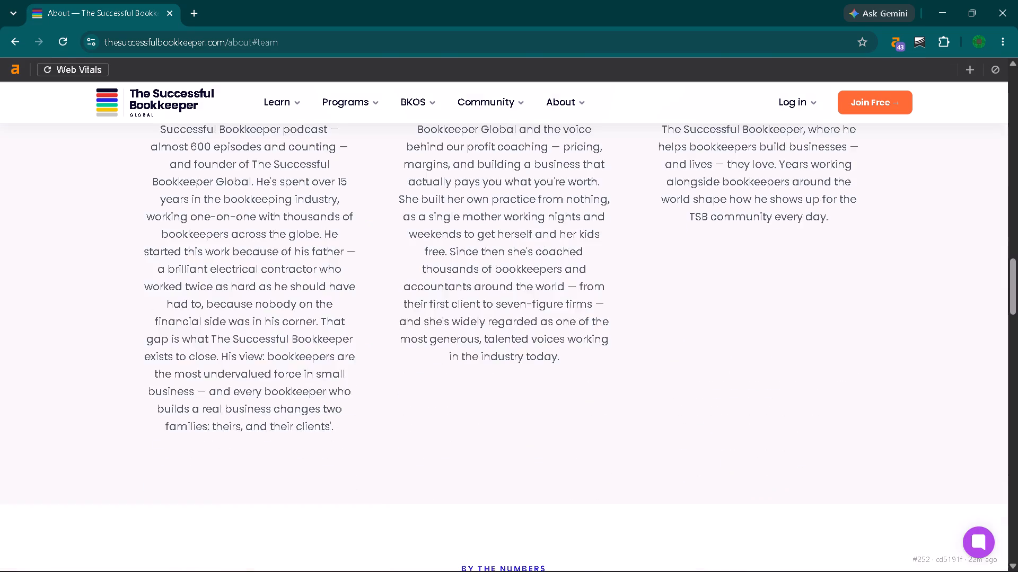
{"action": "scroll", "coordinate": [165, 339], "scroll_direction": "down", "scroll_amount": 20}
{"action": "scroll", "coordinate": [165, 339], "scroll_direction": "down", "scroll_amount": 8}
{"action": "left_click", "coordinate": [0, 390]}
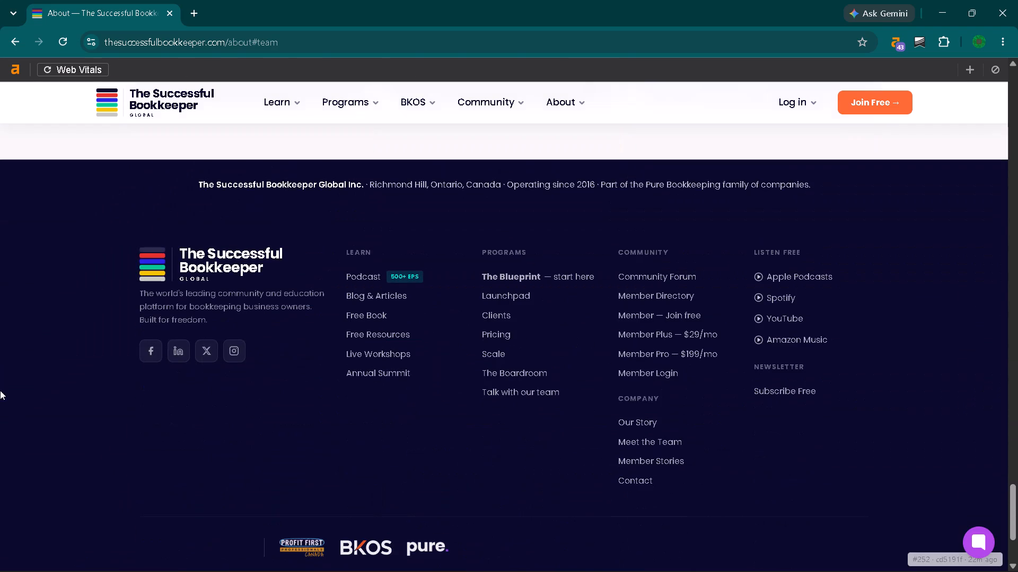
{"action": "key", "text": "alt+Tab"}
{"action": "key", "text": "alt+Tab"}
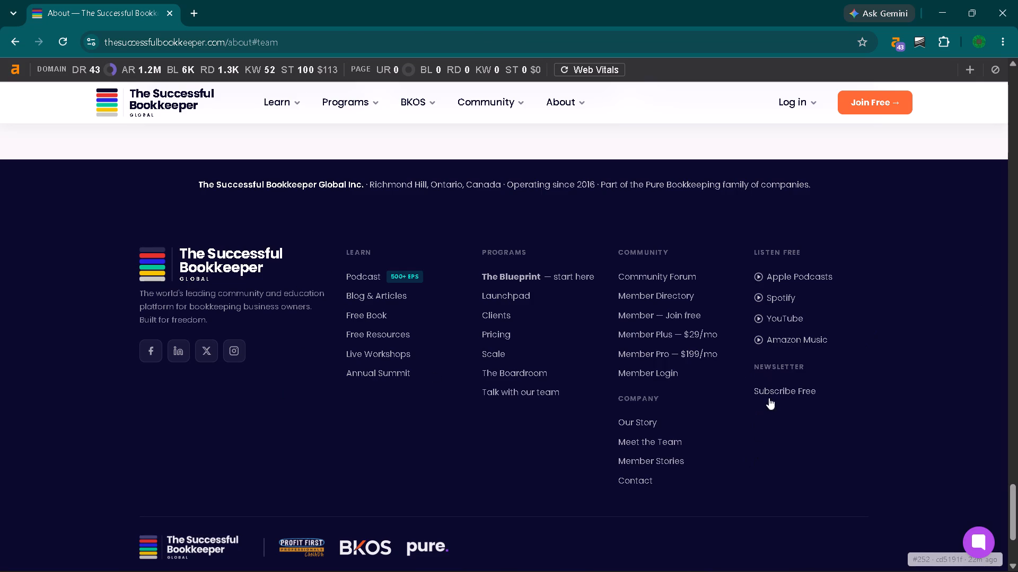
{"action": "scroll", "coordinate": [620, 430], "scroll_direction": "down", "scroll_amount": 4}
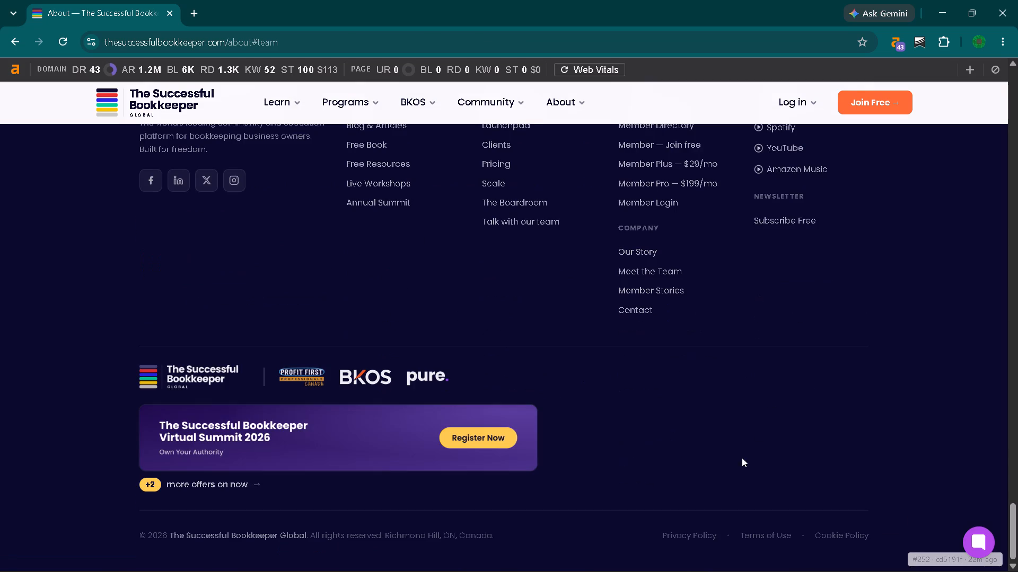
Open The Successful Bookkeeper's Contact page from the footer in a new tab and switch to it.
{"action": "right_click", "coordinate": [630, 311]}
{"action": "left_click", "coordinate": [661, 330]}
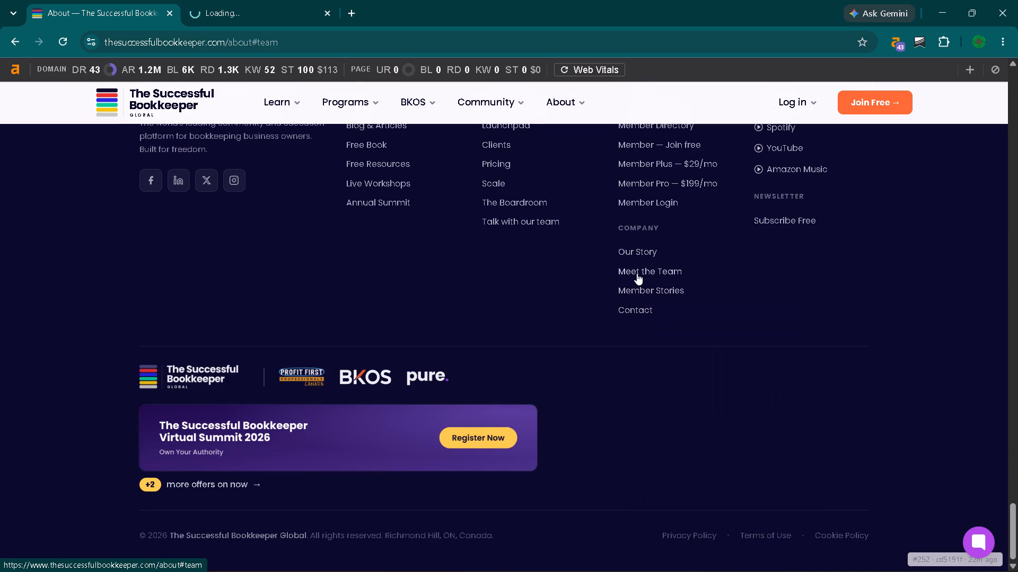
{"action": "double_click", "coordinate": [637, 273]}
{"action": "left_click", "coordinate": [337, 0]}
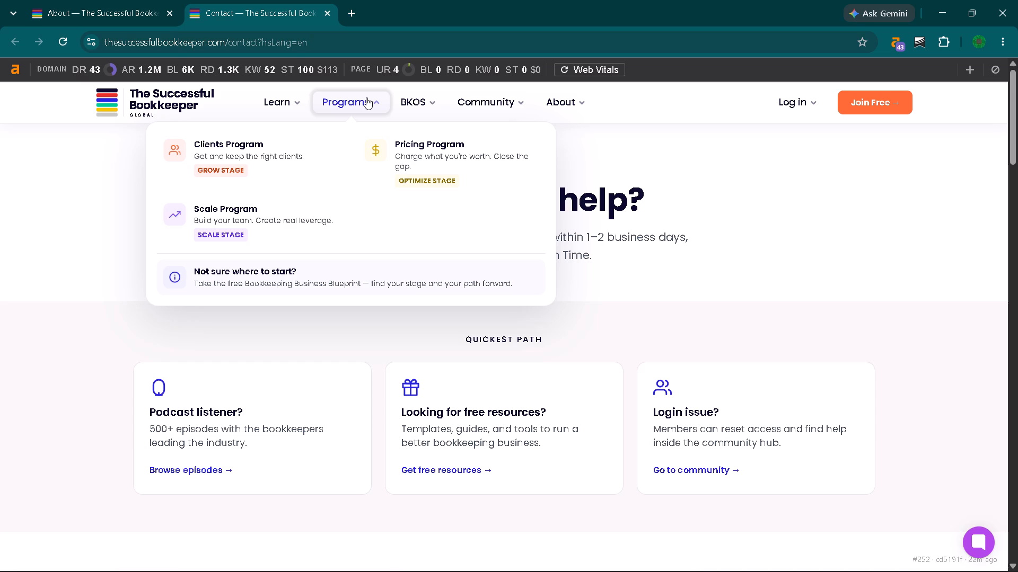
Find the direct support email near the bottom of the Contact page and copy its address.
{"action": "scroll", "coordinate": [433, 435], "scroll_direction": "down", "scroll_amount": 5}
{"action": "scroll", "coordinate": [295, 312], "scroll_direction": "up", "scroll_amount": 12}
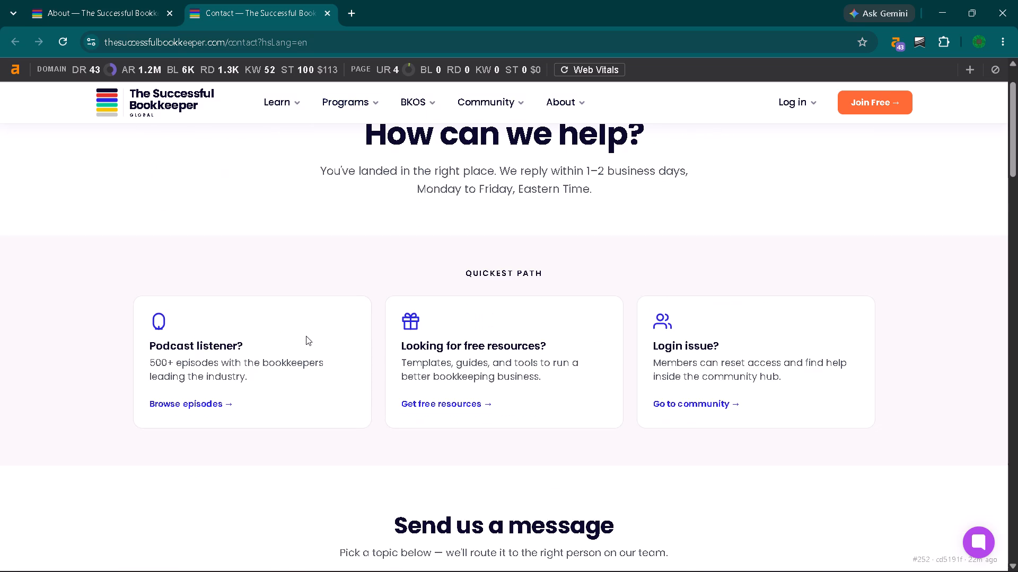
{"action": "scroll", "coordinate": [177, 290], "scroll_direction": "down", "scroll_amount": 5}
{"action": "scroll", "coordinate": [256, 280], "scroll_direction": "down", "scroll_amount": 12}
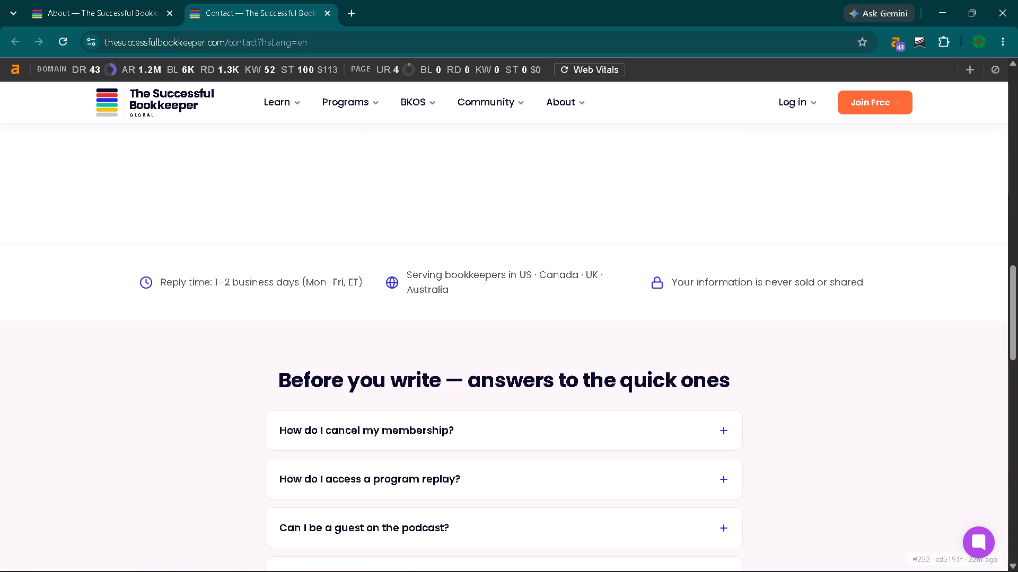
{"action": "scroll", "coordinate": [319, 278], "scroll_direction": "down", "scroll_amount": 10}
{"action": "right_click", "coordinate": [506, 330]}
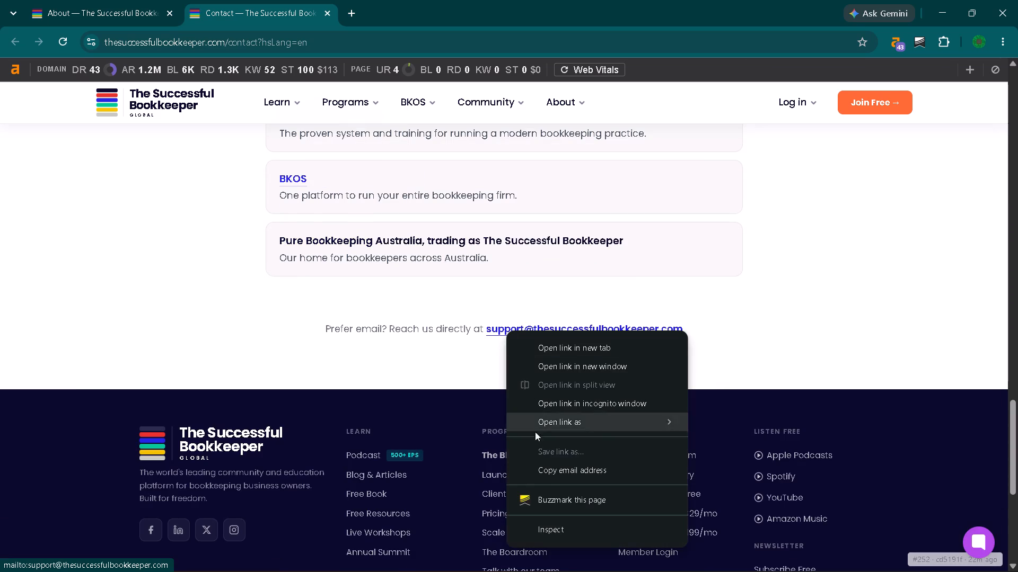
{"action": "left_click", "coordinate": [538, 471]}
Select the company name "The Successful Bookkeeper Global" in the footer's copyright line.
{"action": "left_click", "coordinate": [312, 408]}
{"action": "scroll", "coordinate": [200, 378], "scroll_direction": "down", "scroll_amount": 4}
{"action": "scroll", "coordinate": [49, 348], "scroll_direction": "down", "scroll_amount": 4}
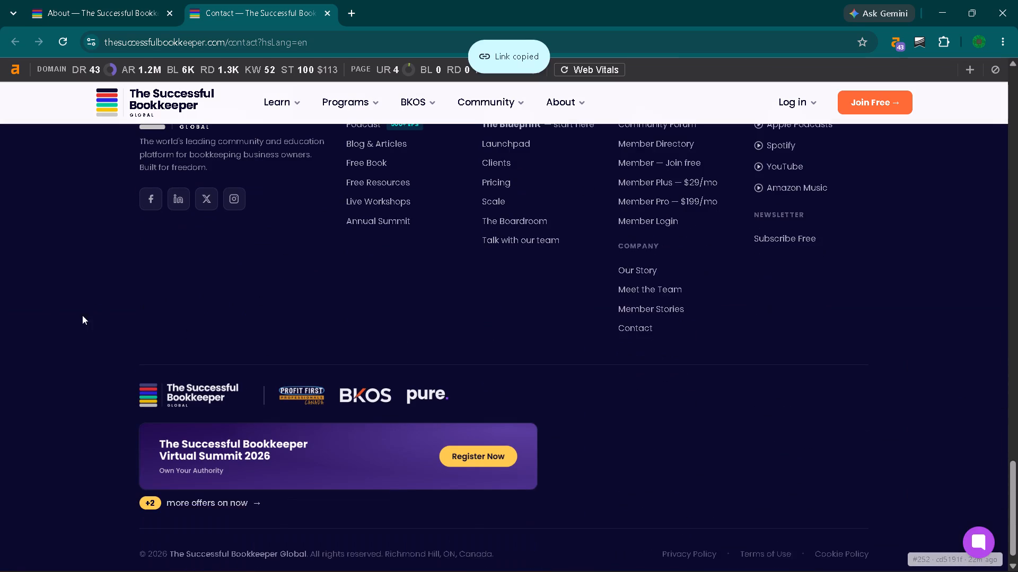
{"action": "scroll", "coordinate": [82, 315], "scroll_direction": "down", "scroll_amount": 2}
{"action": "left_click", "coordinate": [176, 535]}
{"action": "left_click_drag", "start_coordinate": [179, 534], "coordinate": [299, 534]}
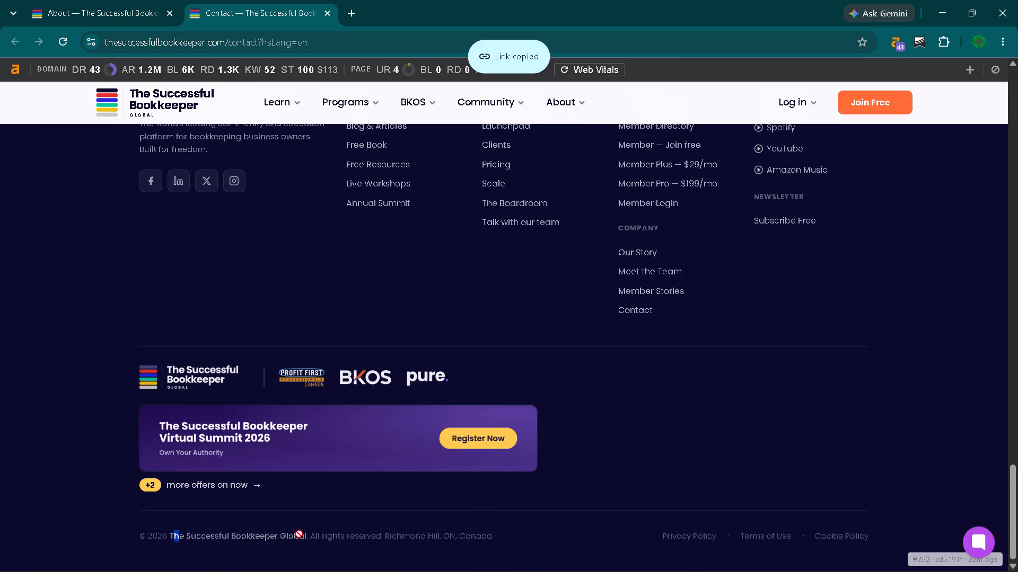
Select the full company name "The Successful Bookkeeper Global" in the Contact page's copyright line and copy it.
{"action": "left_click_drag", "start_coordinate": [299, 534], "coordinate": [195, 533]}
{"action": "left_click", "coordinate": [173, 540]}
{"action": "left_click_drag", "start_coordinate": [174, 539], "coordinate": [197, 534]}
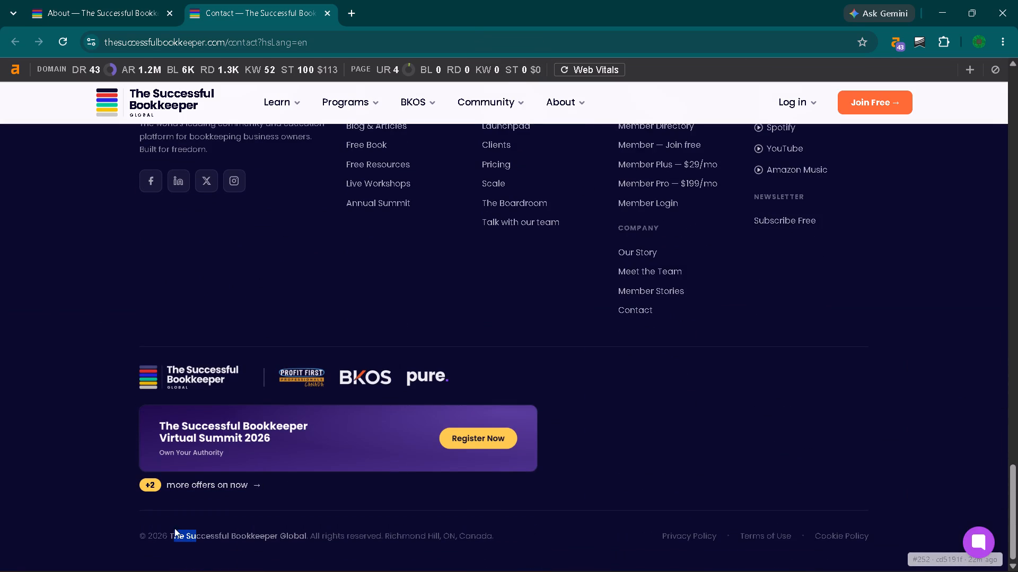
{"action": "double_click", "coordinate": [175, 528]}
{"action": "left_click", "coordinate": [172, 536]}
{"action": "left_click_drag", "start_coordinate": [172, 536], "coordinate": [273, 538]}
{"action": "left_click", "coordinate": [92, 0]}
{"action": "scroll", "coordinate": [422, 204], "scroll_direction": "up", "scroll_amount": 7}
{"action": "scroll", "coordinate": [215, 270], "scroll_direction": "down", "scroll_amount": 2}
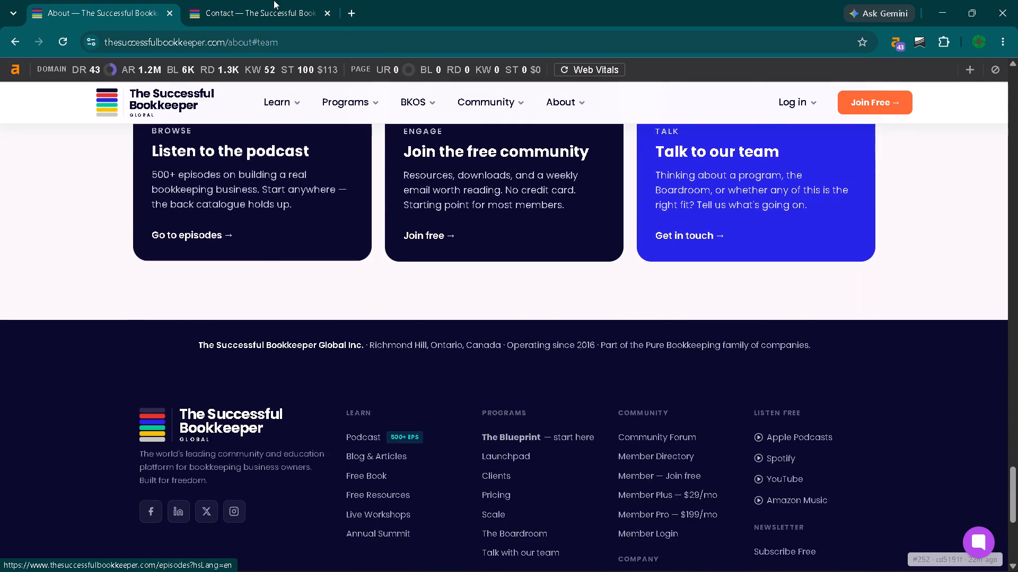
{"action": "left_click", "coordinate": [212, 0]}
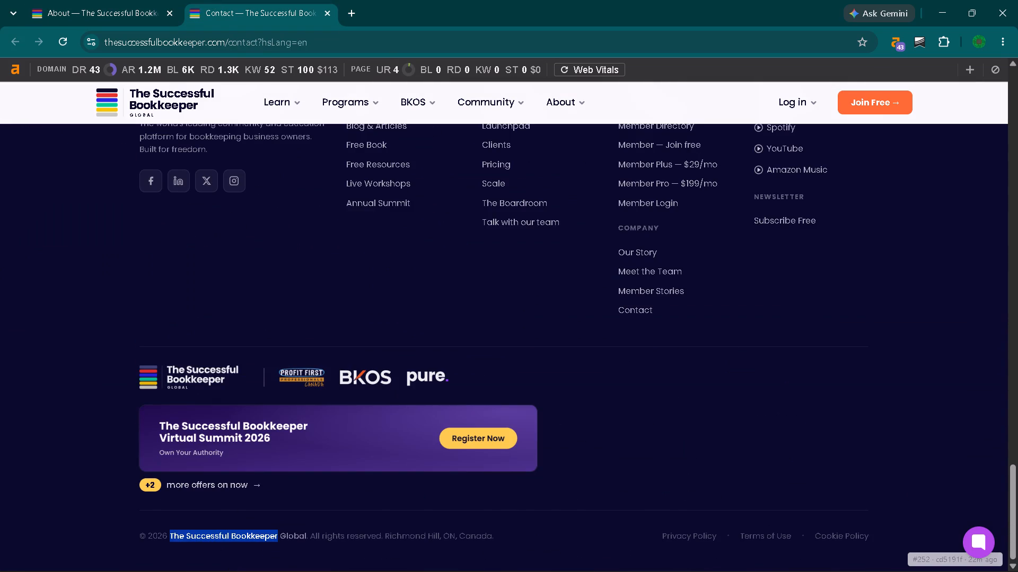
{"action": "key", "text": "ctrl+shift+Right"}
{"action": "key", "text": "ctrl+shift+Right"}
{"action": "key", "text": "ctrl+c"}
{"action": "key", "text": "ctrl+c"}
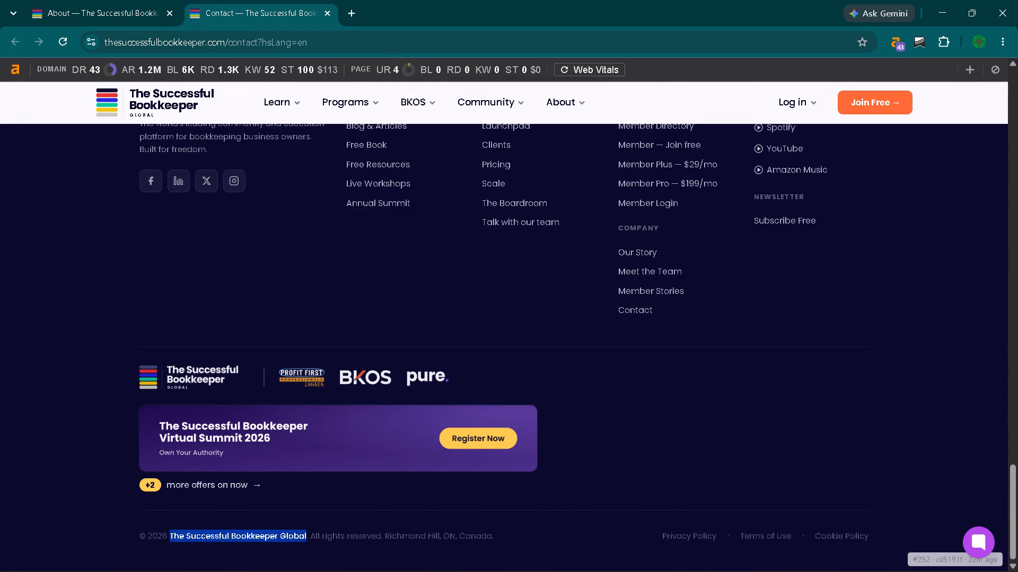
{"action": "key", "text": "ctrl+c"}
Switch to BuzzStream, edit the thesuccessfulbookkeeper.com record and set its website name to "The Successful Bookkeeper Global".
{"action": "key", "text": "alt+Tab"}
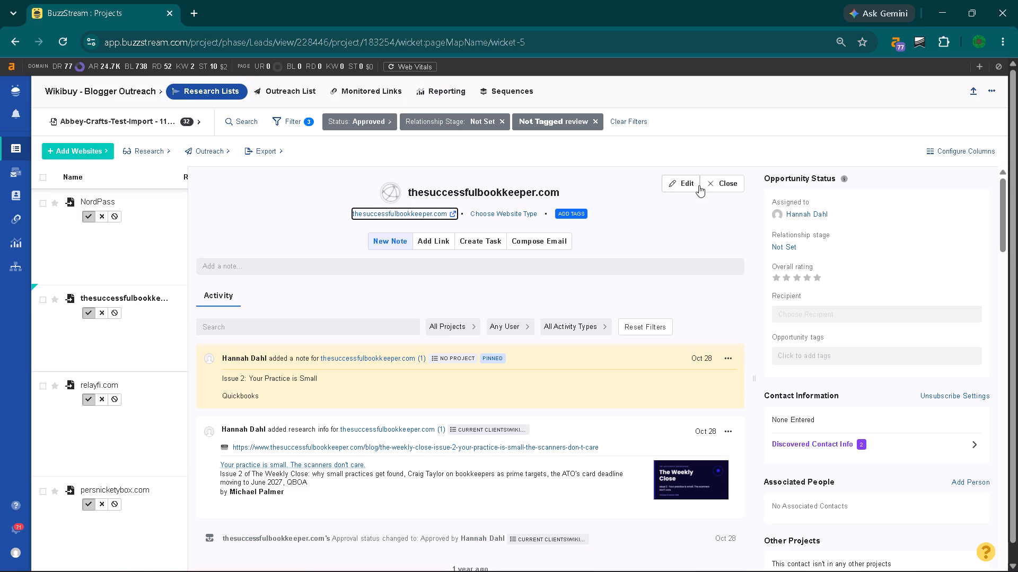
{"action": "left_click", "coordinate": [699, 185]}
{"action": "triple_click", "coordinate": [423, 122]}
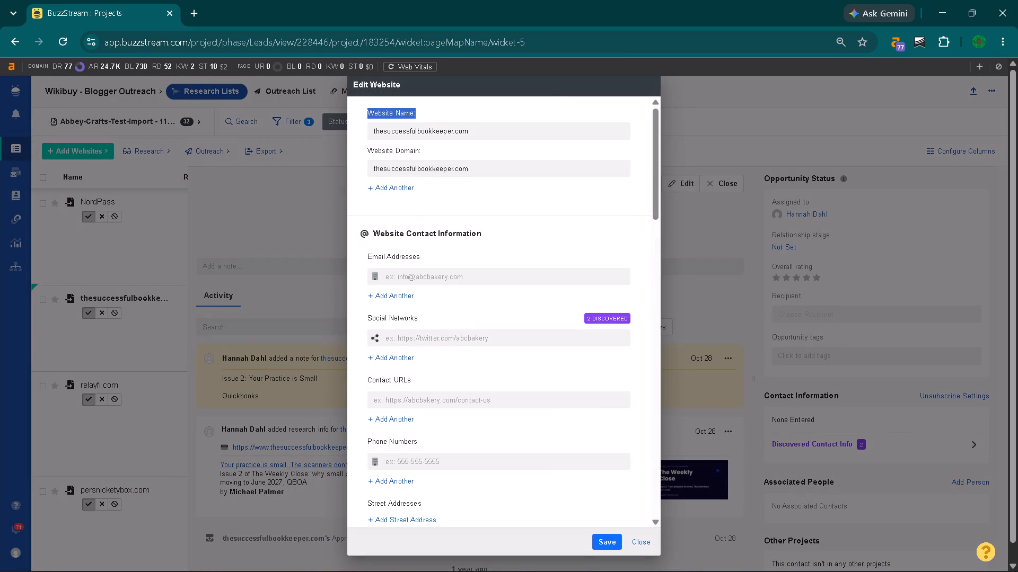
{"action": "triple_click", "coordinate": [425, 131]}
{"action": "key", "text": "ctrl+v"}
Add the copied support email from the clipboard history to the website's email addresses and save the record.
{"action": "left_click", "coordinate": [451, 276]}
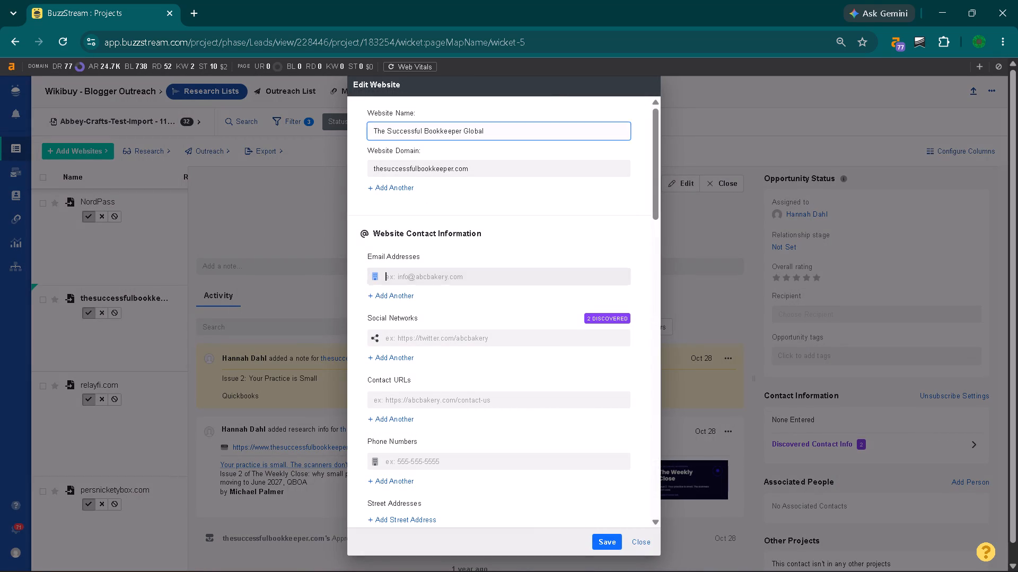
{"action": "key", "text": "super+v"}
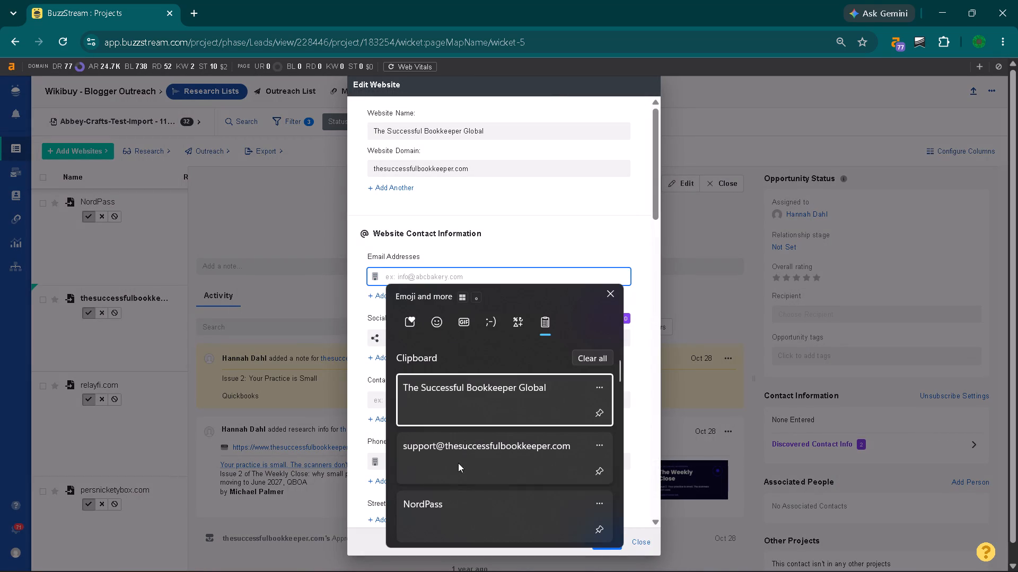
{"action": "left_click", "coordinate": [458, 463]}
{"action": "key", "text": "ctrl+v"}
{"action": "left_click", "coordinate": [608, 541]}
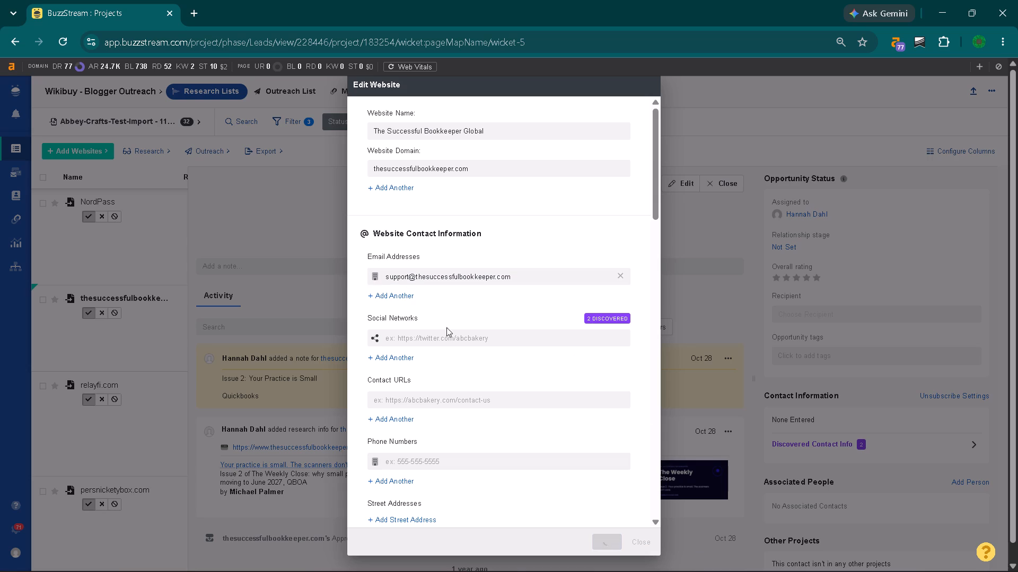
Return to The Successful Bookkeeper's site, close the Contact page and check the About page and its Meet the Team link.
{"action": "key", "text": "alt+Tab"}
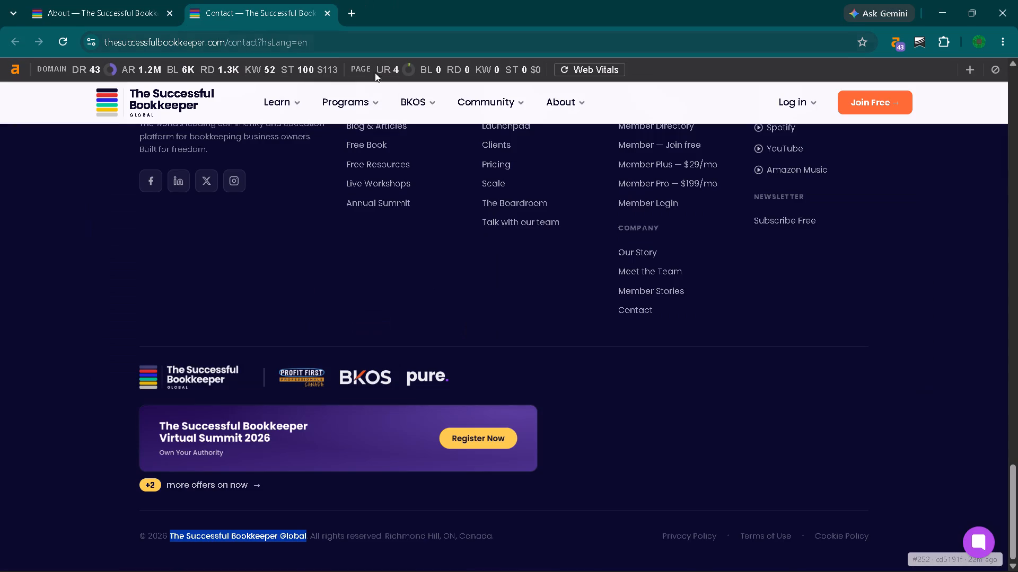
{"action": "key", "text": "ctrl+w"}
{"action": "scroll", "coordinate": [110, 224], "scroll_direction": "down", "scroll_amount": 7}
{"action": "scroll", "coordinate": [512, 321], "scroll_direction": "up", "scroll_amount": 3}
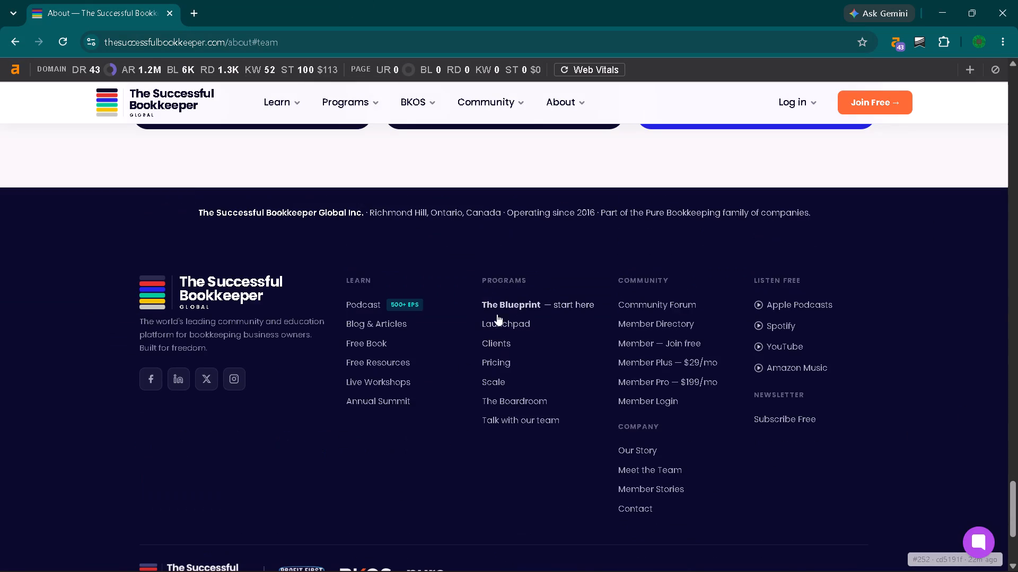
{"action": "scroll", "coordinate": [817, 359], "scroll_direction": "up", "scroll_amount": 17}
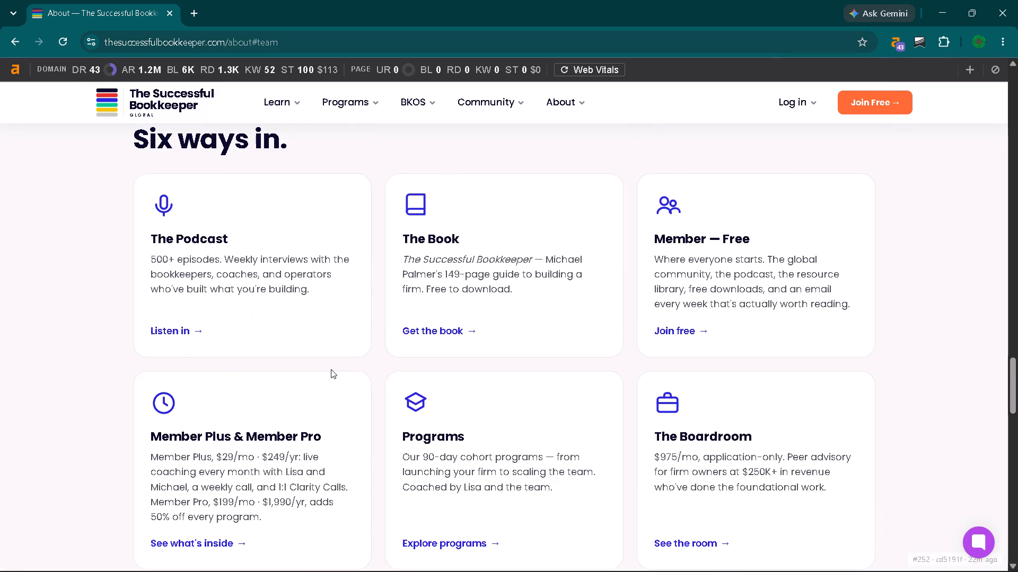
{"action": "scroll", "coordinate": [592, 321], "scroll_direction": "down", "scroll_amount": 10}
{"action": "scroll", "coordinate": [567, 388], "scroll_direction": "down", "scroll_amount": 8}
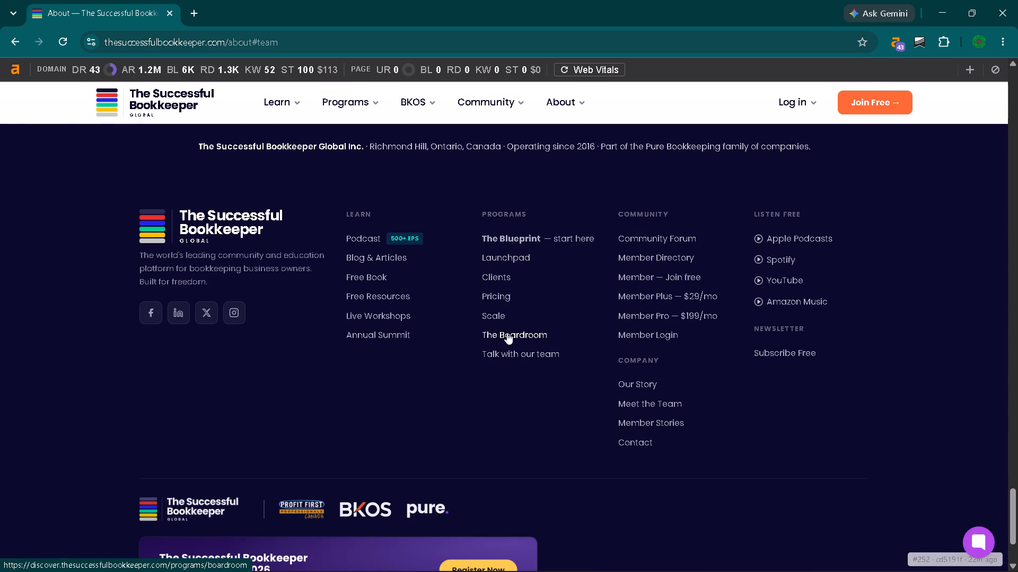
{"action": "left_click", "coordinate": [639, 397]}
{"action": "triple_click", "coordinate": [640, 398]}
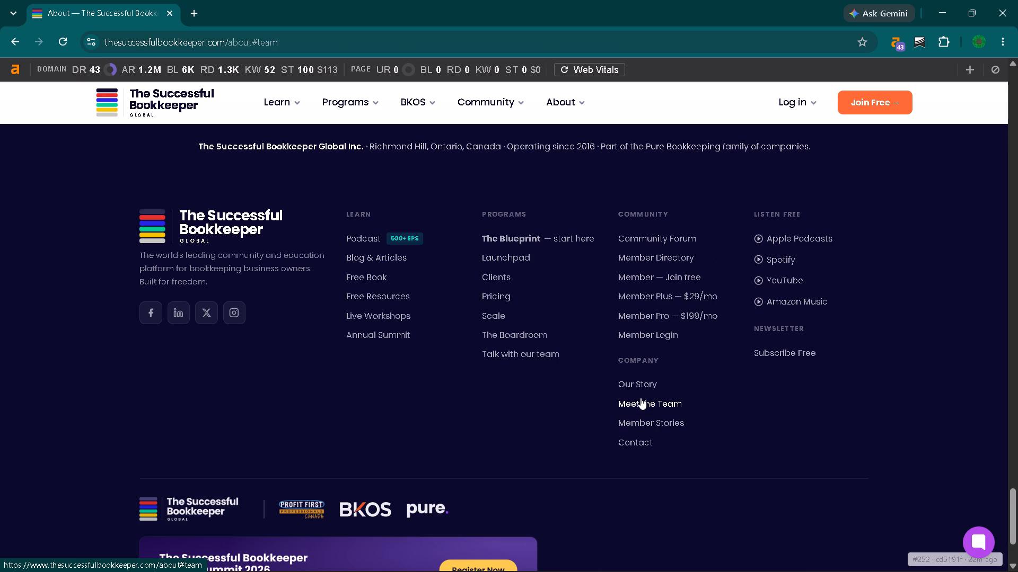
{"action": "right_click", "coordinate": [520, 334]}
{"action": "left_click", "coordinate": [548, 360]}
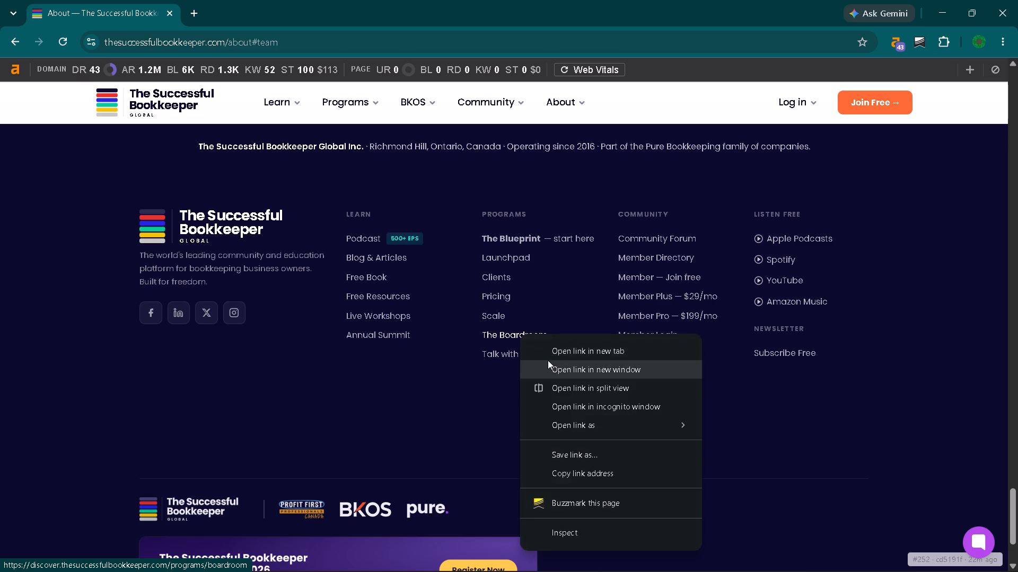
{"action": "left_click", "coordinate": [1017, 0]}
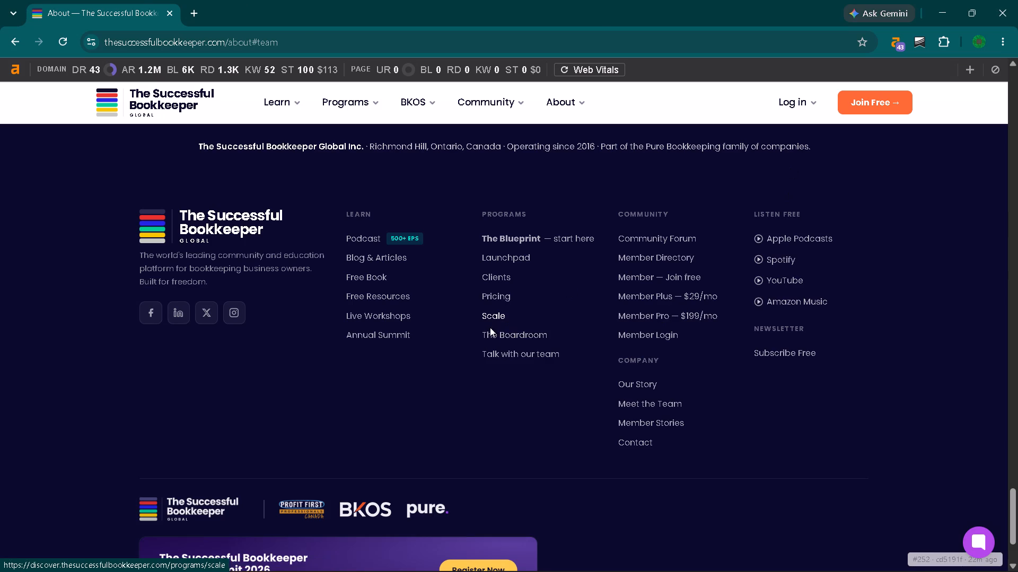
Open The Boardroom and Talk with our team links from the About page's footer in new tabs.
{"action": "right_click", "coordinate": [490, 334]}
{"action": "left_click", "coordinate": [542, 355]}
{"action": "right_click", "coordinate": [522, 352]}
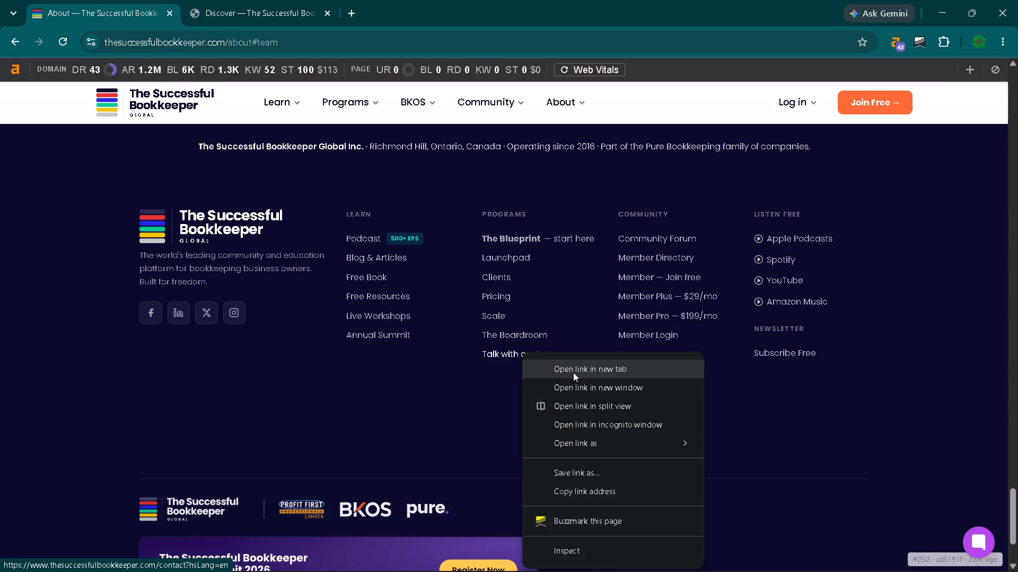
{"action": "left_click", "coordinate": [573, 372]}
{"action": "triple_click", "coordinate": [656, 407]}
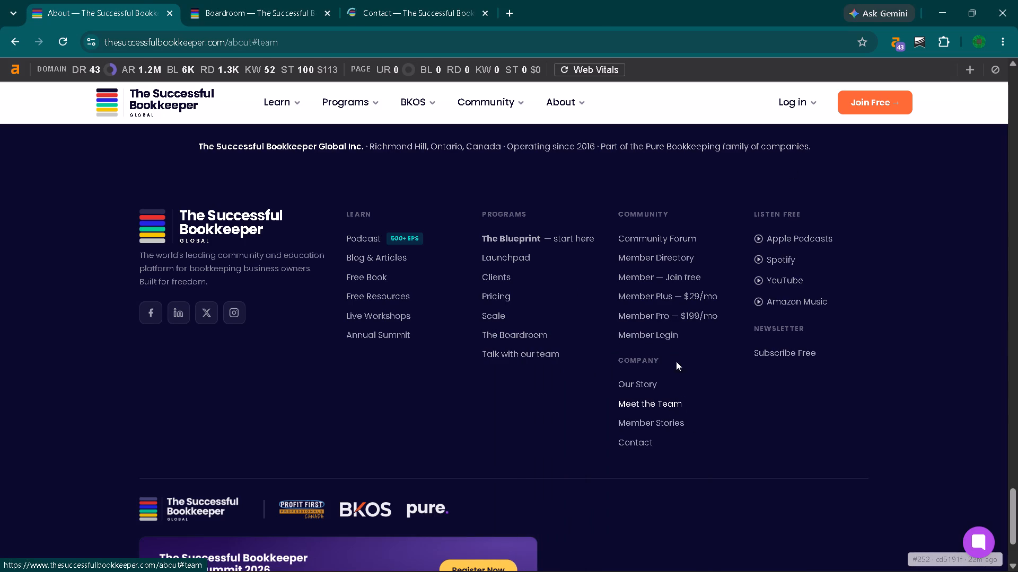
Look through the Boardroom page for team members and contact details, and close it when done.
{"action": "left_click", "coordinate": [240, 0]}
{"action": "scroll", "coordinate": [336, 310], "scroll_direction": "down", "scroll_amount": 3}
{"action": "scroll", "coordinate": [451, 326], "scroll_direction": "down", "scroll_amount": 3}
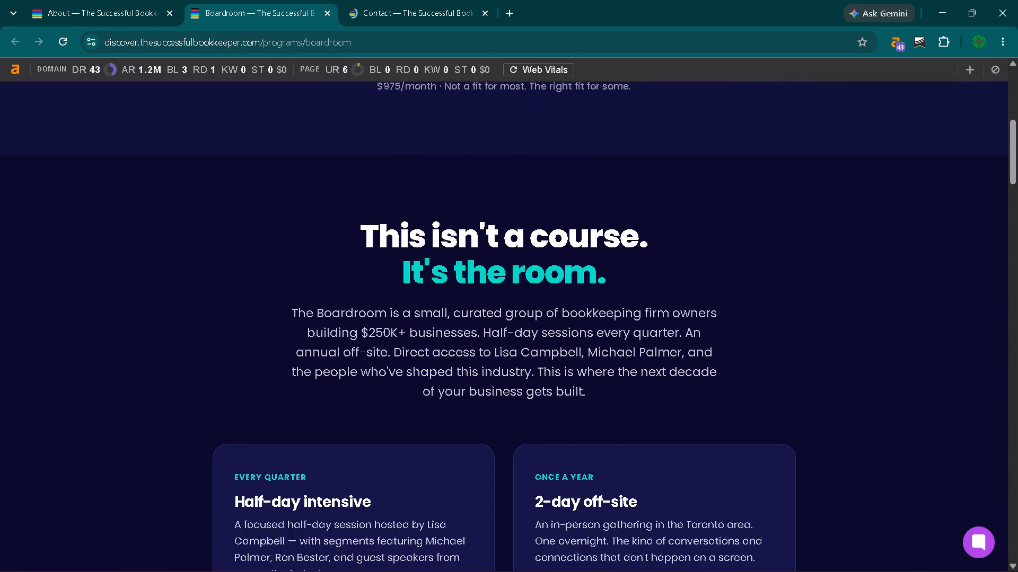
{"action": "scroll", "coordinate": [463, 309], "scroll_direction": "down", "scroll_amount": 3}
{"action": "scroll", "coordinate": [354, 315], "scroll_direction": "down", "scroll_amount": 4}
{"action": "scroll", "coordinate": [410, 267], "scroll_direction": "down", "scroll_amount": 4}
{"action": "scroll", "coordinate": [350, 348], "scroll_direction": "down", "scroll_amount": 6}
{"action": "scroll", "coordinate": [400, 291], "scroll_direction": "up", "scroll_amount": 4}
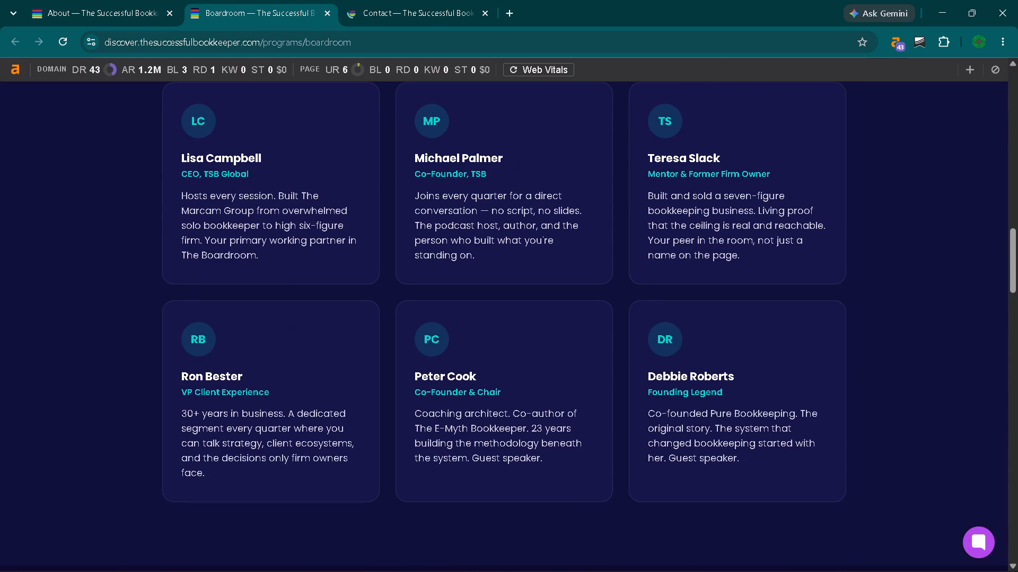
{"action": "scroll", "coordinate": [703, 213], "scroll_direction": "up", "scroll_amount": 1}
{"action": "scroll", "coordinate": [671, 240], "scroll_direction": "down", "scroll_amount": 6}
{"action": "scroll", "coordinate": [284, 257], "scroll_direction": "down", "scroll_amount": 14}
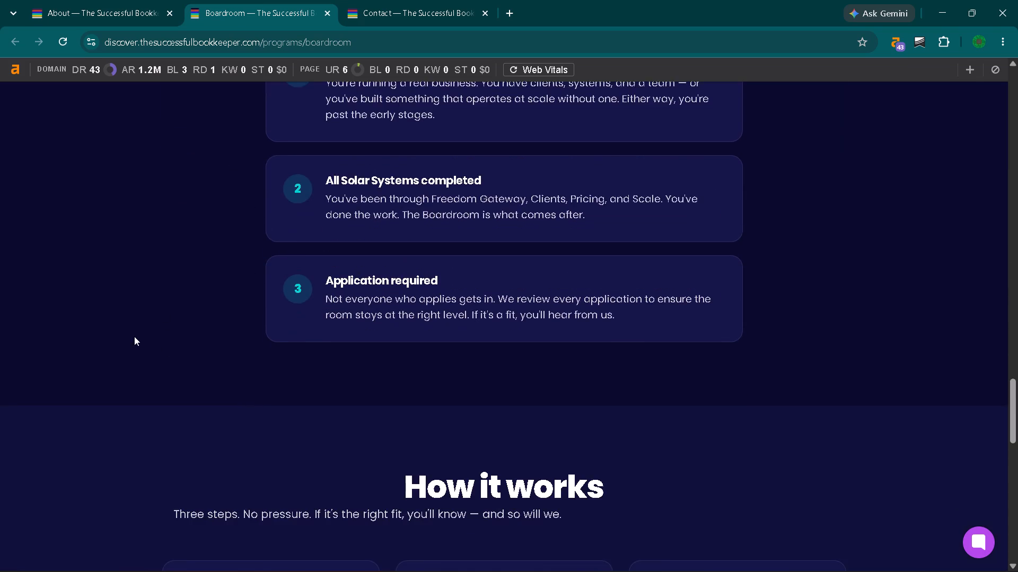
{"action": "scroll", "coordinate": [134, 336], "scroll_direction": "down", "scroll_amount": 2}
{"action": "key", "text": "ctrl+w"}
Skim the Contact page's form, close the remaining The Successful Bookkeeper pages and return to the website record in BuzzStream.
{"action": "scroll", "coordinate": [273, 253], "scroll_direction": "down", "scroll_amount": 4}
{"action": "scroll", "coordinate": [492, 254], "scroll_direction": "down", "scroll_amount": 6}
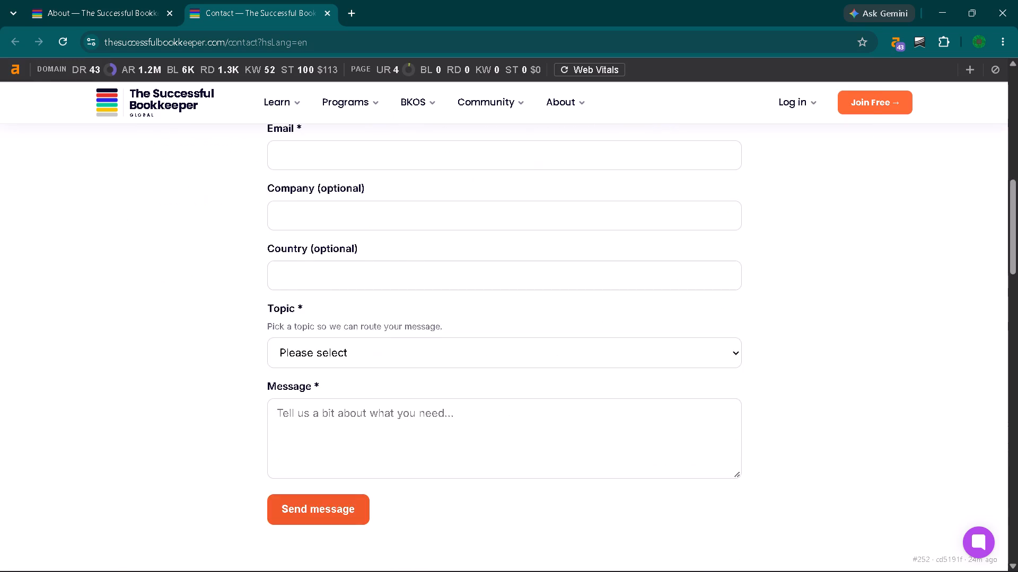
{"action": "scroll", "coordinate": [407, 277], "scroll_direction": "down", "scroll_amount": 11}
{"action": "key", "text": "ctrl+w"}
{"action": "scroll", "coordinate": [306, 241], "scroll_direction": "down", "scroll_amount": 5}
{"action": "left_click", "coordinate": [19, 299]}
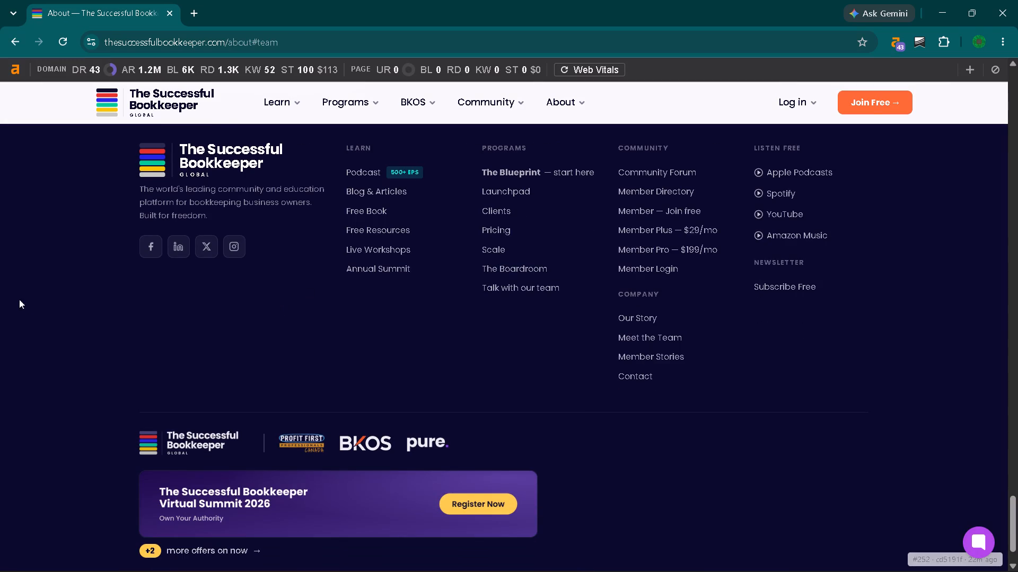
{"action": "key", "text": "ctrl+w"}
{"action": "key", "text": "alt+Tab"}
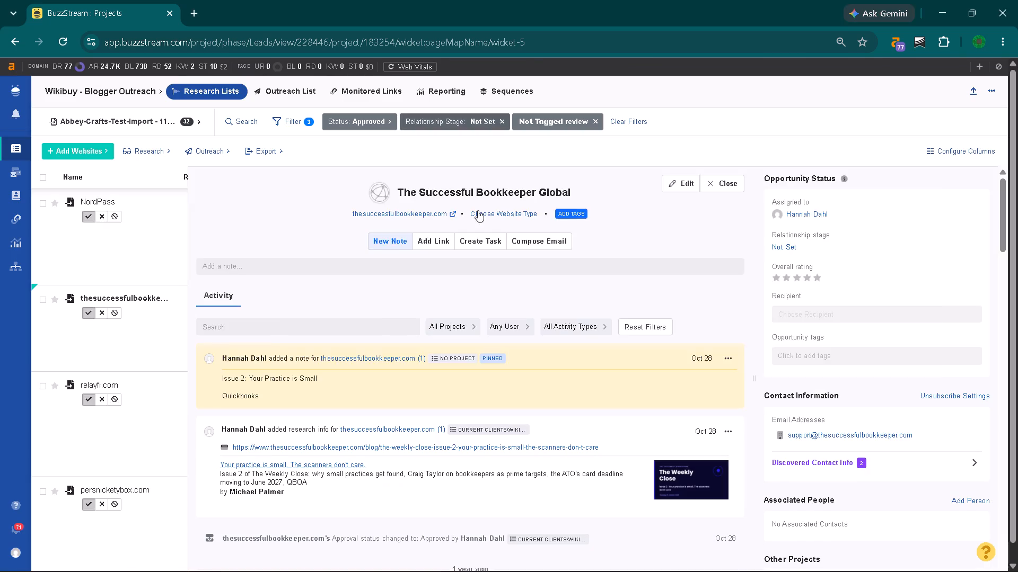
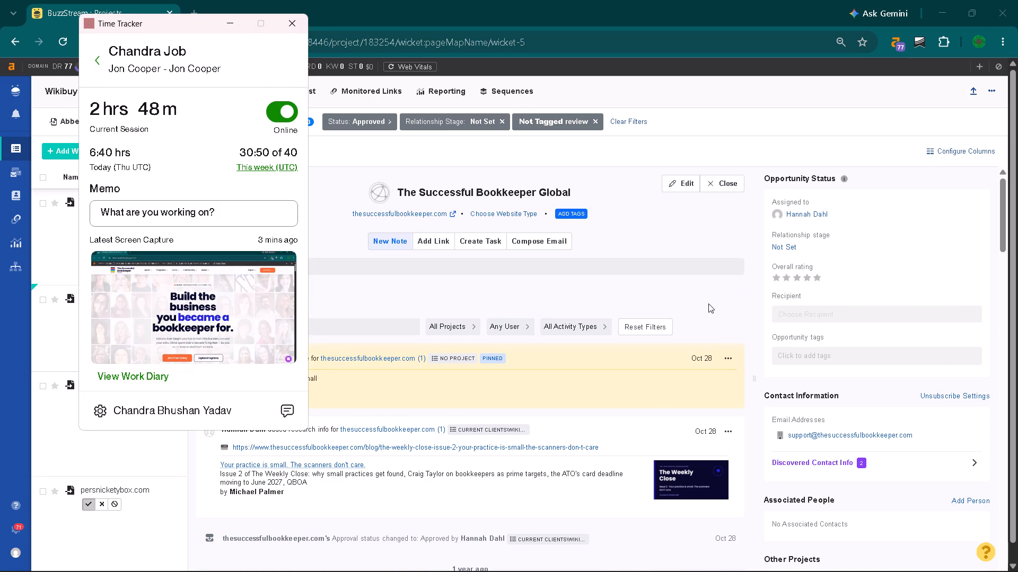
Set the company's listed support email as the recipient for The Successful Bookkeeper Global.
{"action": "left_click", "coordinate": [828, 314]}
{"action": "left_click", "coordinate": [859, 375]}
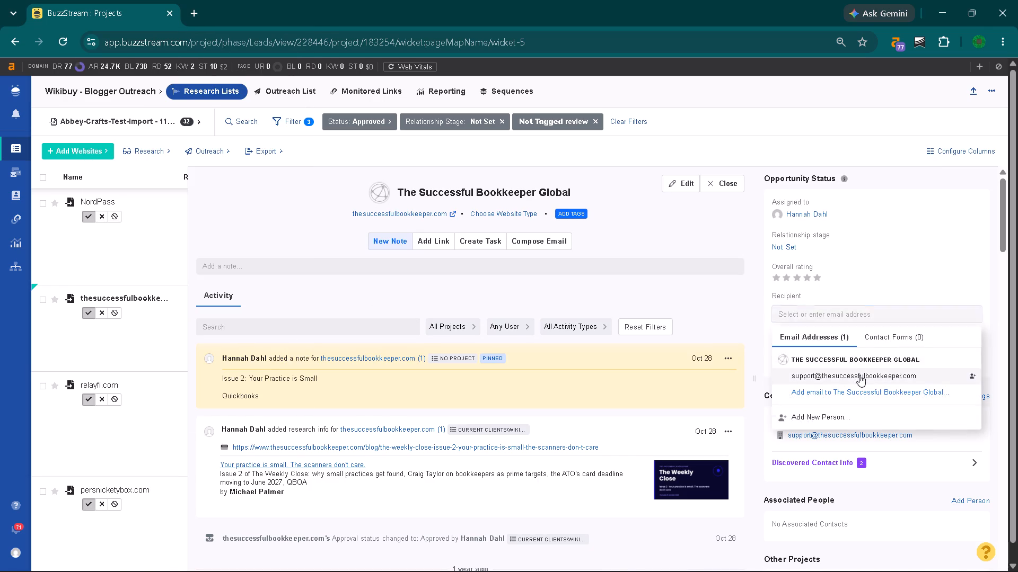
Set The Successful Bookkeeper Global's relationship stage to Prepped for Outreach and close its record.
{"action": "left_click", "coordinate": [780, 248]}
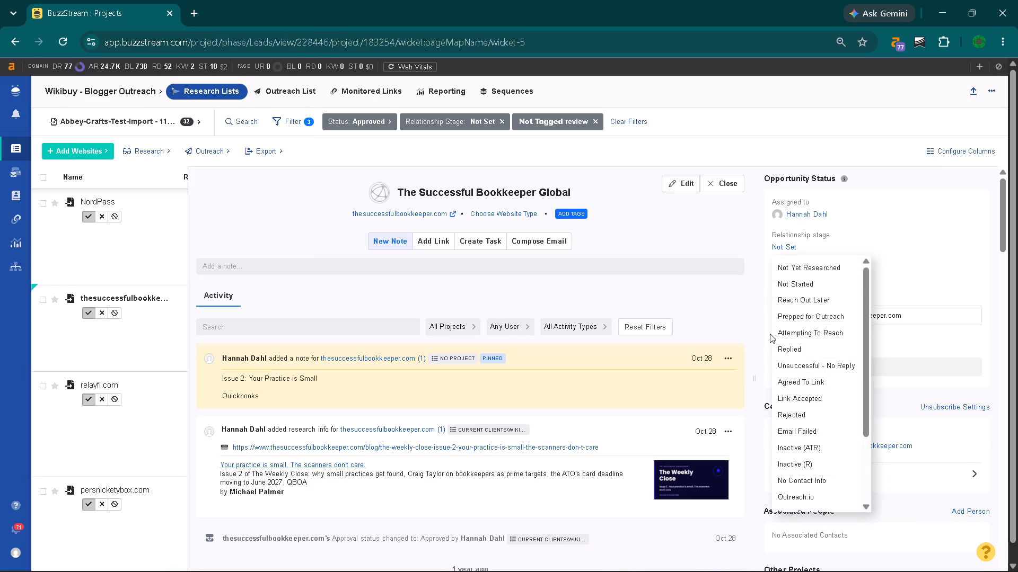
{"action": "left_click", "coordinate": [777, 310]}
{"action": "left_click", "coordinate": [643, 208]}
{"action": "left_click", "coordinate": [738, 186]}
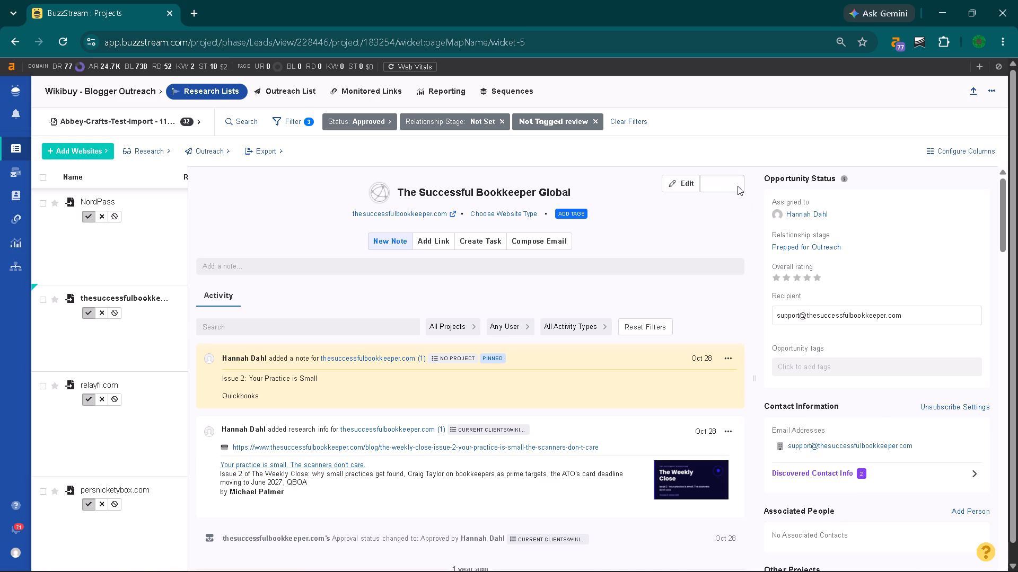
Open the relayfi.com prospect from the research list and open its website in a new tab.
{"action": "scroll", "coordinate": [114, 357], "scroll_direction": "down", "scroll_amount": 1}
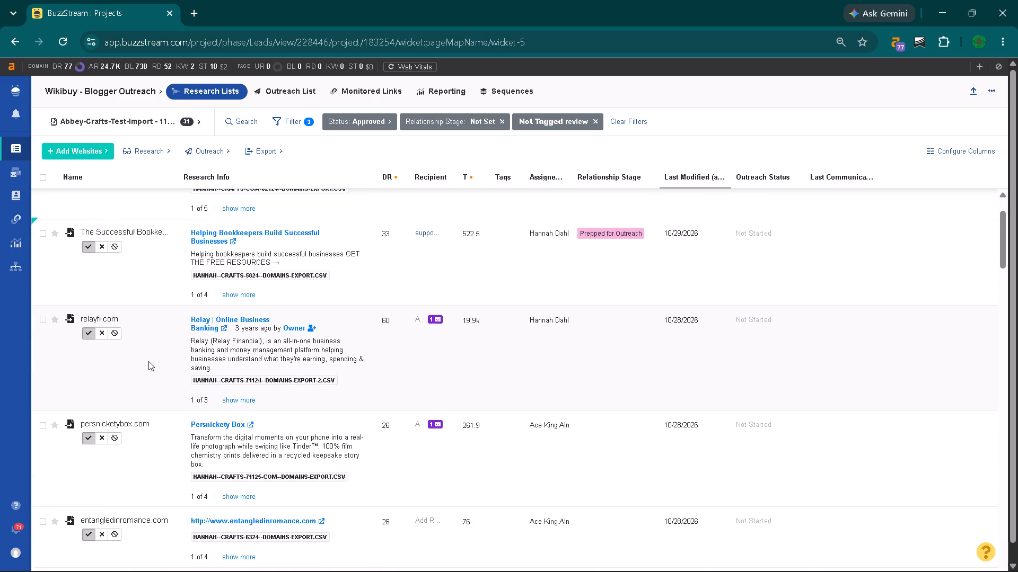
{"action": "left_click", "coordinate": [143, 342]}
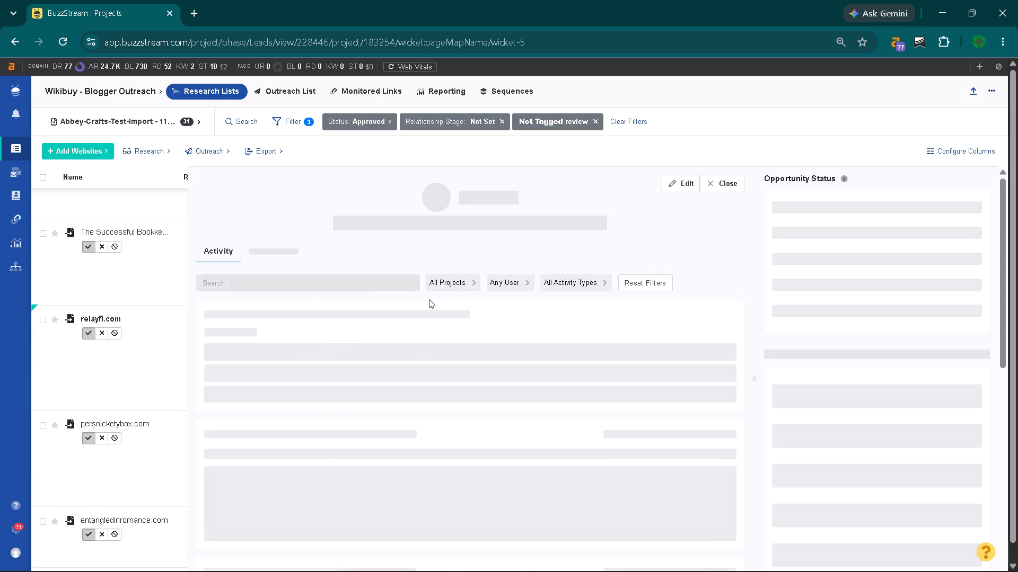
{"action": "right_click", "coordinate": [416, 217]}
{"action": "left_click", "coordinate": [439, 238]}
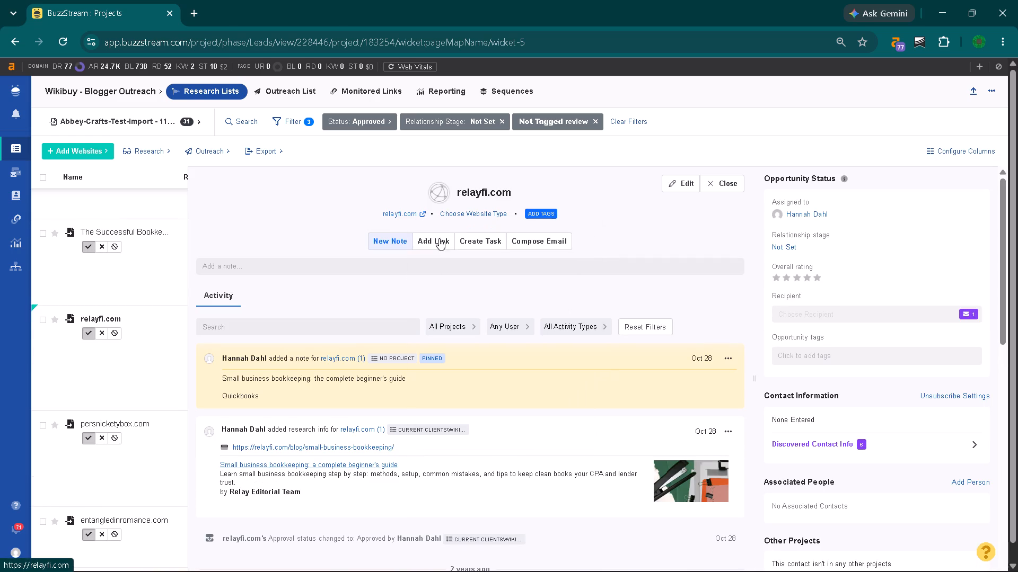
Move the Relay website tab out of the BuzzStream window into its own maximized browser window.
{"action": "left_click_drag", "start_coordinate": [283, 4], "coordinate": [304, 35]}
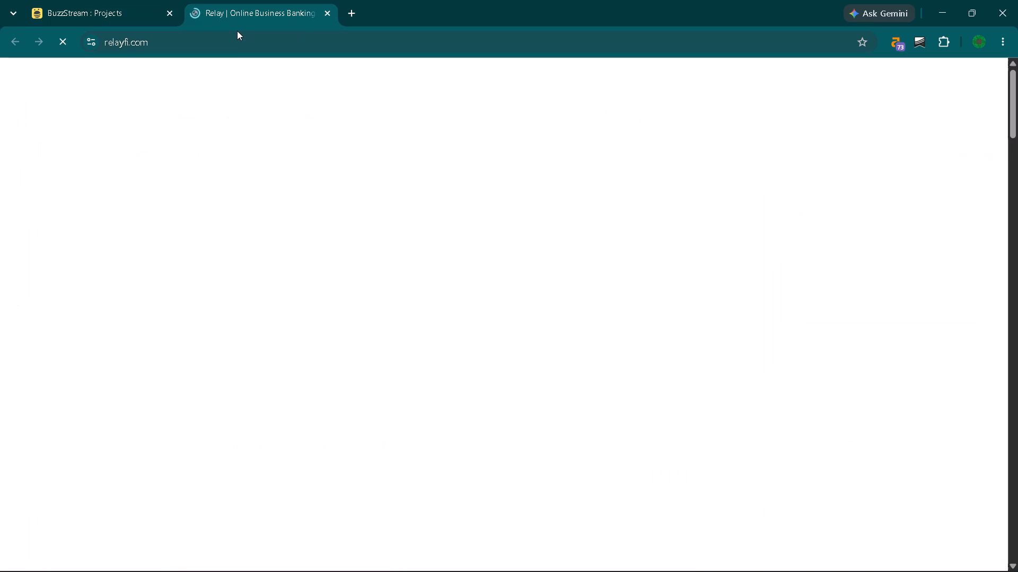
{"action": "key", "text": "alt+Tab"}
{"action": "key", "text": "alt+Tab"}
{"action": "left_click_drag", "start_coordinate": [251, 0], "coordinate": [290, 47]}
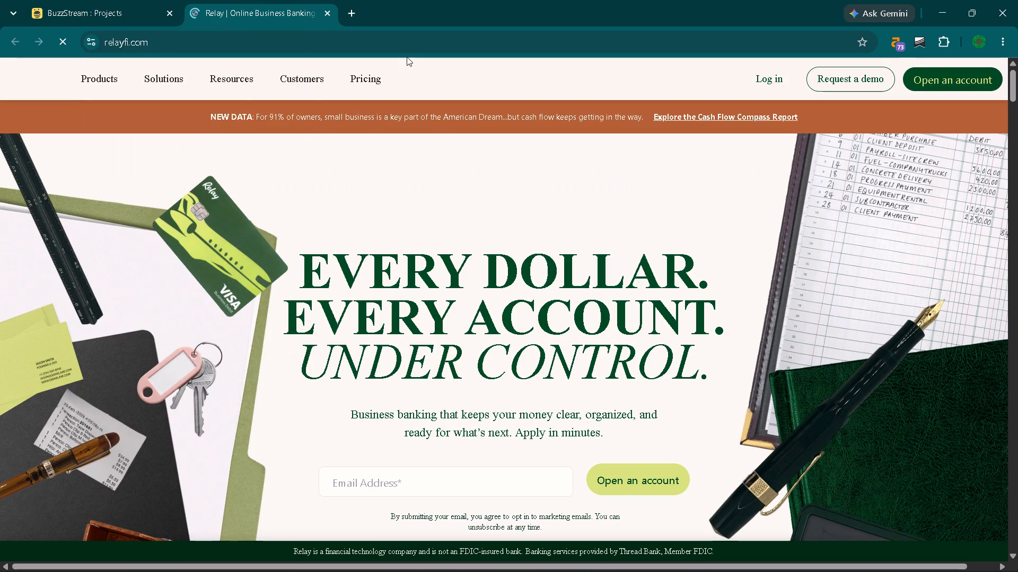
{"action": "double_click", "coordinate": [407, 57]}
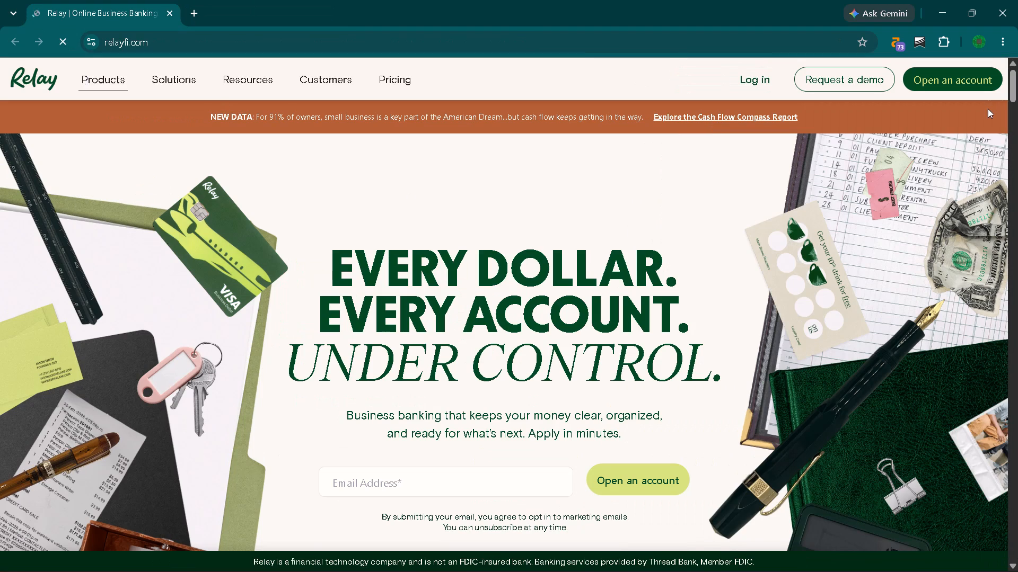
Open Relay's Contact us and About us pages from the site footer in new tabs and switch to the Contact page.
{"action": "left_click_drag", "start_coordinate": [1017, 92], "coordinate": [1014, 567]}
{"action": "scroll", "coordinate": [322, 448], "scroll_direction": "down", "scroll_amount": 9}
{"action": "scroll", "coordinate": [279, 432], "scroll_direction": "up", "scroll_amount": 7}
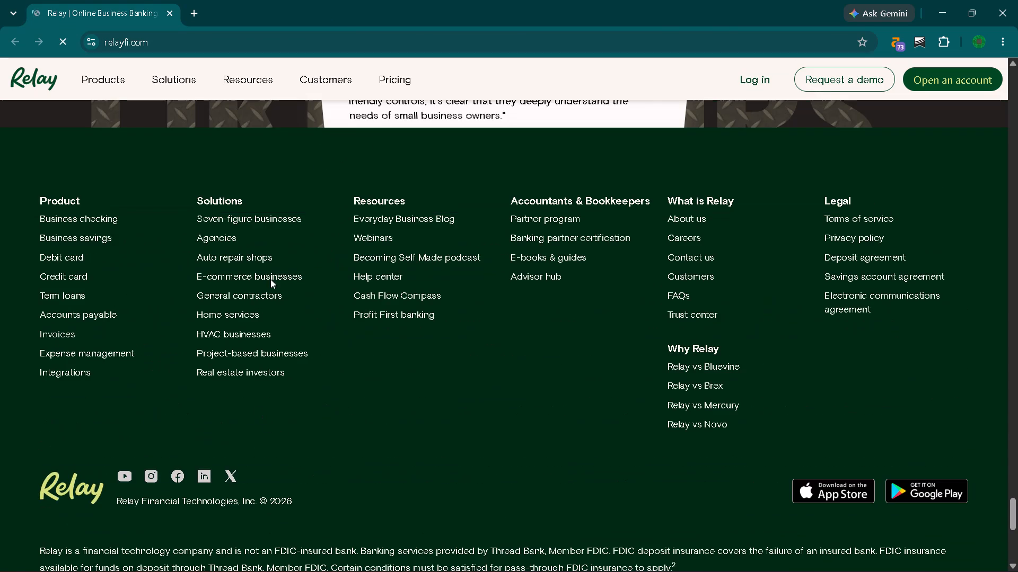
{"action": "left_click", "coordinate": [684, 260], "text": "ctrl"}
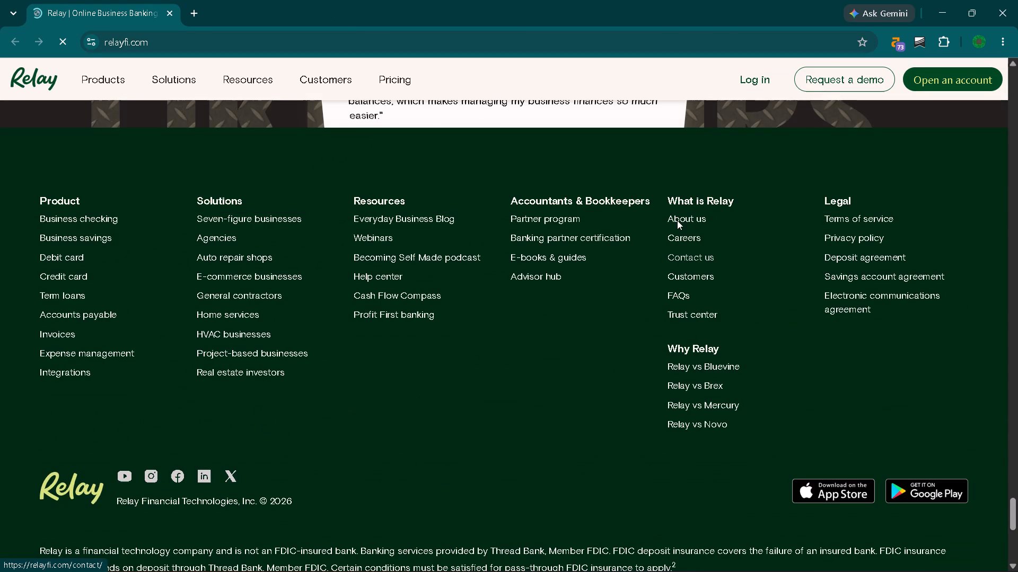
{"action": "double_click", "coordinate": [677, 220]}
{"action": "key", "text": "ctrl+Tab"}
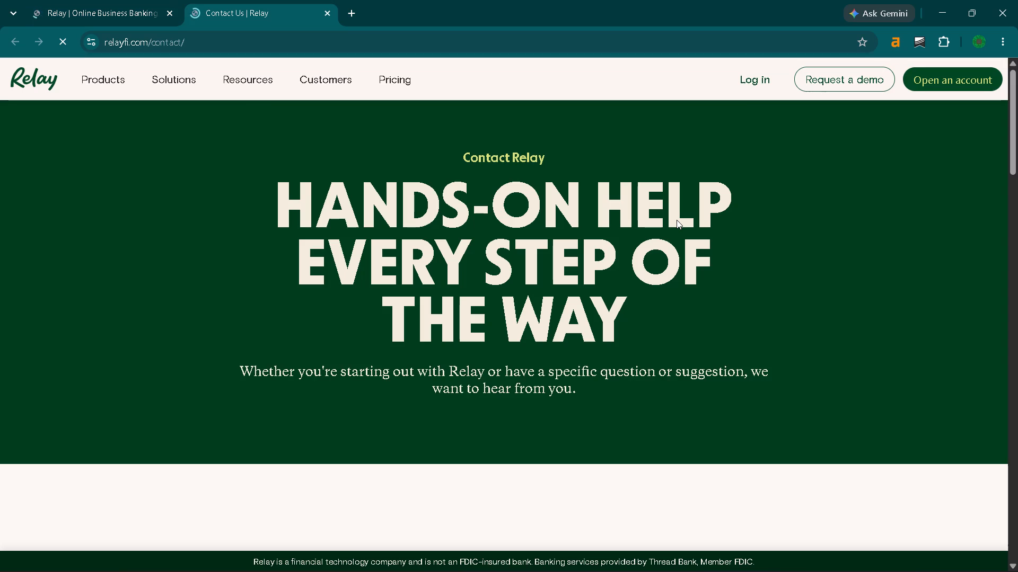
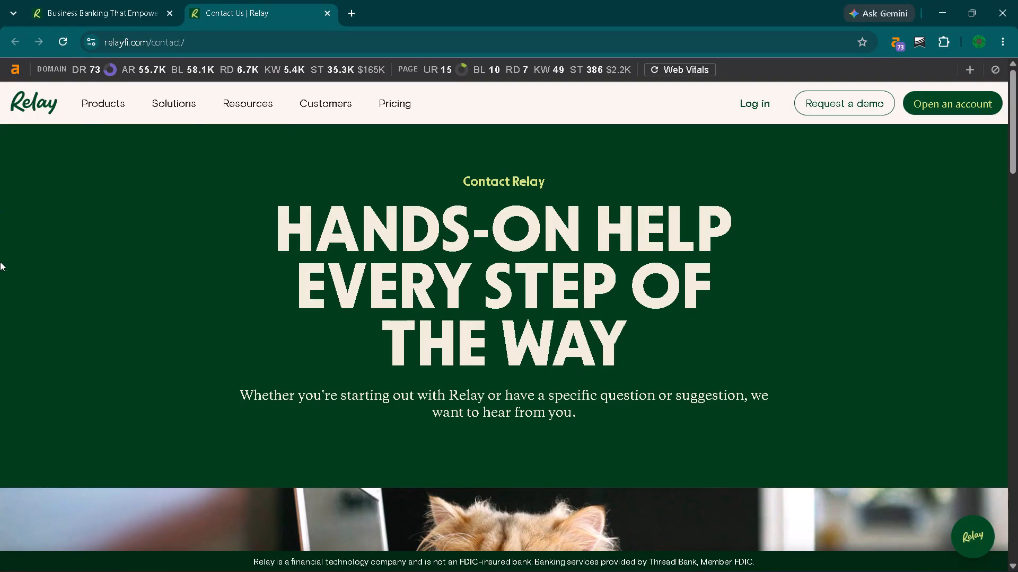
Look through Relay's Contact page down to the footer disclosures for a usable contact e-mail address or contact form.
{"action": "scroll", "coordinate": [195, 180], "scroll_direction": "down", "scroll_amount": 8}
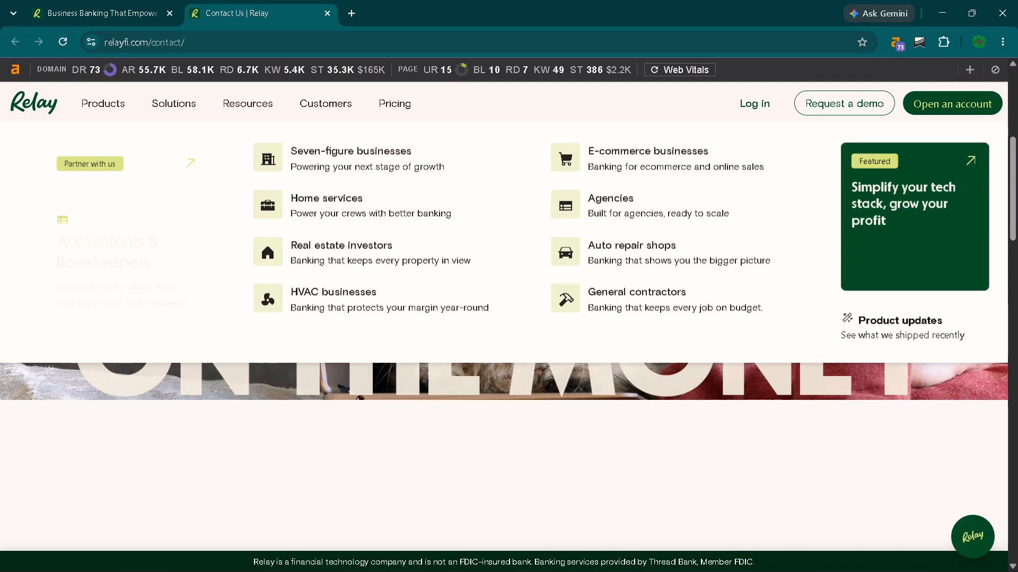
{"action": "scroll", "coordinate": [488, 359], "scroll_direction": "down", "scroll_amount": 5}
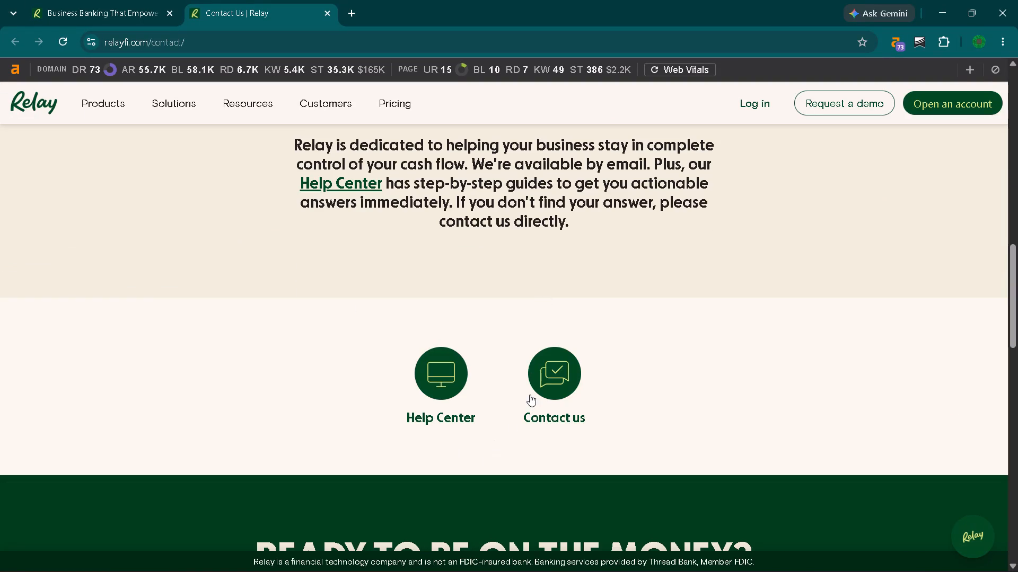
{"action": "scroll", "coordinate": [547, 399], "scroll_direction": "down", "scroll_amount": 5}
{"action": "scroll", "coordinate": [435, 315], "scroll_direction": "down", "scroll_amount": 1}
{"action": "scroll", "coordinate": [372, 293], "scroll_direction": "down", "scroll_amount": 5}
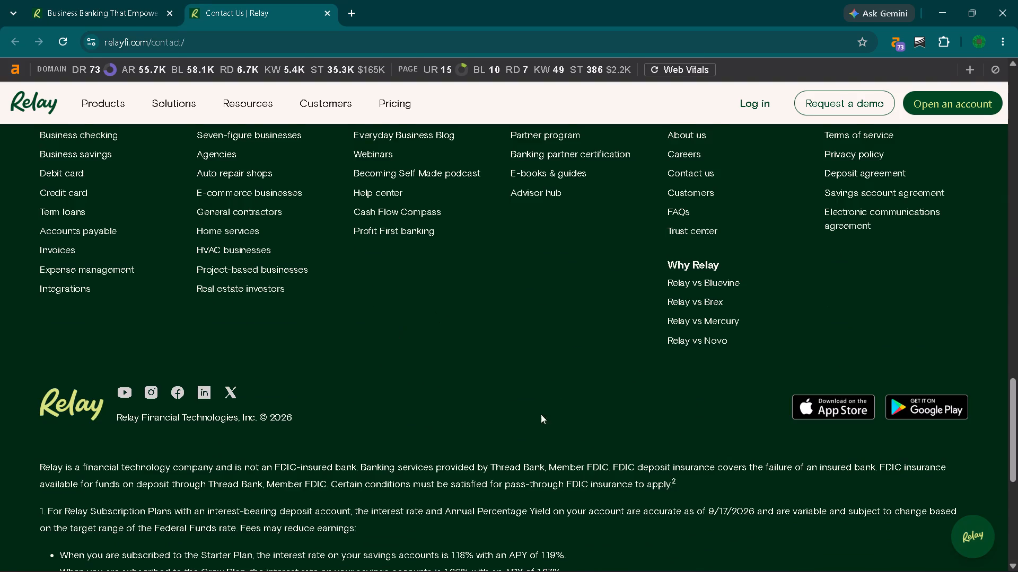
{"action": "scroll", "coordinate": [1017, 571], "scroll_direction": "down", "scroll_amount": 10}
{"action": "scroll", "coordinate": [573, 321], "scroll_direction": "down", "scroll_amount": 11}
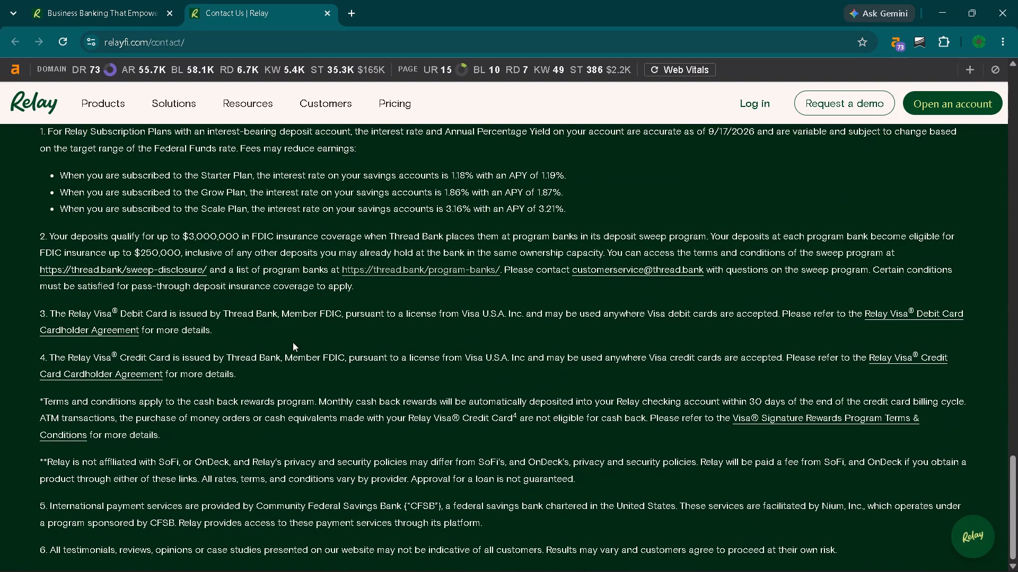
Switch from Relay's Contact page to the Time Tracker window.
{"action": "key", "text": "alt+Tab"}
{"action": "key", "text": "alt+Tab"}
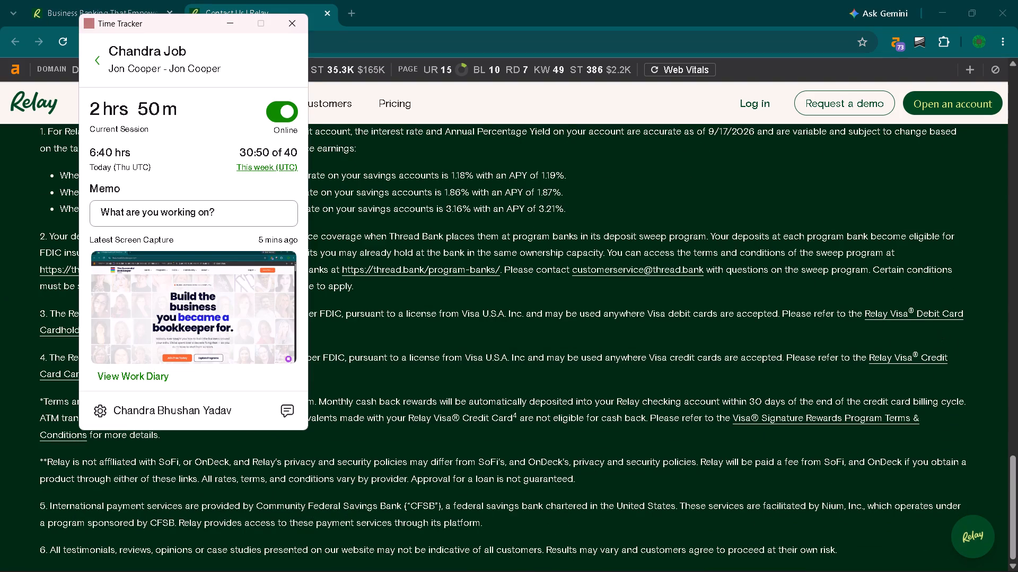
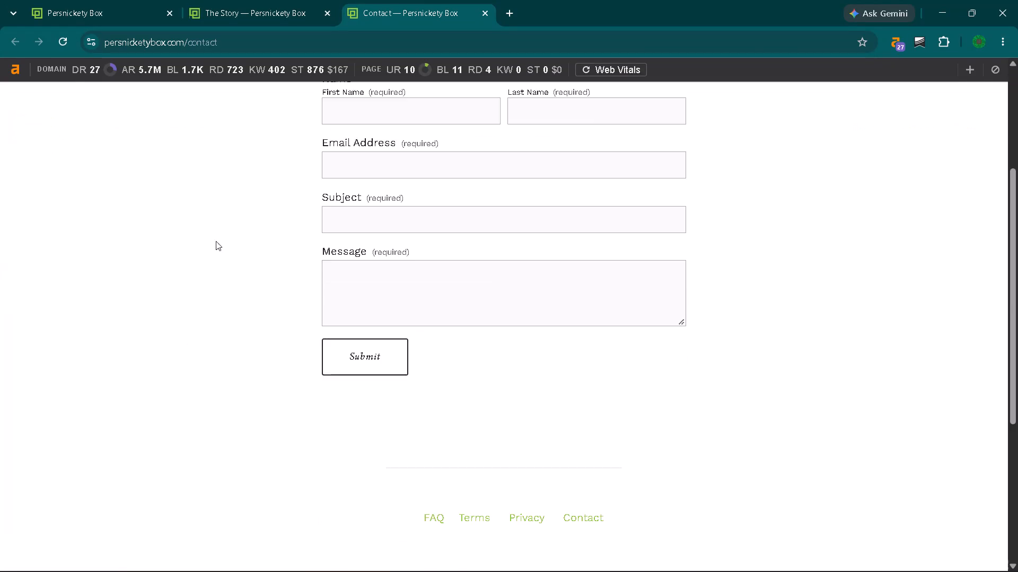
Check the Persnickety Box contact page for its contact form, copy the page's URL and close the page.
{"action": "scroll", "coordinate": [266, 373], "scroll_direction": "down", "scroll_amount": 4}
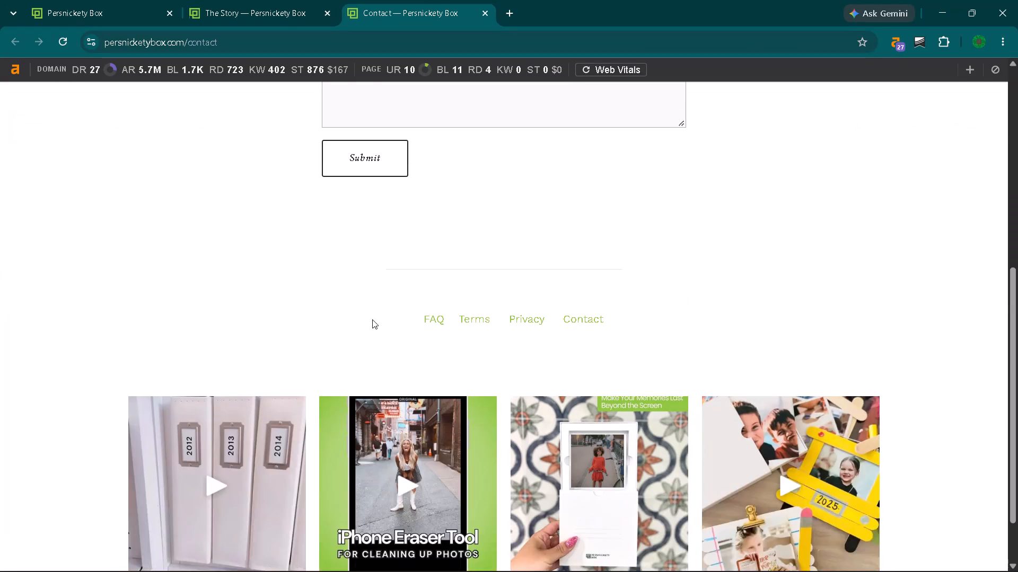
{"action": "scroll", "coordinate": [372, 319], "scroll_direction": "down", "scroll_amount": 8}
{"action": "scroll", "coordinate": [401, 240], "scroll_direction": "up", "scroll_amount": 1}
{"action": "scroll", "coordinate": [368, 245], "scroll_direction": "down", "scroll_amount": 1}
{"action": "scroll", "coordinate": [352, 249], "scroll_direction": "up", "scroll_amount": 12}
{"action": "left_click", "coordinate": [265, 47]}
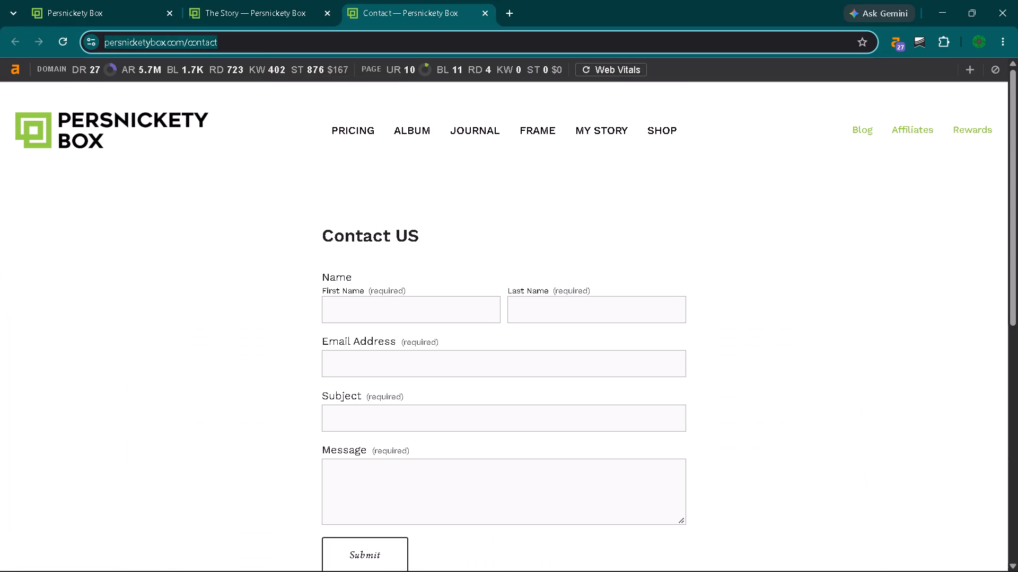
{"action": "key", "text": "ctrl+c"}
{"action": "key", "text": "ctrl+c"}
{"action": "key", "text": "ctrl+c"}
{"action": "left_click", "coordinate": [148, 226], "text": "ctrl"}
{"action": "key", "text": "ctrl+w"}
Look through the Persnickety Box story page down to the footer for an owner name or contact details.
{"action": "scroll", "coordinate": [584, 278], "scroll_direction": "down", "scroll_amount": 3}
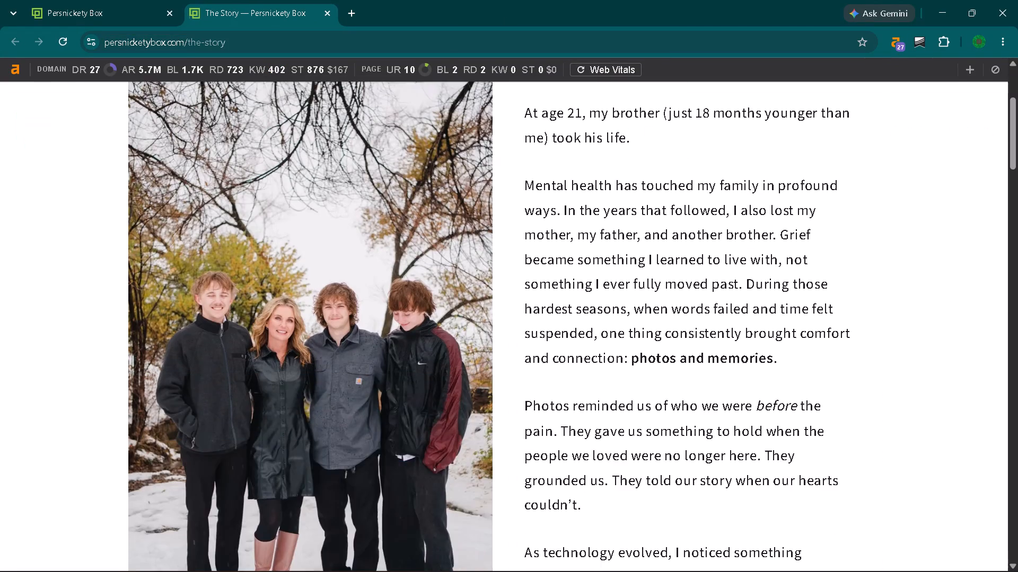
{"action": "scroll", "coordinate": [701, 274], "scroll_direction": "down", "scroll_amount": 20}
{"action": "scroll", "coordinate": [701, 274], "scroll_direction": "down", "scroll_amount": 4}
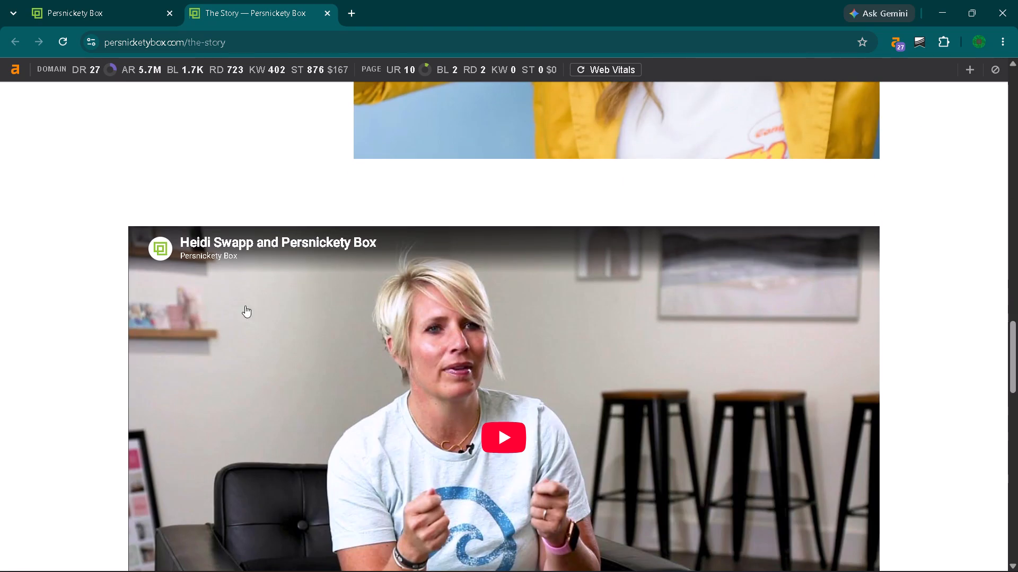
{"action": "scroll", "coordinate": [245, 306], "scroll_direction": "down", "scroll_amount": 8}
{"action": "scroll", "coordinate": [126, 327], "scroll_direction": "up", "scroll_amount": 1}
{"action": "scroll", "coordinate": [130, 327], "scroll_direction": "down", "scroll_amount": 14}
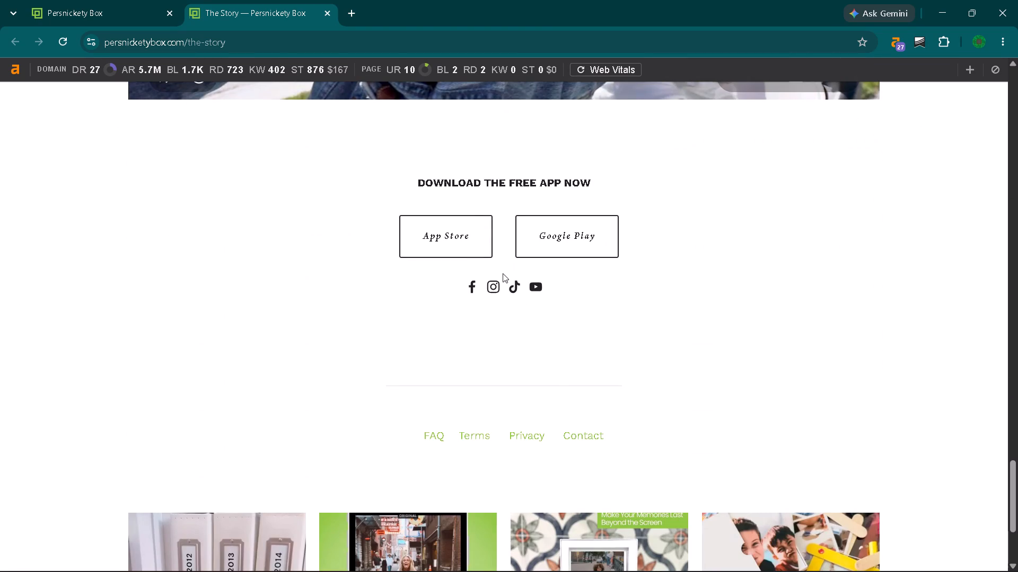
{"action": "scroll", "coordinate": [444, 307], "scroll_direction": "down", "scroll_amount": 13}
{"action": "key", "text": "alt+Tab"}
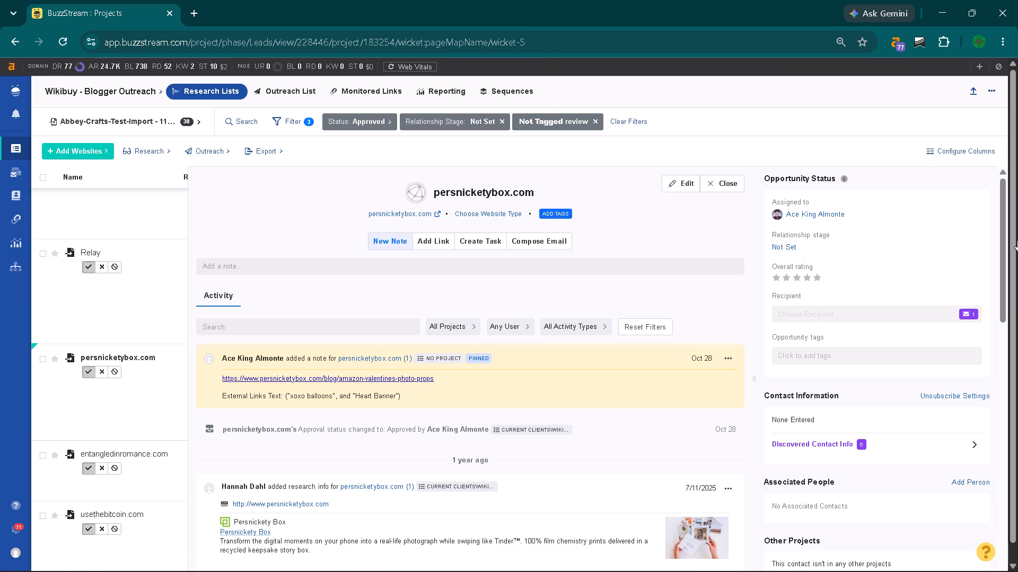
{"action": "left_click", "coordinate": [680, 183]}
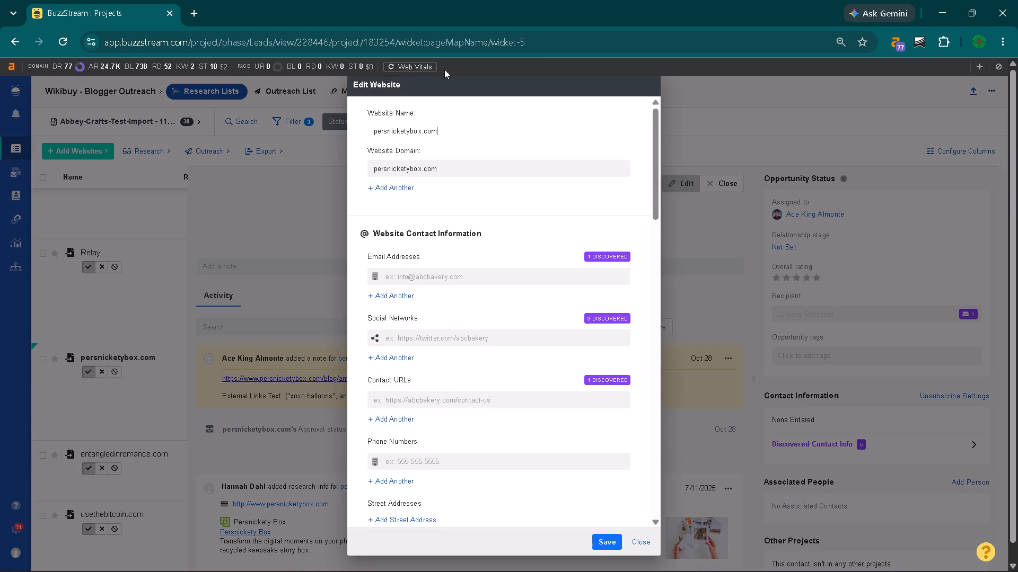
{"action": "left_click", "coordinate": [519, 401]}
{"action": "key", "text": "ctrl+v"}
Return to the Persnickety Box story page and read it through for the founder's name and the site name.
{"action": "key", "text": "alt+Tab"}
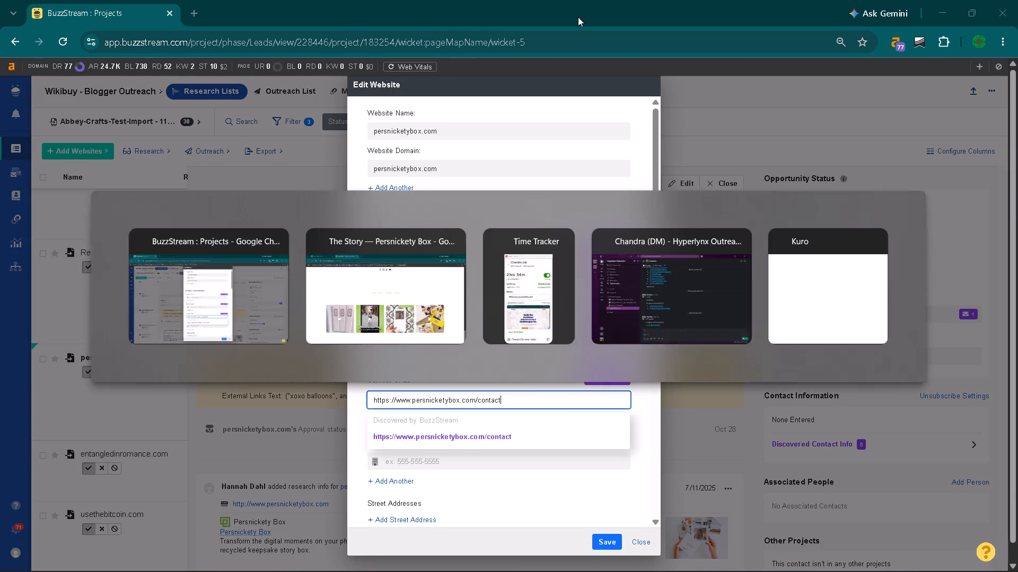
{"action": "scroll", "coordinate": [66, 167], "scroll_direction": "up", "scroll_amount": 20}
{"action": "scroll", "coordinate": [66, 167], "scroll_direction": "up", "scroll_amount": 5}
{"action": "scroll", "coordinate": [326, 277], "scroll_direction": "down", "scroll_amount": 1}
{"action": "scroll", "coordinate": [326, 277], "scroll_direction": "up", "scroll_amount": 7}
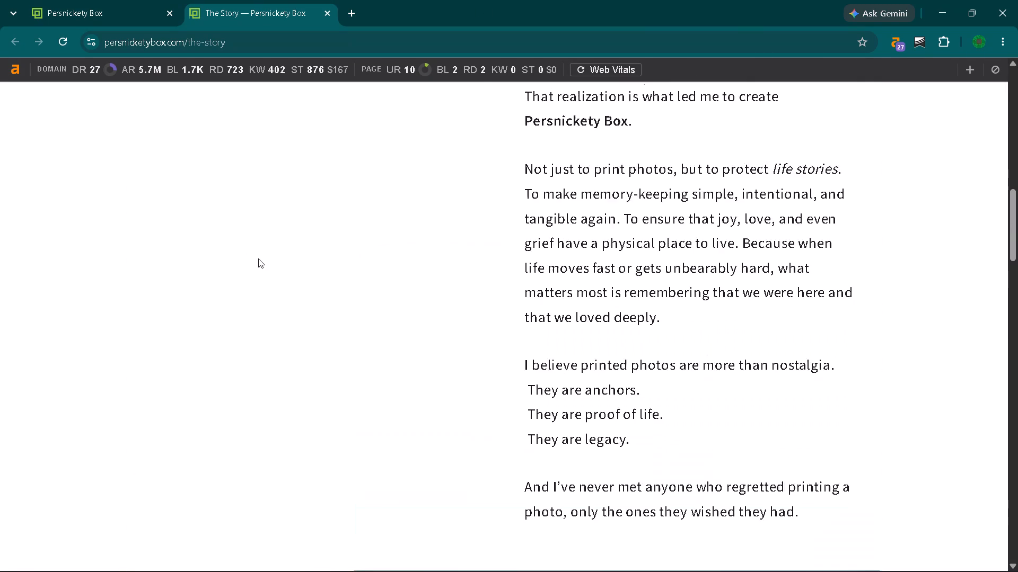
{"action": "scroll", "coordinate": [258, 258], "scroll_direction": "up", "scroll_amount": 1}
{"action": "scroll", "coordinate": [575, 338], "scroll_direction": "up", "scroll_amount": 13}
{"action": "scroll", "coordinate": [431, 307], "scroll_direction": "down", "scroll_amount": 3}
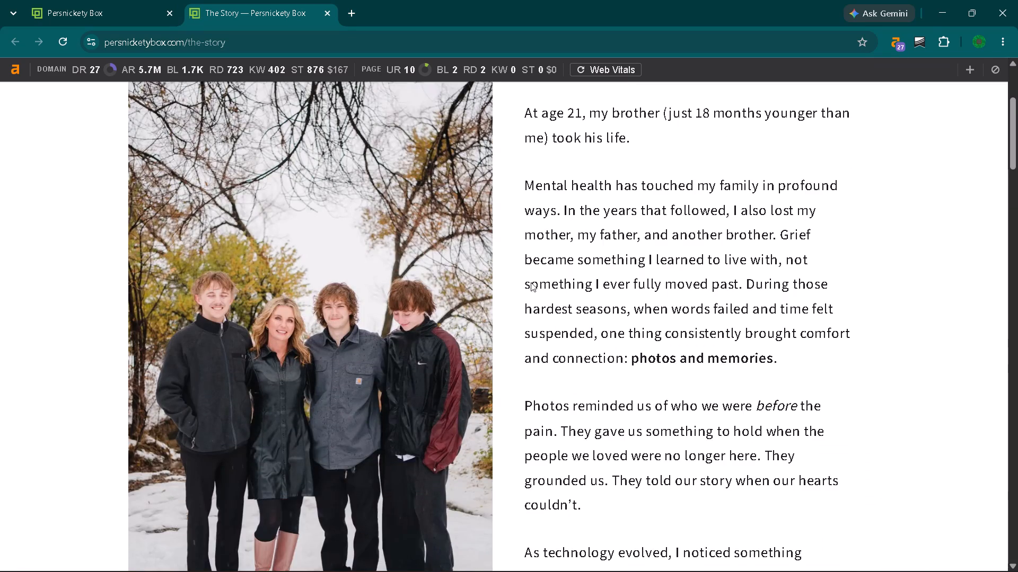
{"action": "scroll", "coordinate": [515, 216], "scroll_direction": "up", "scroll_amount": 4}
{"action": "scroll", "coordinate": [327, 143], "scroll_direction": "up", "scroll_amount": 3}
{"action": "scroll", "coordinate": [679, 277], "scroll_direction": "down", "scroll_amount": 3}
{"action": "scroll", "coordinate": [551, 255], "scroll_direction": "down", "scroll_amount": 2}
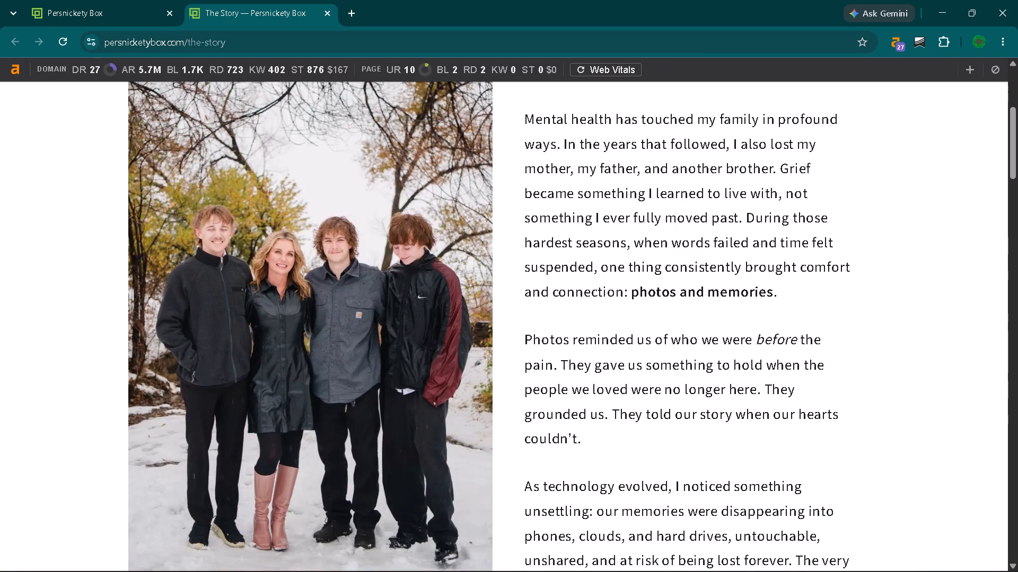
{"action": "scroll", "coordinate": [572, 259], "scroll_direction": "down", "scroll_amount": 3}
{"action": "scroll", "coordinate": [567, 219], "scroll_direction": "up", "scroll_amount": 3}
{"action": "scroll", "coordinate": [677, 298], "scroll_direction": "down", "scroll_amount": 2}
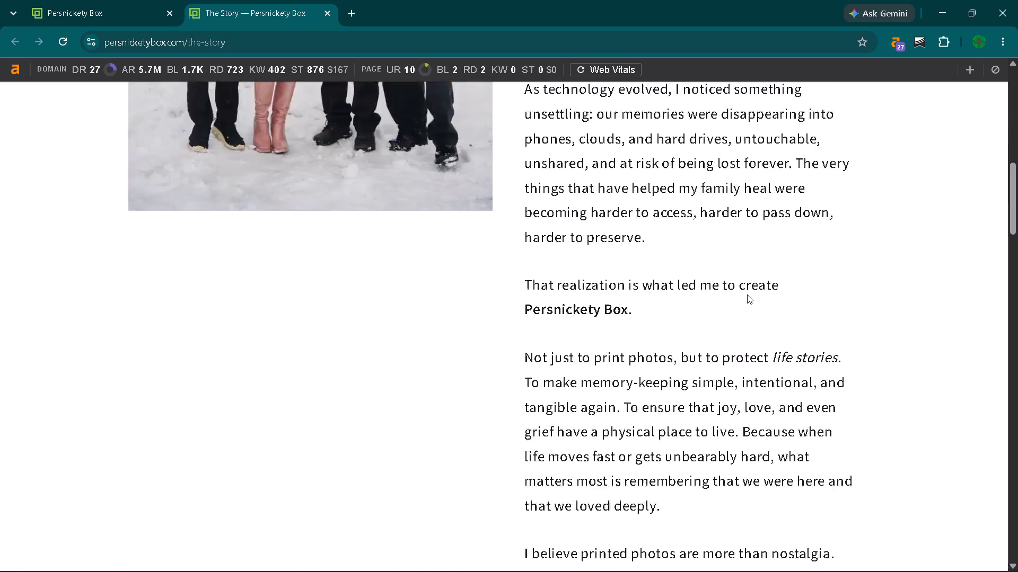
{"action": "scroll", "coordinate": [747, 294], "scroll_direction": "down", "scroll_amount": 16}
{"action": "scroll", "coordinate": [159, 200], "scroll_direction": "down", "scroll_amount": 8}
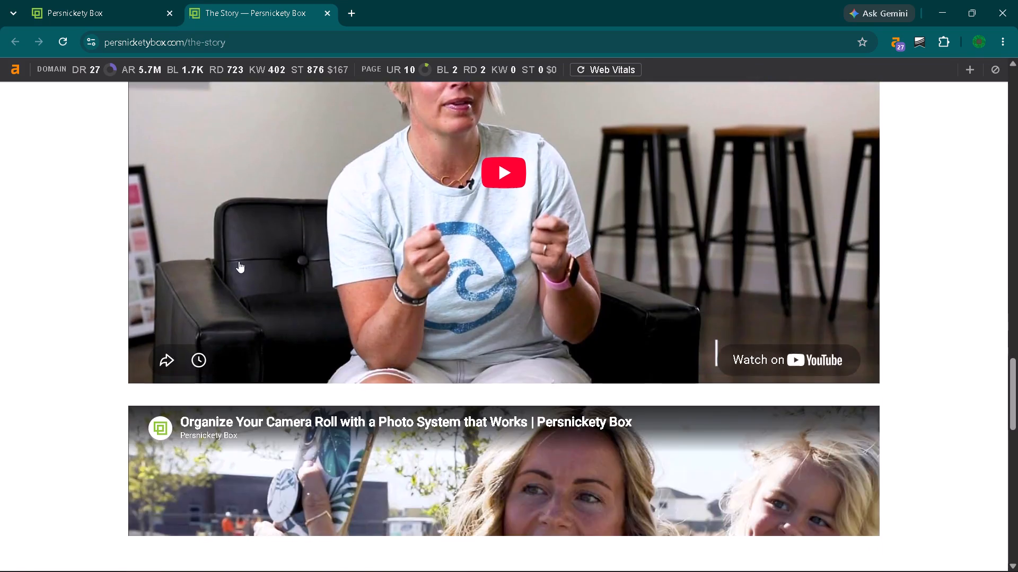
{"action": "scroll", "coordinate": [239, 261], "scroll_direction": "down", "scroll_amount": 12}
{"action": "scroll", "coordinate": [435, 286], "scroll_direction": "down", "scroll_amount": 11}
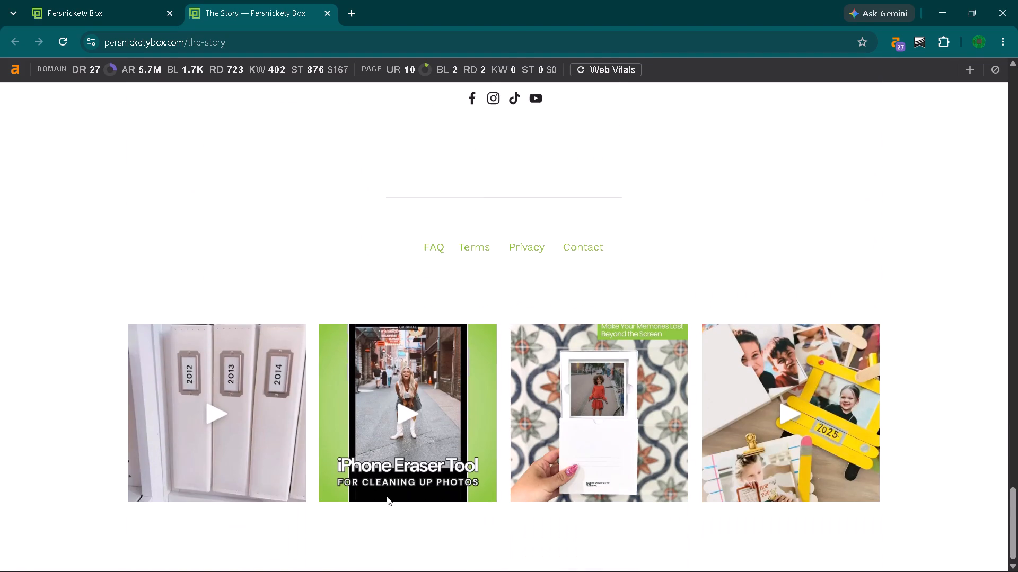
Copy Persnickety Box from the story text, close that page, set it as the BuzzStream website name and save the website.
{"action": "scroll", "coordinate": [423, 339], "scroll_direction": "up", "scroll_amount": 10}
{"action": "scroll", "coordinate": [231, 255], "scroll_direction": "up", "scroll_amount": 20}
{"action": "scroll", "coordinate": [231, 255], "scroll_direction": "up", "scroll_amount": 3}
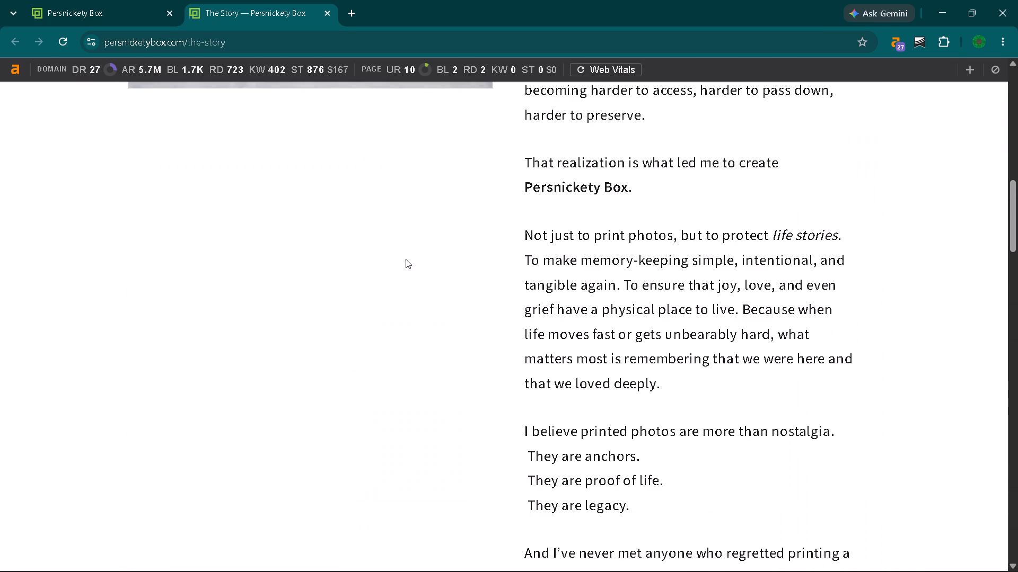
{"action": "left_click", "coordinate": [545, 184]}
{"action": "left_click_drag", "start_coordinate": [545, 184], "coordinate": [609, 193]}
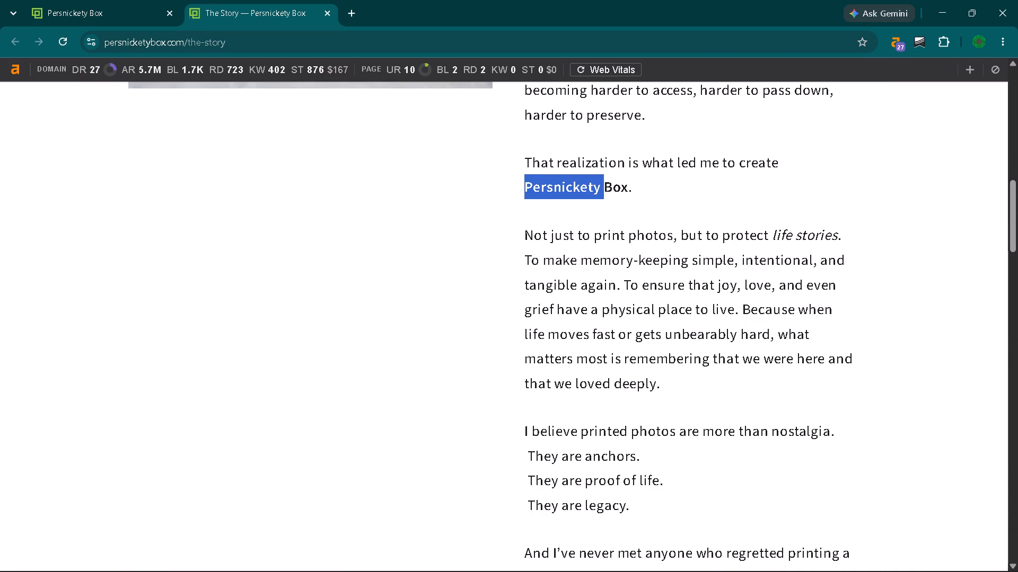
{"action": "key", "text": "ctrl+c"}
{"action": "key", "text": "ctrl+c"}
{"action": "key", "text": "ctrl+c"}
{"action": "left_click", "coordinate": [612, 237]}
{"action": "key", "text": "ctrl+w"}
{"action": "key", "text": "alt+Tab"}
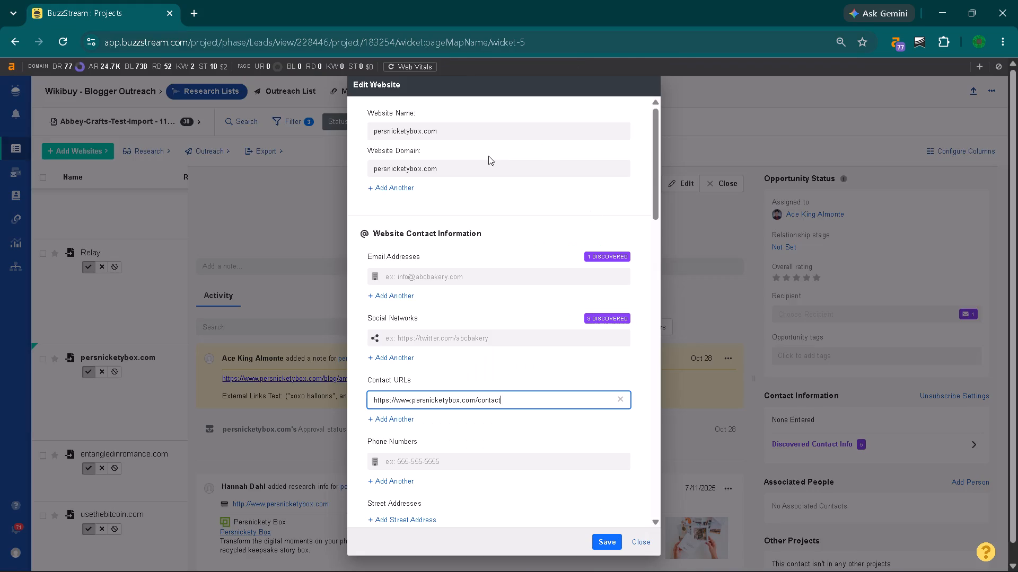
{"action": "triple_click", "coordinate": [489, 128]}
{"action": "key", "text": "ctrl+v"}
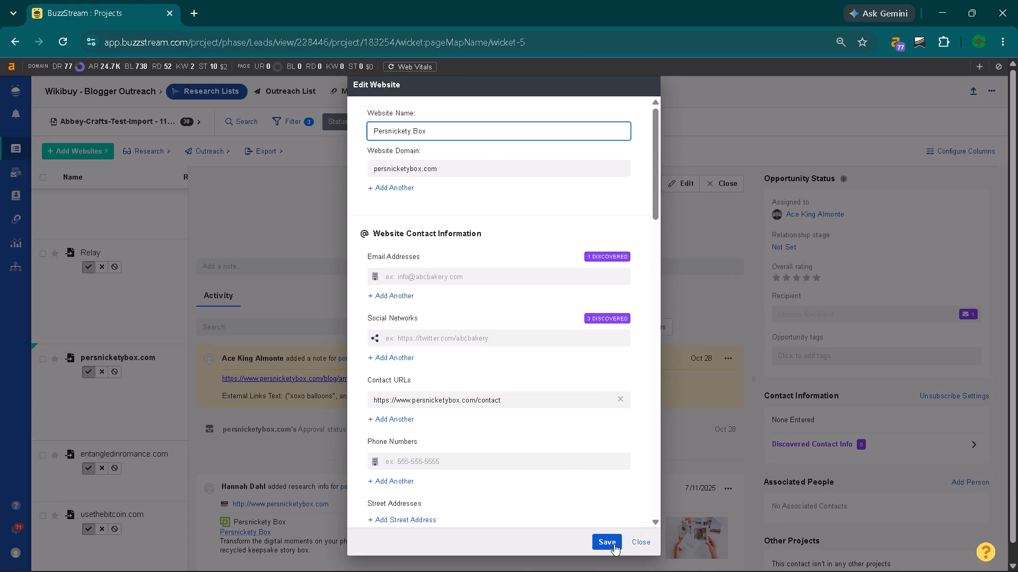
{"action": "left_click", "coordinate": [614, 544]}
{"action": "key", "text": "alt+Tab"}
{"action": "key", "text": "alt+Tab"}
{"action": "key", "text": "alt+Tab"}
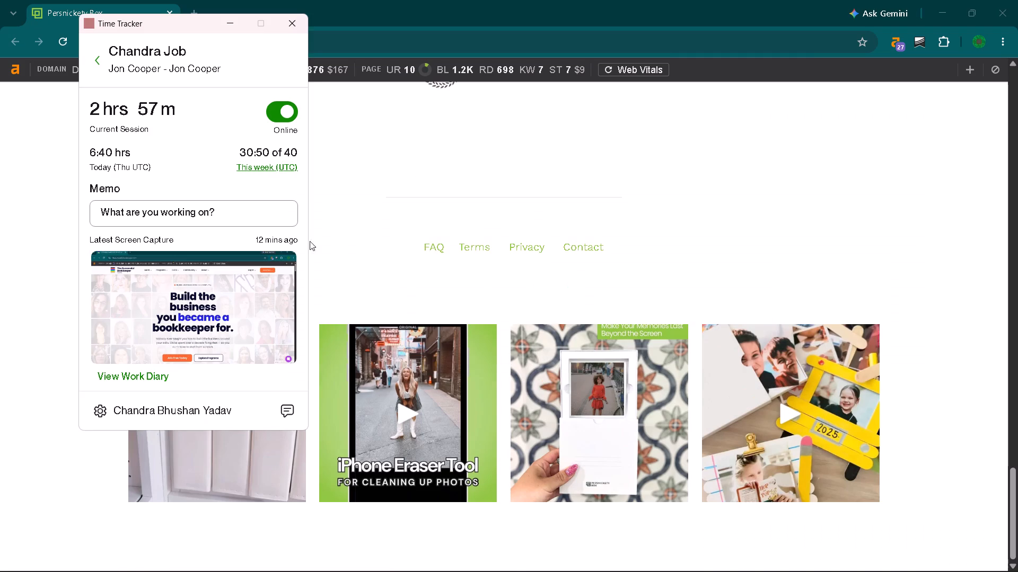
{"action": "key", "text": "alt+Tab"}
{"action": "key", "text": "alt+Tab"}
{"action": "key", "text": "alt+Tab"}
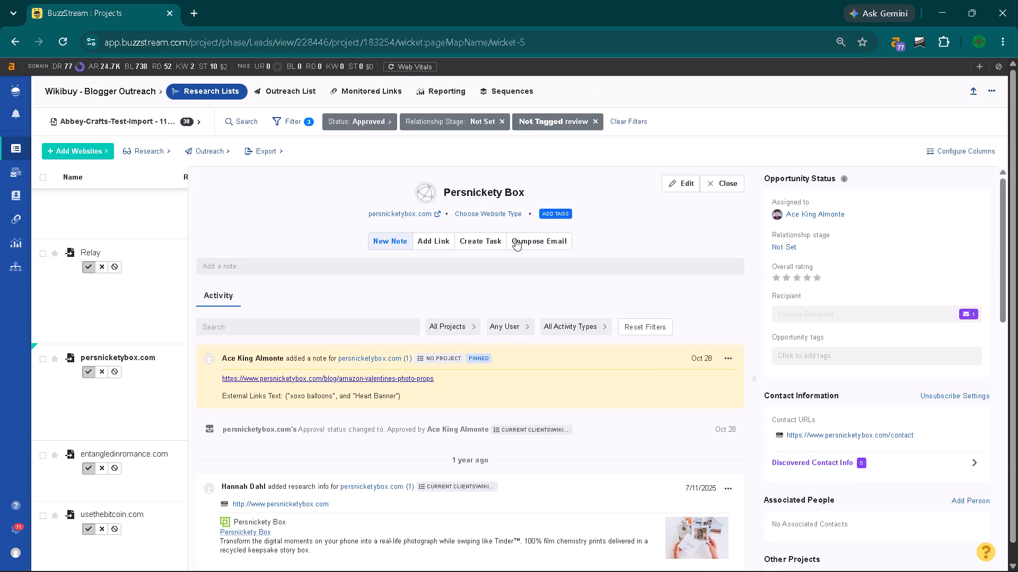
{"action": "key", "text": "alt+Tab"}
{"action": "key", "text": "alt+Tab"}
{"action": "left_click", "coordinate": [808, 324]}
{"action": "left_click", "coordinate": [815, 315]}
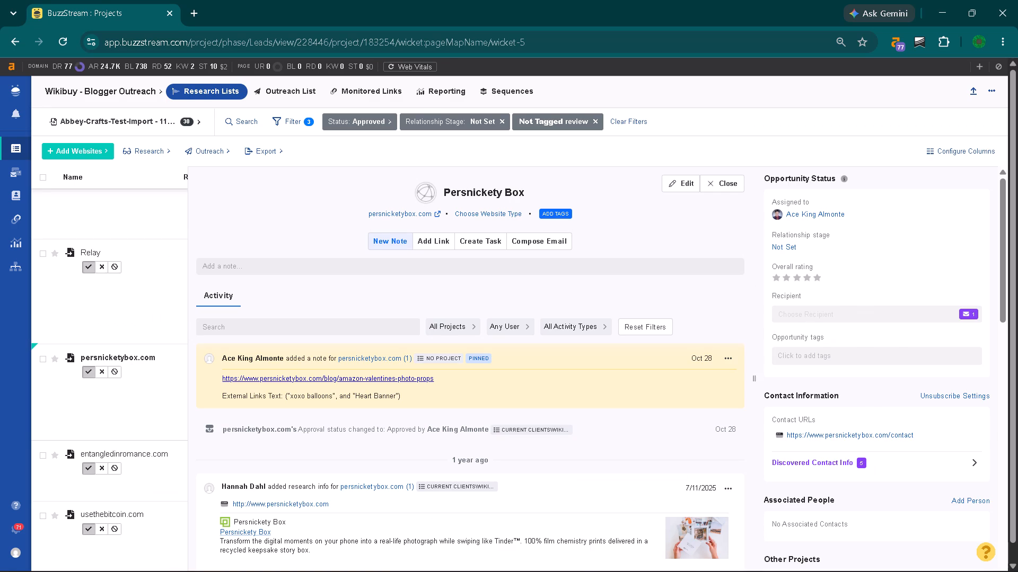
{"action": "left_click", "coordinate": [871, 339]}
{"action": "left_click", "coordinate": [855, 372]}
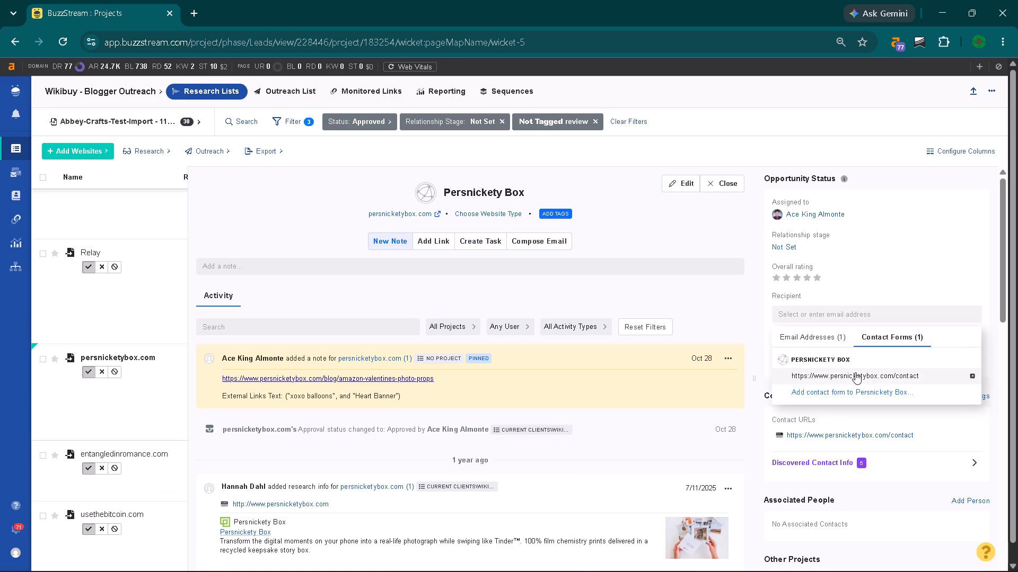
Set the relationship stage of Persnickety Box to Prepped for Outreach.
{"action": "left_click", "coordinate": [780, 249]}
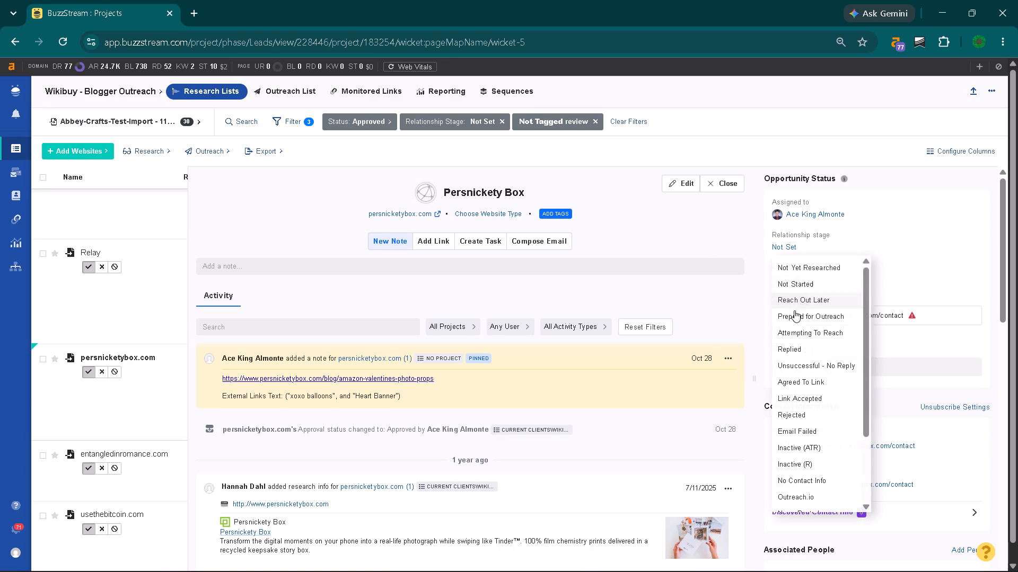
{"action": "left_click", "coordinate": [789, 316]}
{"action": "left_click", "coordinate": [661, 218]}
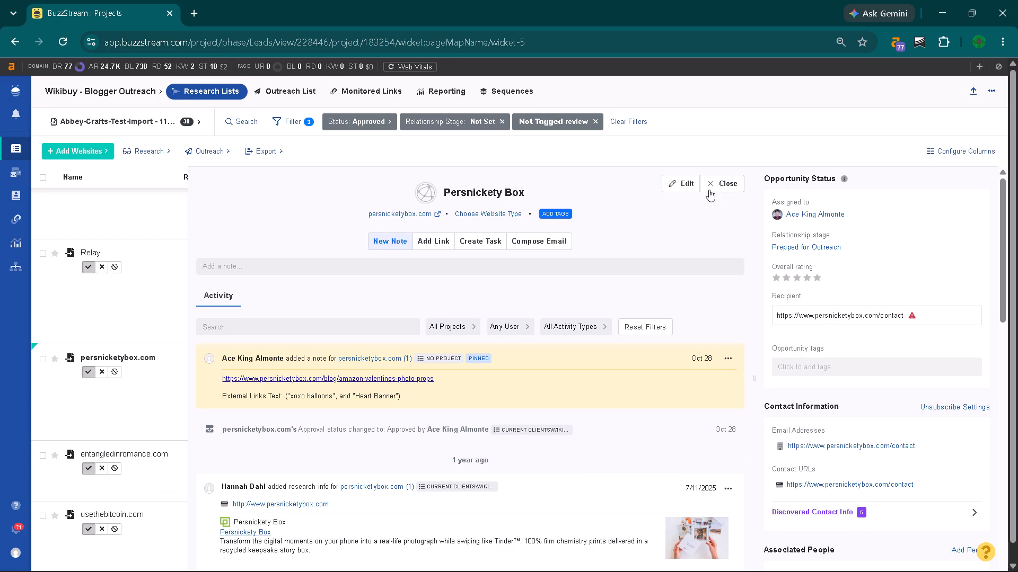
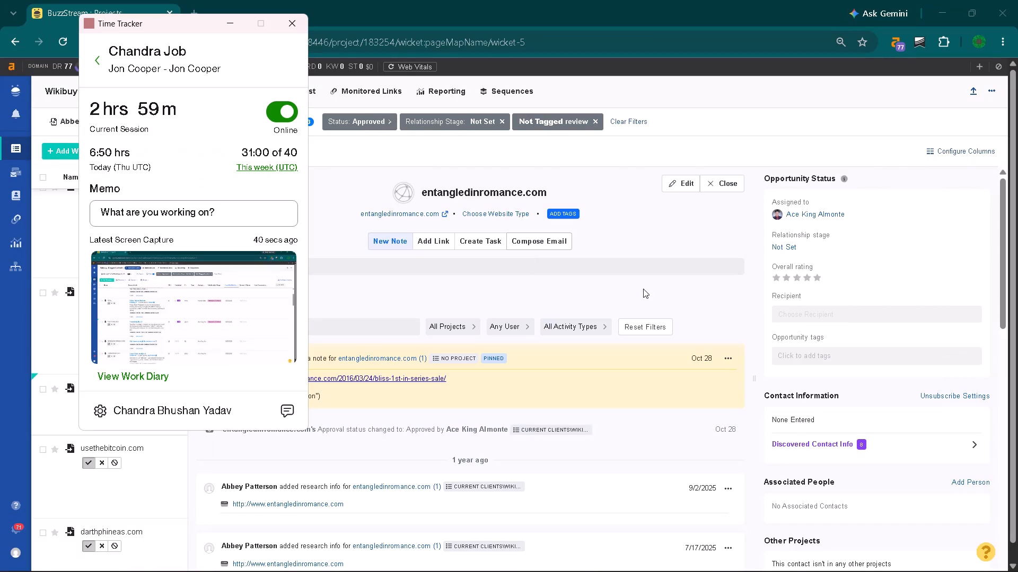
Return to BuzzStream in Chrome and switch to the research list Abbey - Food and Cooking - 8/4/2022.
{"action": "key", "text": "alt+Tab"}
{"action": "left_click", "coordinate": [143, 115]}
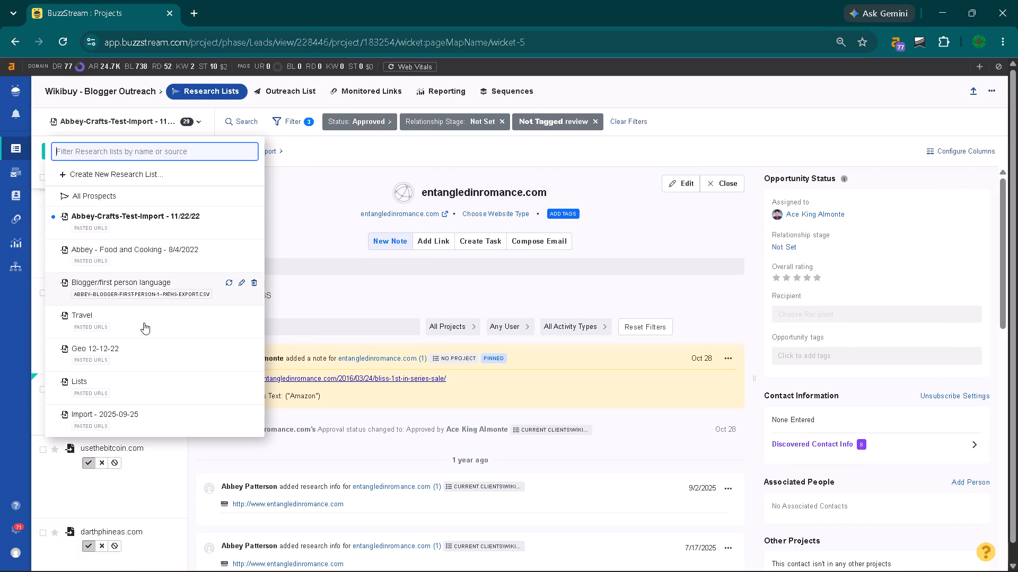
{"action": "left_click", "coordinate": [134, 249]}
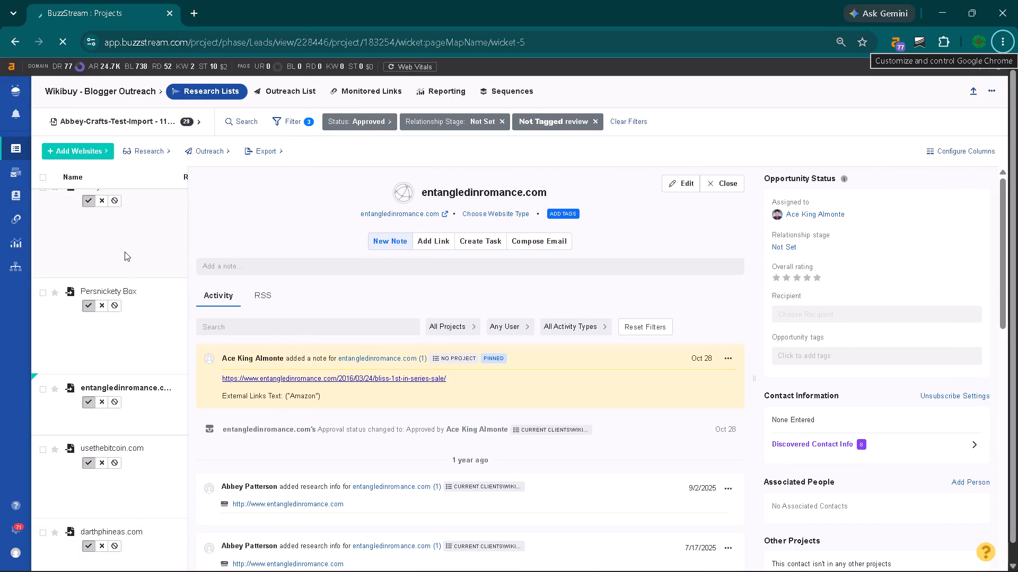
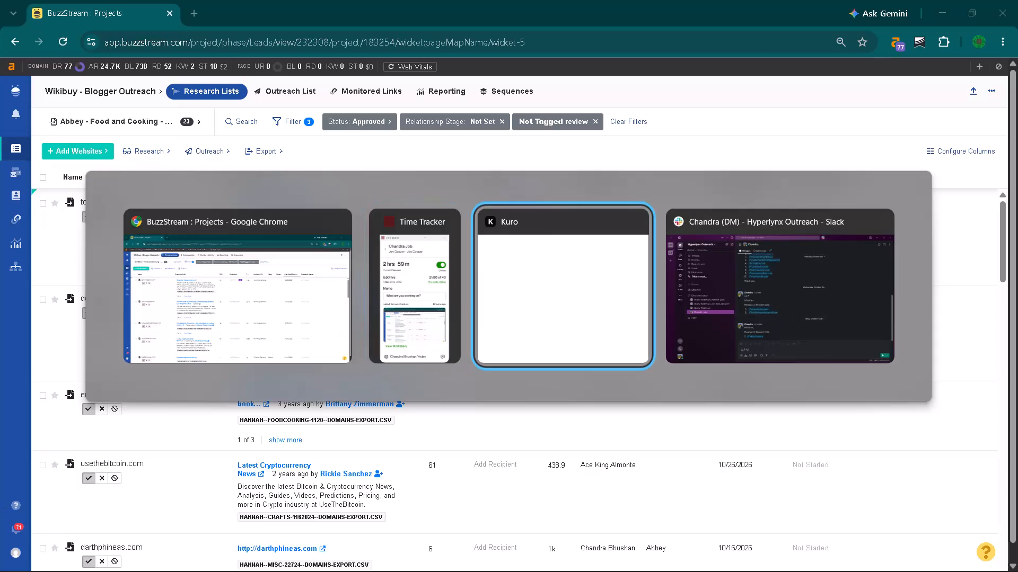
Switch to the Upwork Time Tracker, stop tracking the current session, and return to BuzzStream.
{"action": "key", "text": "alt+Tab"}
{"action": "key", "text": "alt+Tab"}
{"action": "key", "text": "alt+Tab"}
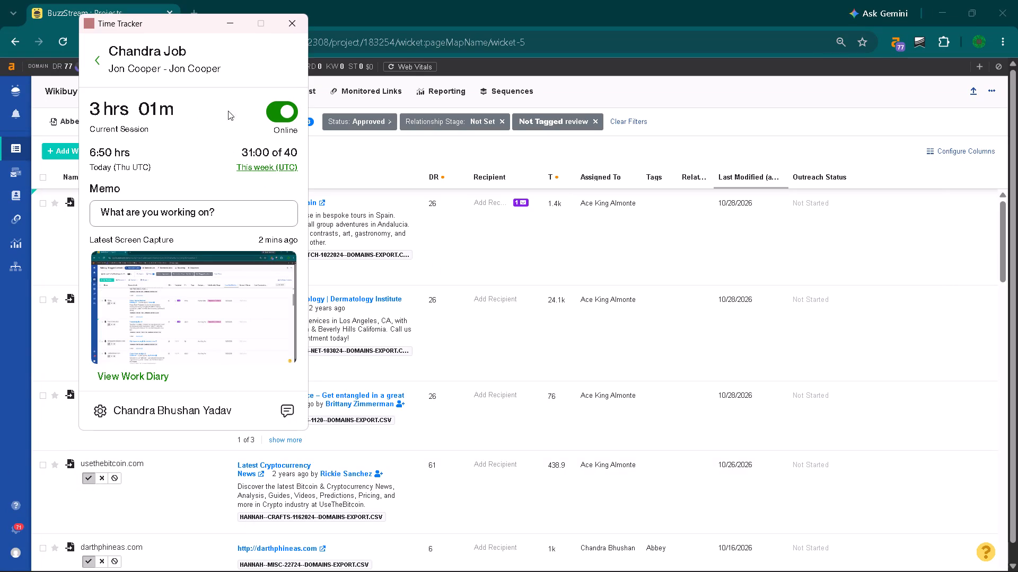
{"action": "left_click", "coordinate": [273, 109]}
{"action": "left_click", "coordinate": [849, 109]}
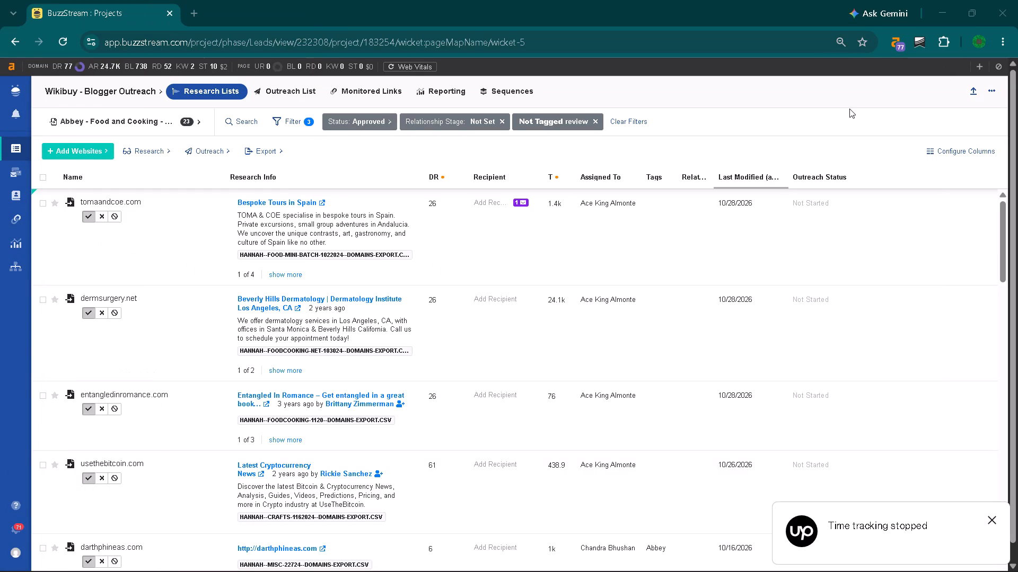
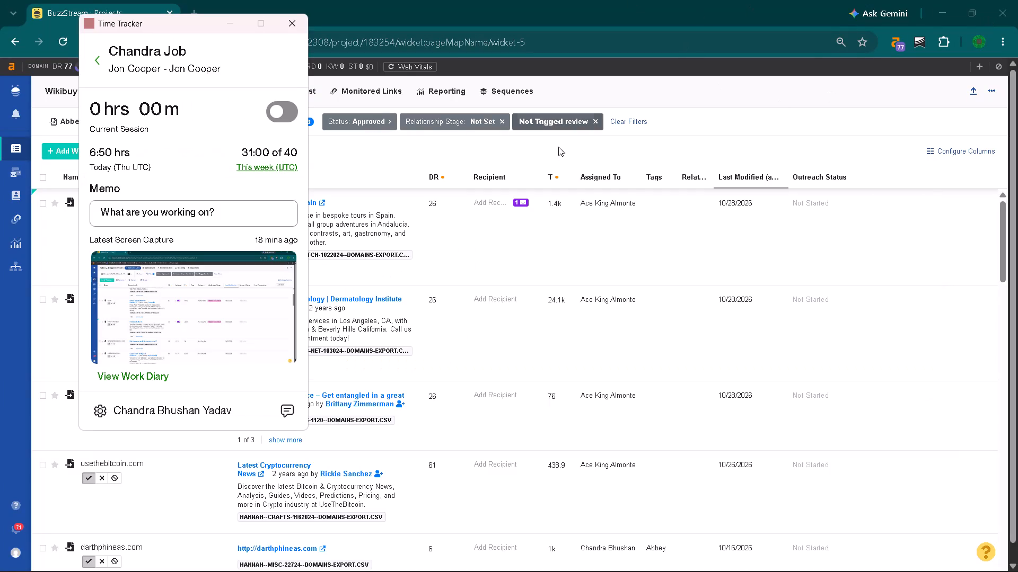
Start time tracking for the open contract in the Upwork Time Tracker and return to the BuzzStream research list.
{"action": "left_click", "coordinate": [277, 117]}
{"action": "left_click", "coordinate": [765, 122]}
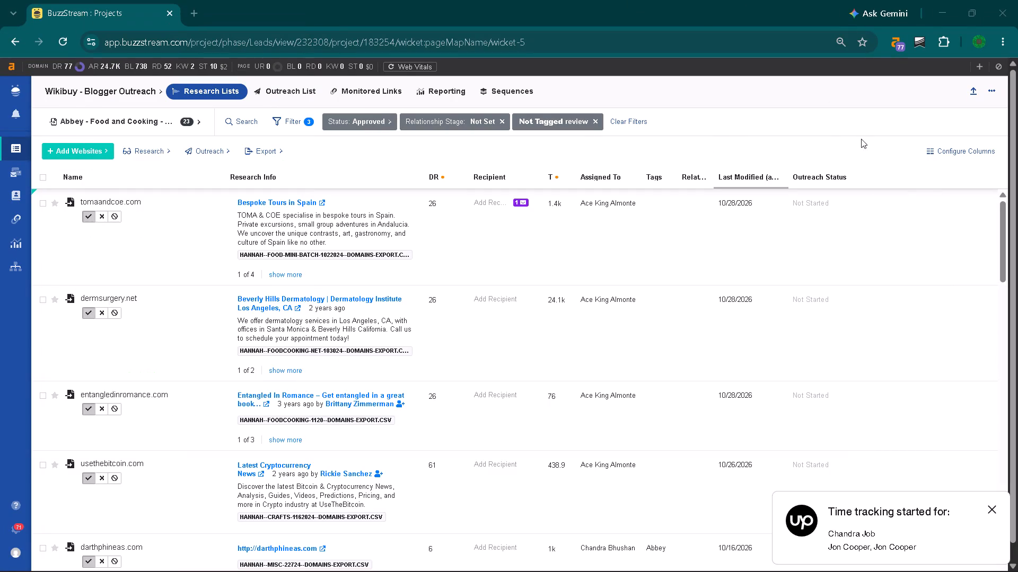
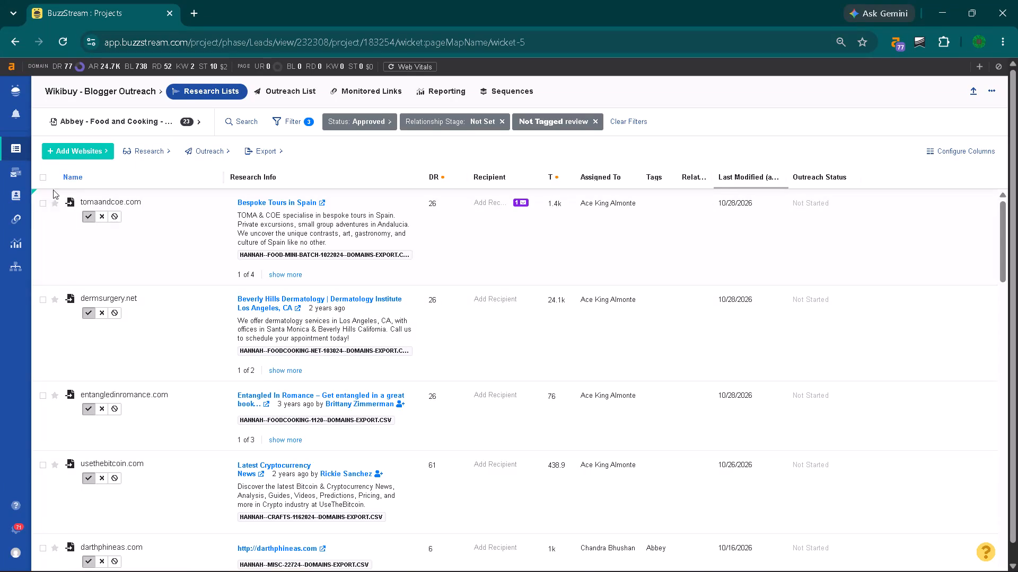
Open the tomaandcoe.com prospect's record from the research list.
{"action": "left_click", "coordinate": [160, 207]}
Switch to the Time Tracker to check the current tracking session, and return to the prospect in BuzzStream.
{"action": "key", "text": "alt+Tab"}
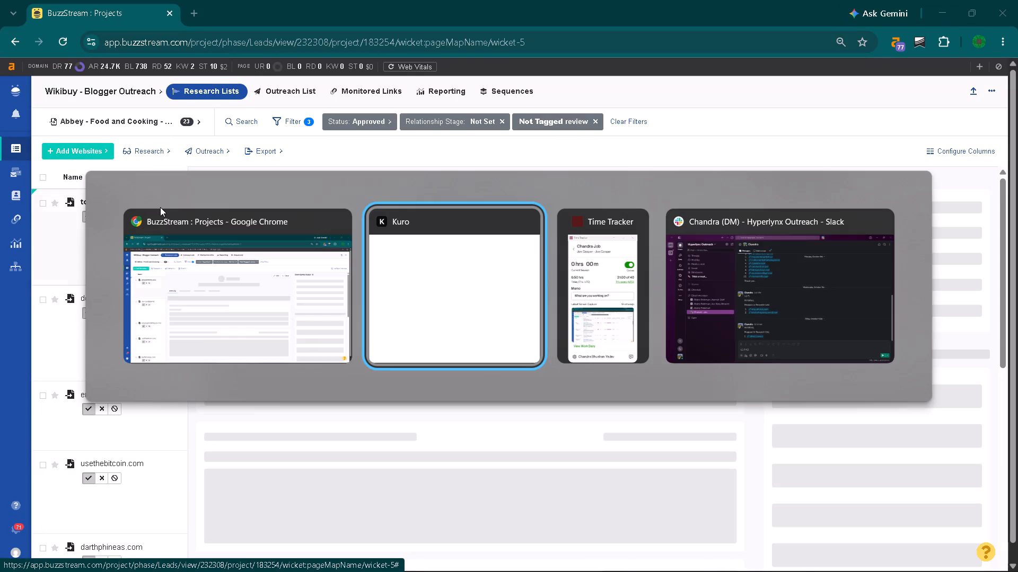
{"action": "key", "text": "alt+Tab"}
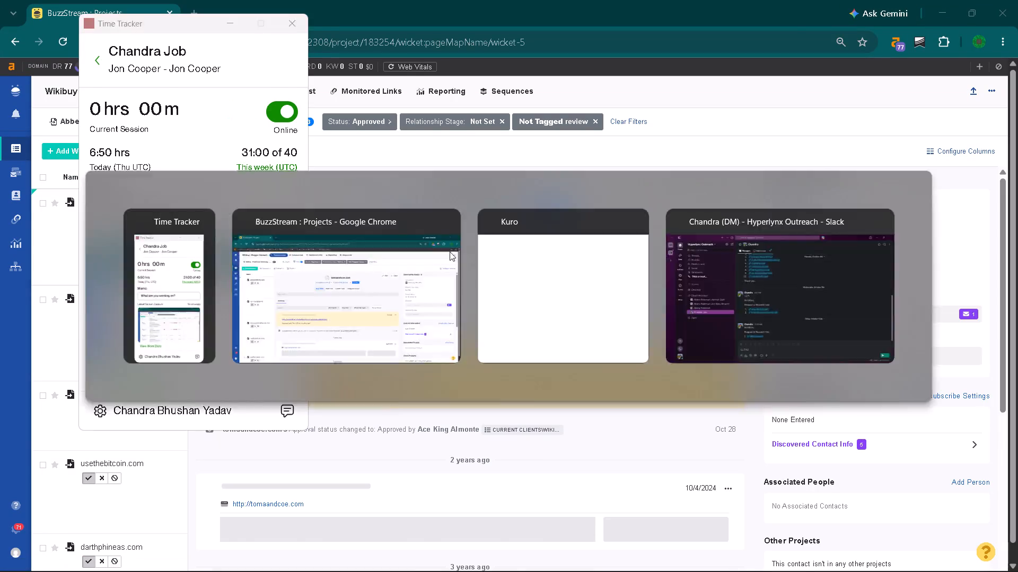
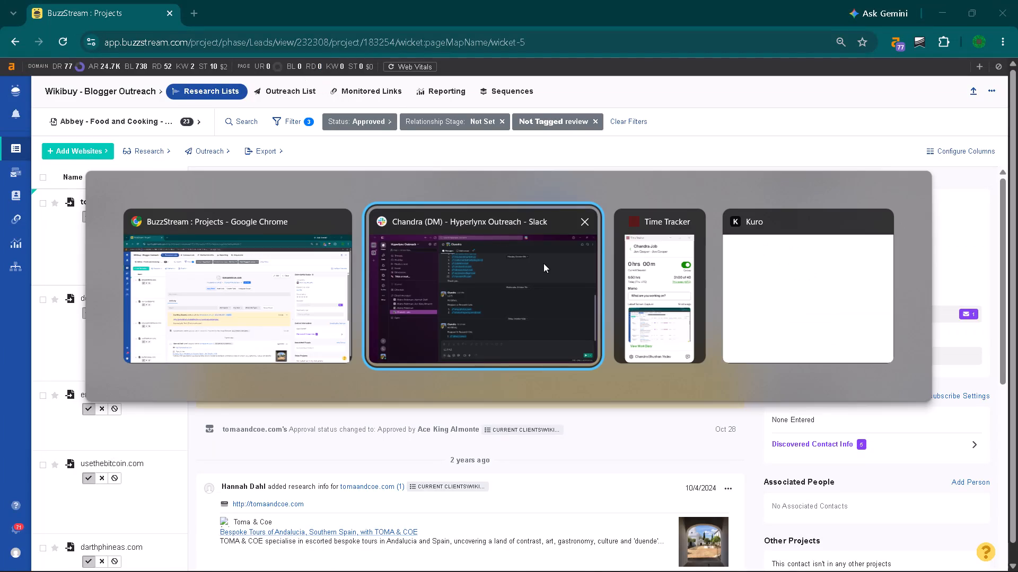
Open the tomaandcoe.com website from the prospect's record, and open its Contact Us and About Us pages in separate tabs.
{"action": "key", "text": "alt+Tab"}
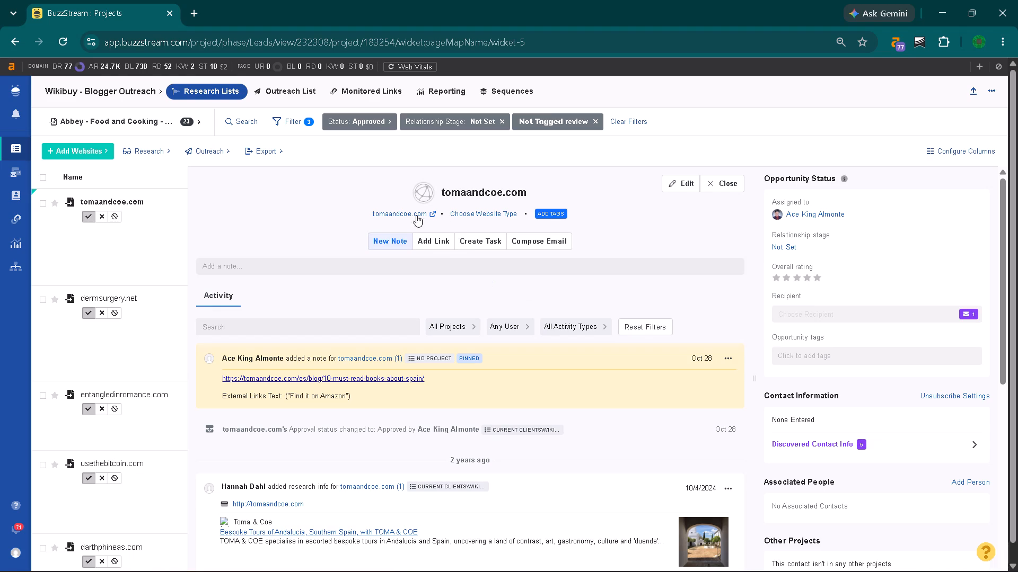
{"action": "left_click", "coordinate": [392, 213], "text": "shift"}
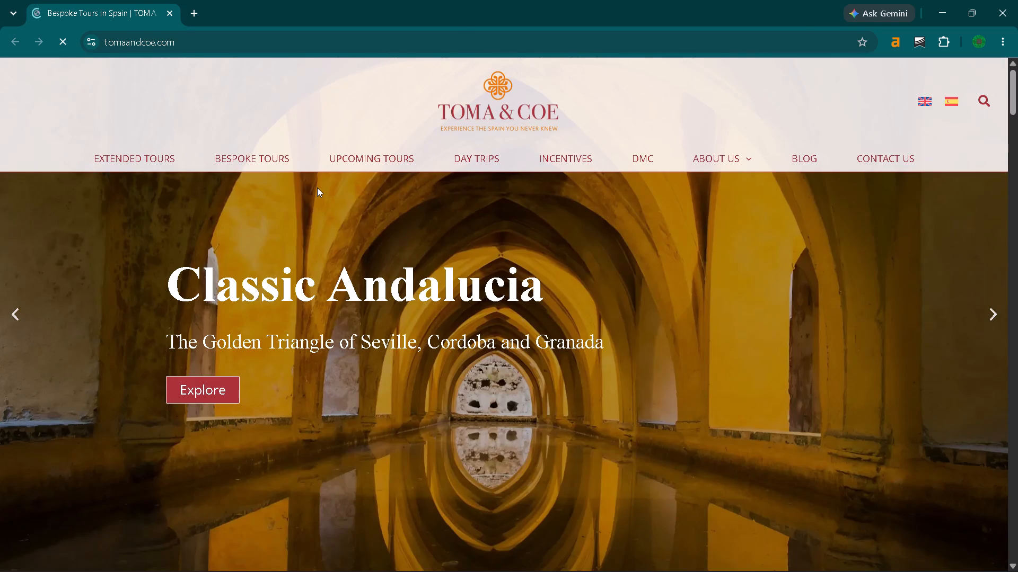
{"action": "left_click", "coordinate": [890, 155], "text": "ctrl"}
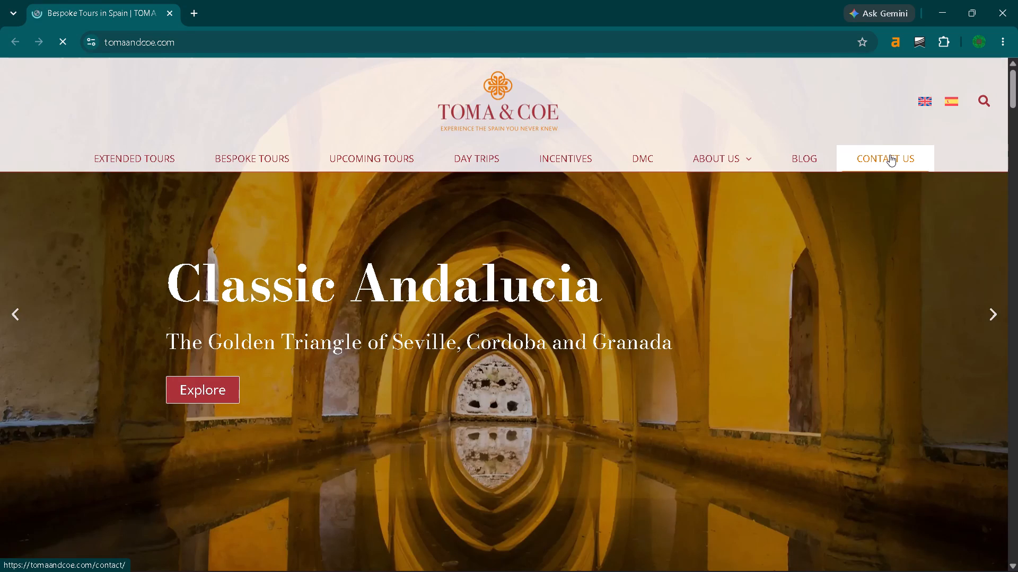
{"action": "left_click", "coordinate": [711, 158], "text": "ctrl"}
Dismiss the privacy notice on the Contact Us page and examine the page for the site's contact details.
{"action": "key", "text": "ctrl+Tab"}
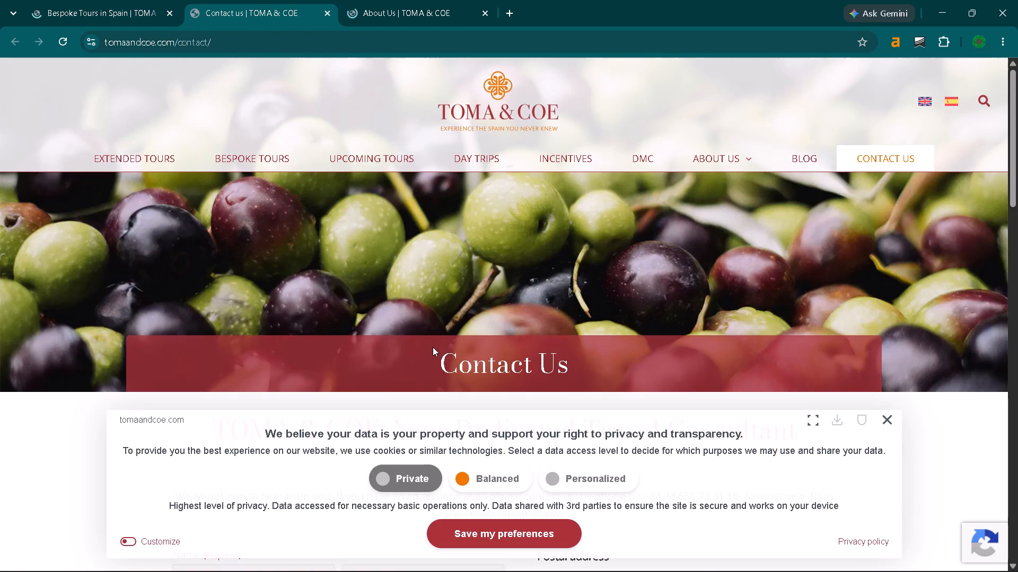
{"action": "left_click", "coordinate": [882, 416]}
{"action": "scroll", "coordinate": [178, 391], "scroll_direction": "down", "scroll_amount": 6}
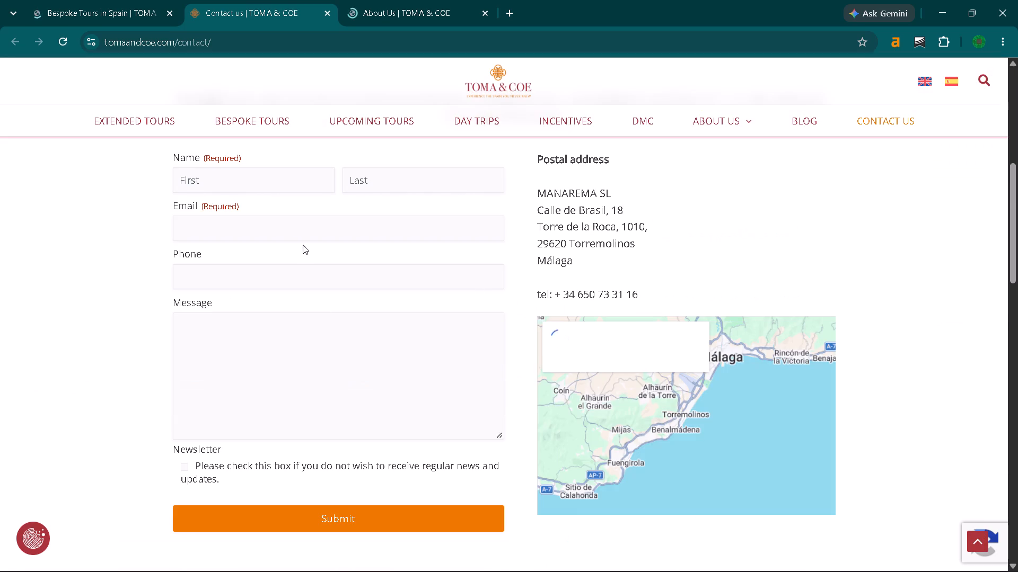
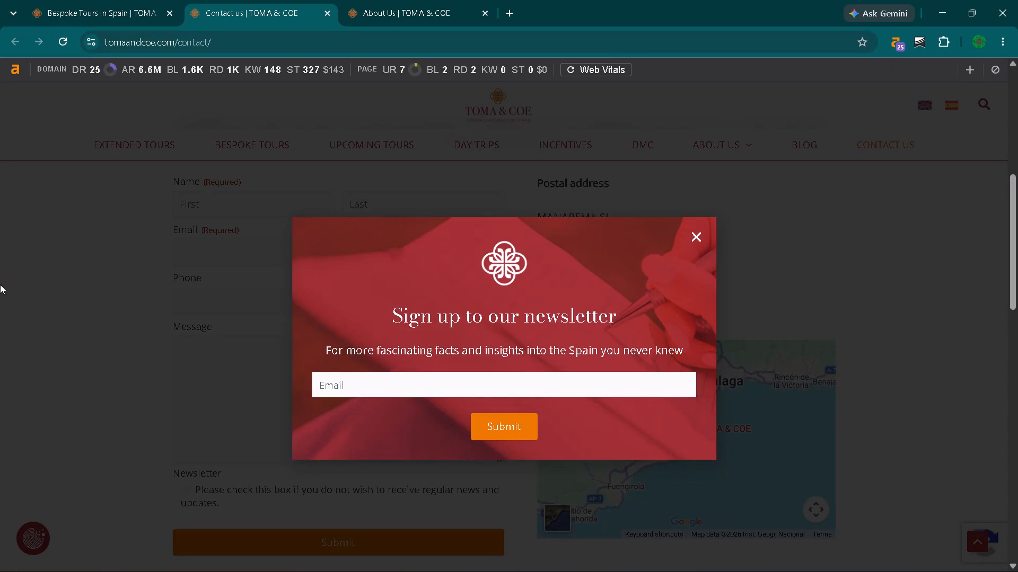
Dismiss the newsletter sign-up on the Contact Us page and try to select the email address in the page footer.
{"action": "left_click", "coordinate": [701, 237]}
{"action": "scroll", "coordinate": [413, 274], "scroll_direction": "down", "scroll_amount": 6}
{"action": "scroll", "coordinate": [274, 327], "scroll_direction": "down", "scroll_amount": 10}
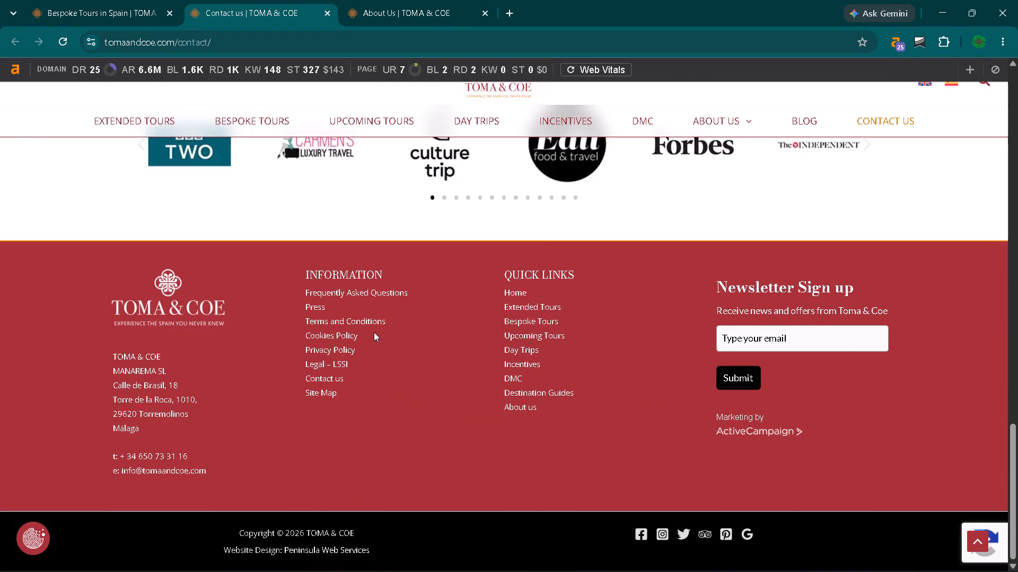
{"action": "scroll", "coordinate": [678, 349], "scroll_direction": "up", "scroll_amount": 1}
{"action": "scroll", "coordinate": [663, 348], "scroll_direction": "down", "scroll_amount": 2}
{"action": "scroll", "coordinate": [612, 345], "scroll_direction": "up", "scroll_amount": 2}
{"action": "scroll", "coordinate": [457, 378], "scroll_direction": "down", "scroll_amount": 4}
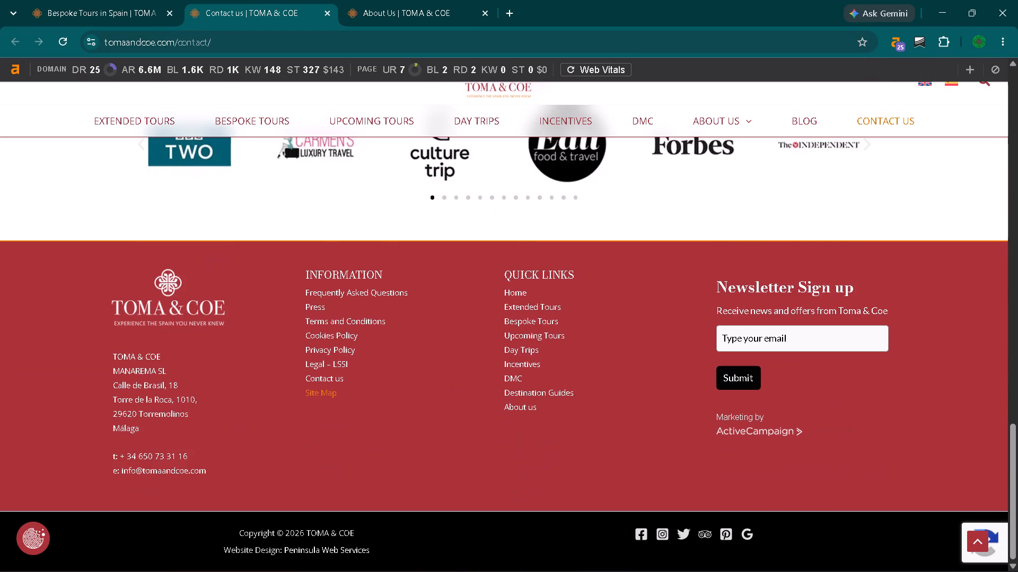
{"action": "left_click", "coordinate": [125, 472]}
{"action": "left_click_drag", "start_coordinate": [125, 472], "coordinate": [200, 472]}
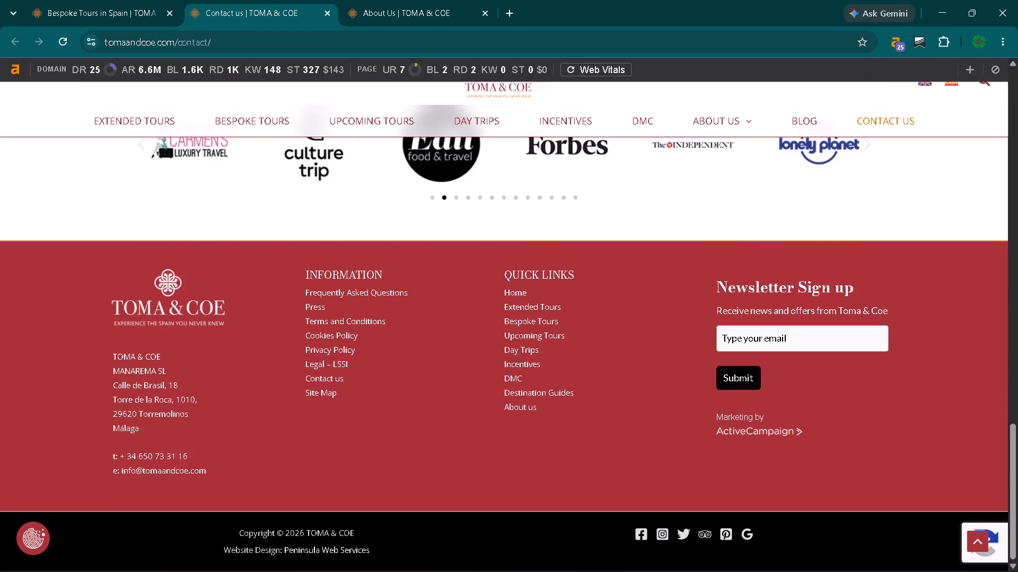
{"action": "left_click", "coordinate": [132, 471]}
{"action": "left_click_drag", "start_coordinate": [132, 471], "coordinate": [196, 470]}
{"action": "left_click", "coordinate": [227, 468]}
Examine the Contact Us page again, from the contact form to the footer, for further contact details.
{"action": "scroll", "coordinate": [481, 471], "scroll_direction": "up", "scroll_amount": 5}
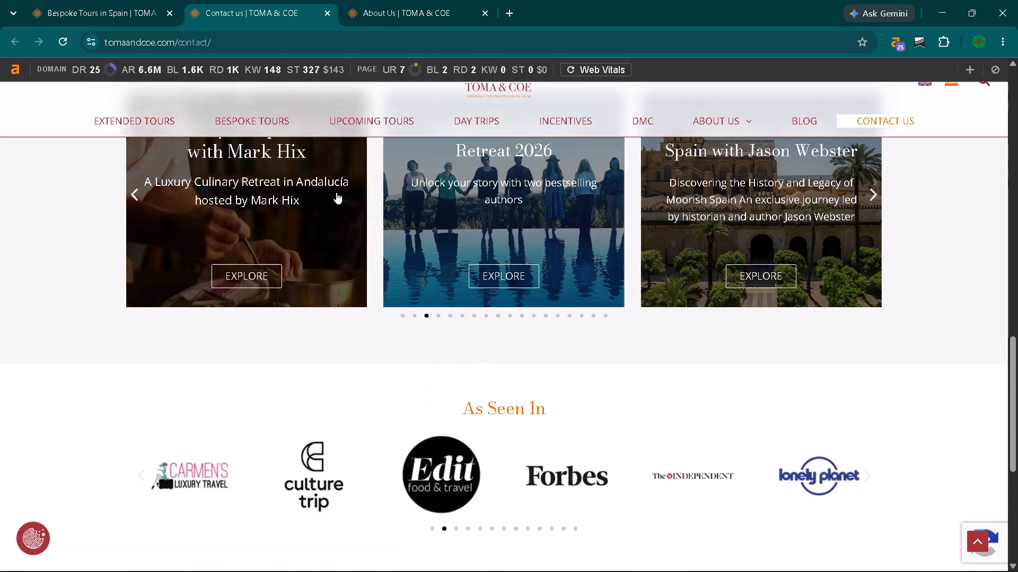
{"action": "scroll", "coordinate": [335, 195], "scroll_direction": "up", "scroll_amount": 8}
{"action": "scroll", "coordinate": [308, 226], "scroll_direction": "down", "scroll_amount": 1}
{"action": "scroll", "coordinate": [308, 227], "scroll_direction": "up", "scroll_amount": 7}
{"action": "scroll", "coordinate": [385, 301], "scroll_direction": "down", "scroll_amount": 2}
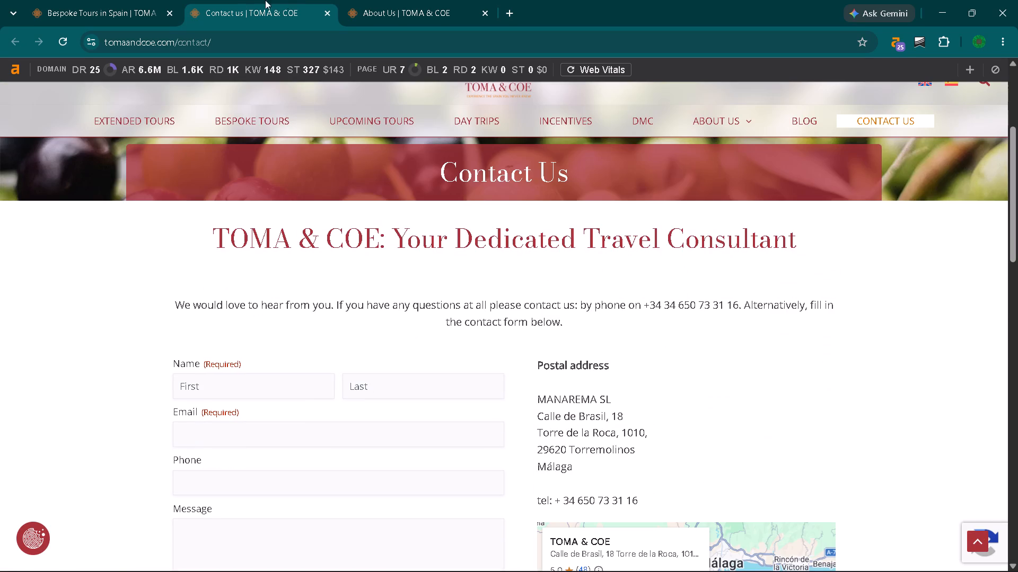
{"action": "scroll", "coordinate": [241, 158], "scroll_direction": "down", "scroll_amount": 10}
{"action": "scroll", "coordinate": [257, 300], "scroll_direction": "up", "scroll_amount": 1}
{"action": "scroll", "coordinate": [257, 303], "scroll_direction": "down", "scroll_amount": 12}
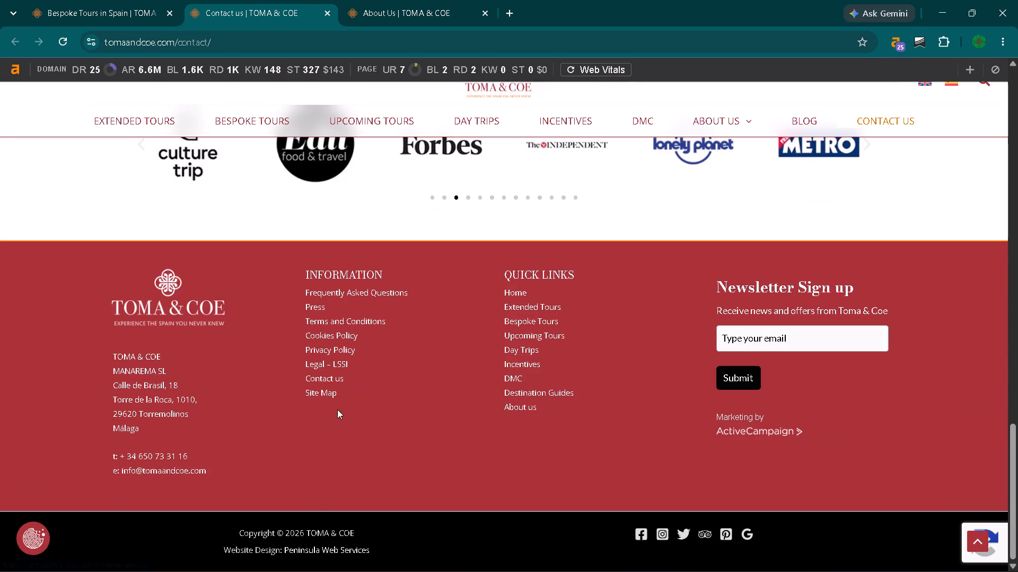
Dismiss the newsletter sign-up and privacy notice on the About Us page and examine it for contact names and details.
{"action": "key", "text": "ctrl+Tab"}
{"action": "scroll", "coordinate": [150, 308], "scroll_direction": "down", "scroll_amount": 5}
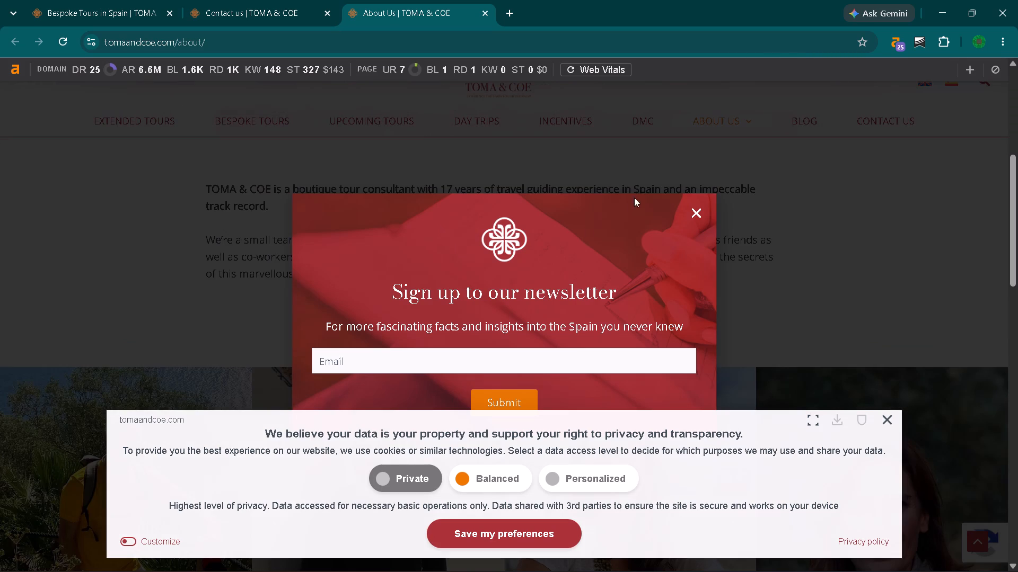
{"action": "left_click", "coordinate": [697, 215]}
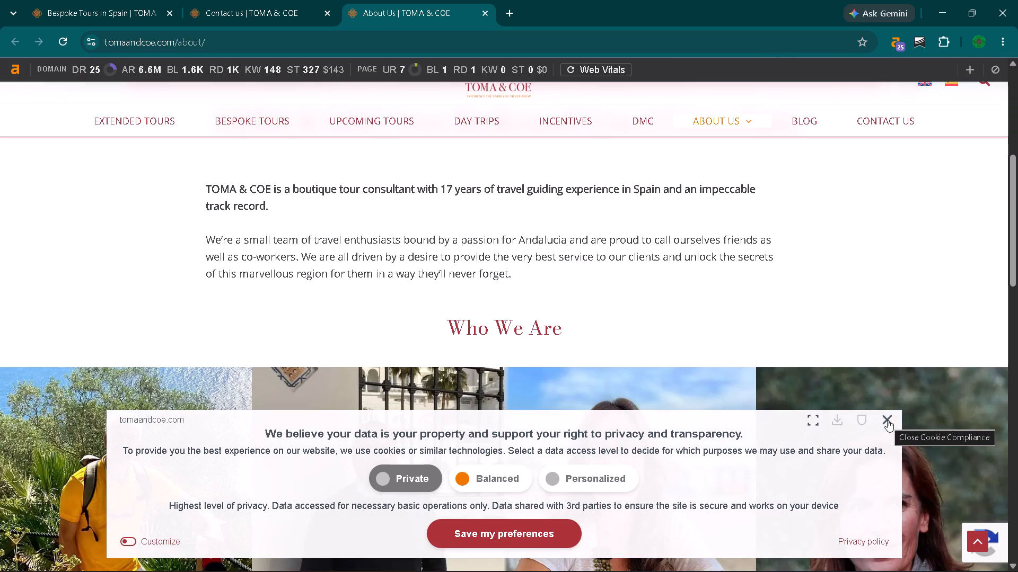
{"action": "left_click", "coordinate": [888, 419]}
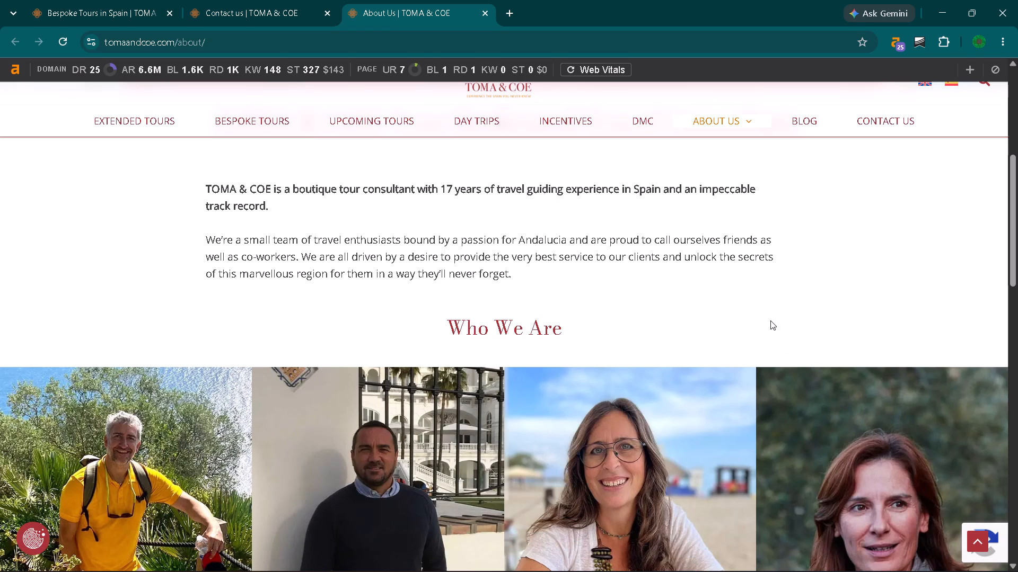
{"action": "scroll", "coordinate": [737, 365], "scroll_direction": "down", "scroll_amount": 9}
{"action": "scroll", "coordinate": [273, 264], "scroll_direction": "down", "scroll_amount": 10}
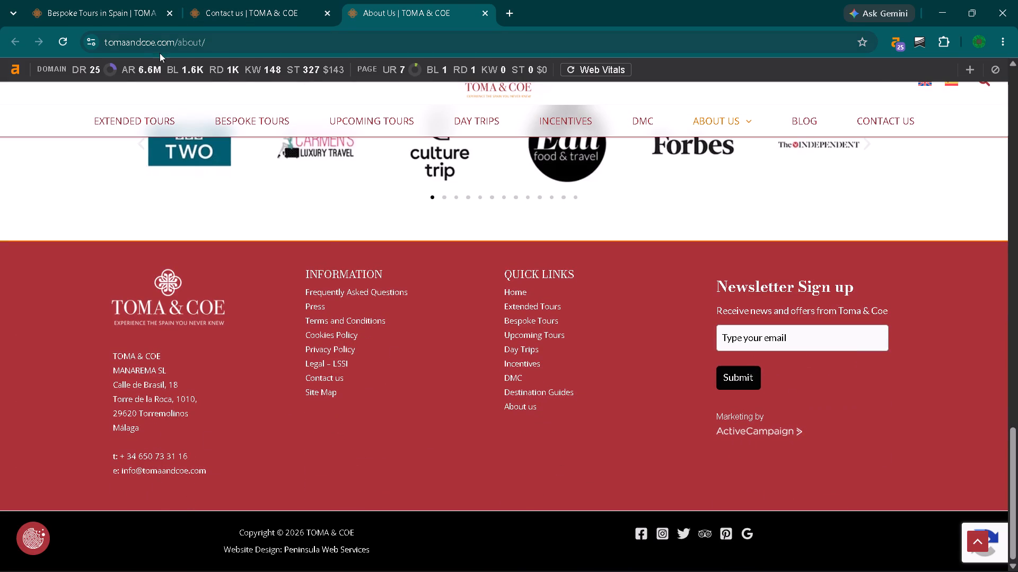
Copy the domain from the About Us page's address and enter the site's info email address in the tomaandcoe.com BuzzStream record.
{"action": "left_click", "coordinate": [131, 44]}
{"action": "left_click_drag", "start_coordinate": [131, 44], "coordinate": [204, 44]}
{"action": "key", "text": "ctrl+c"}
{"action": "key", "text": "ctrl+c"}
{"action": "key", "text": "ctrl+c"}
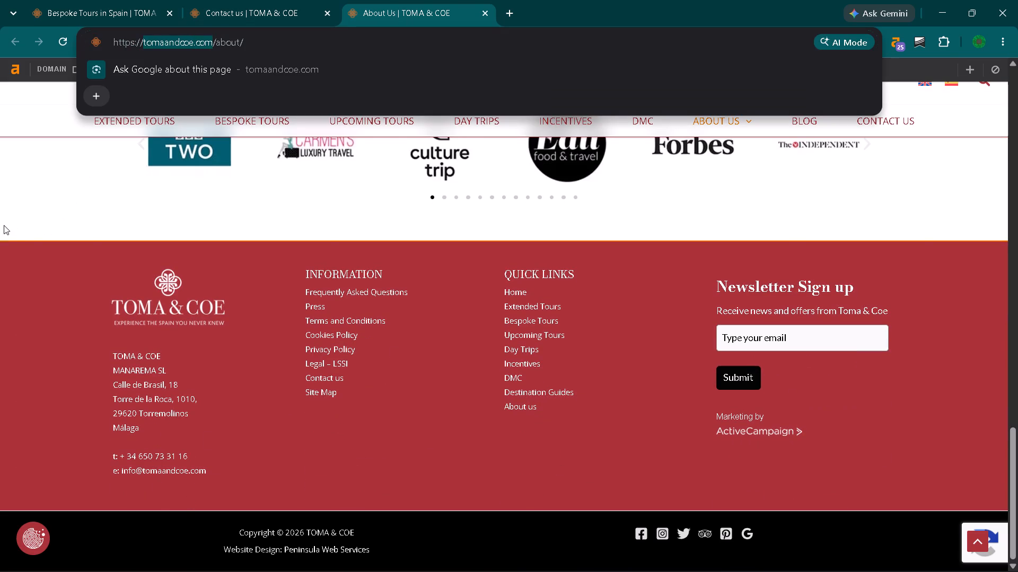
{"action": "left_click", "coordinate": [4, 225], "text": "ctrl"}
{"action": "key", "text": "alt+Tab"}
{"action": "left_click", "coordinate": [665, 178]}
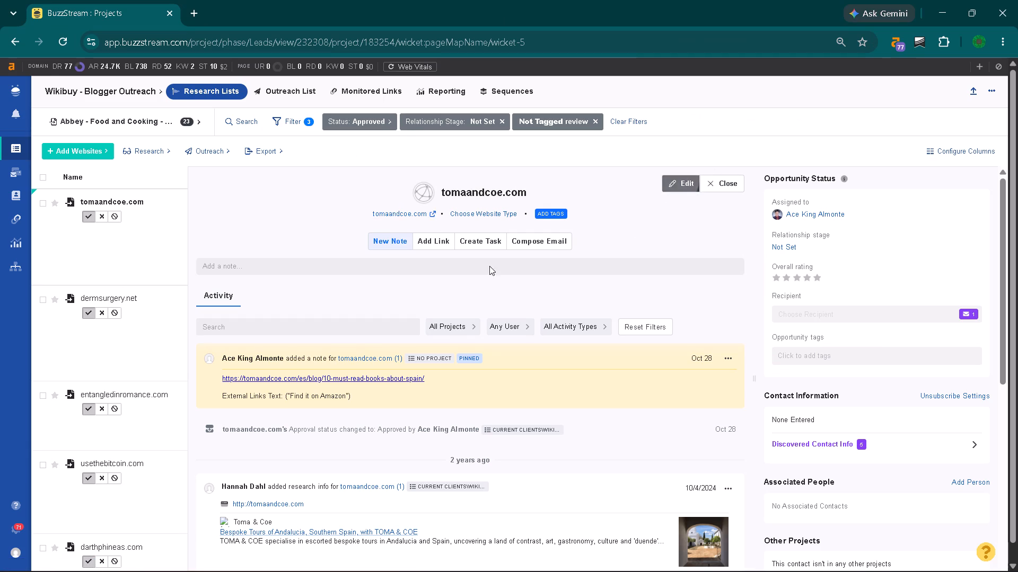
{"action": "left_click", "coordinate": [432, 284]}
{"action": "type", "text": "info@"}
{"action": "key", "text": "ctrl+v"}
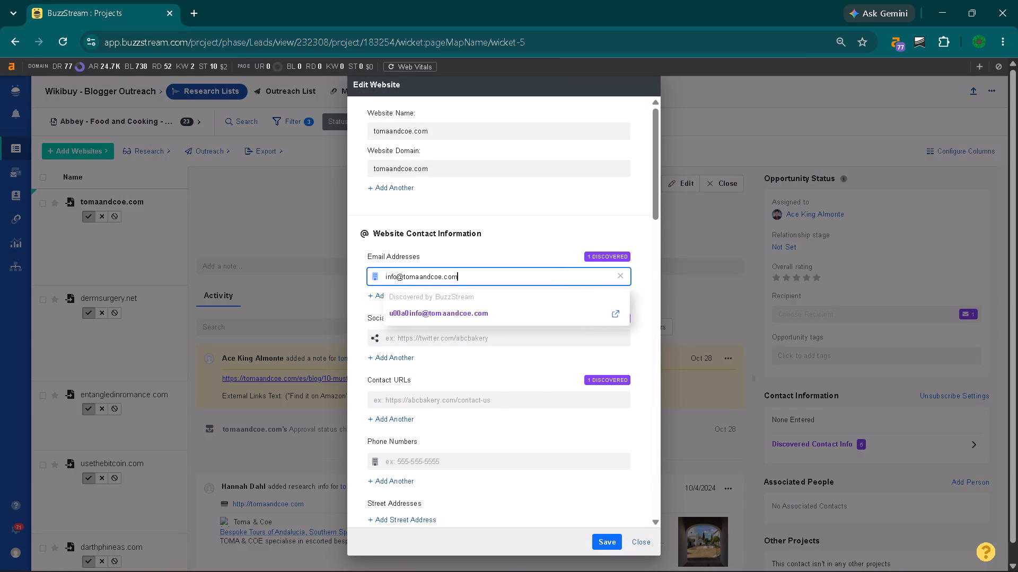
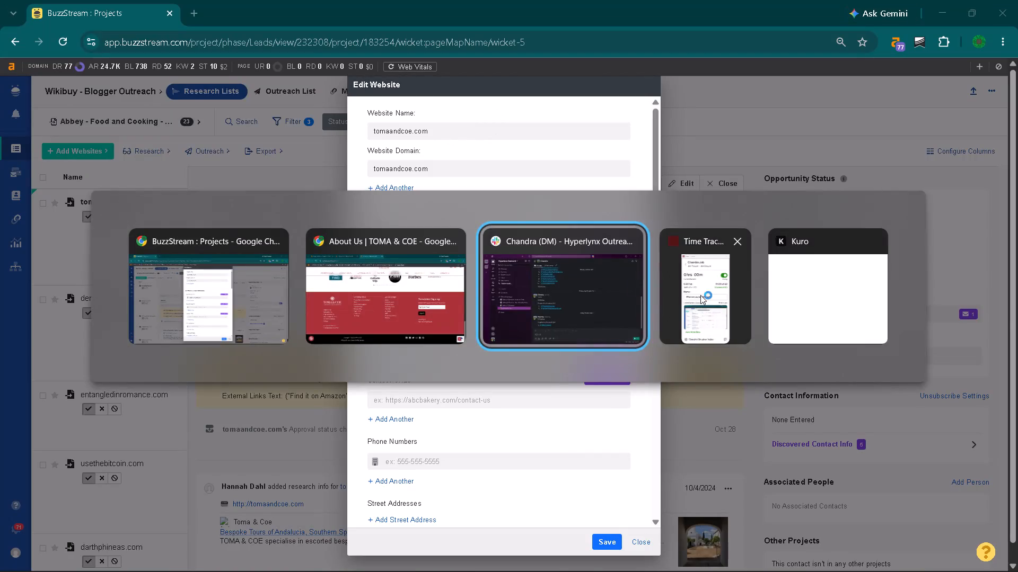
Copy the site name TOMA & COE from the copyright line in the About Us page's footer and close the site's tabs.
{"action": "key", "text": "alt+Tab"}
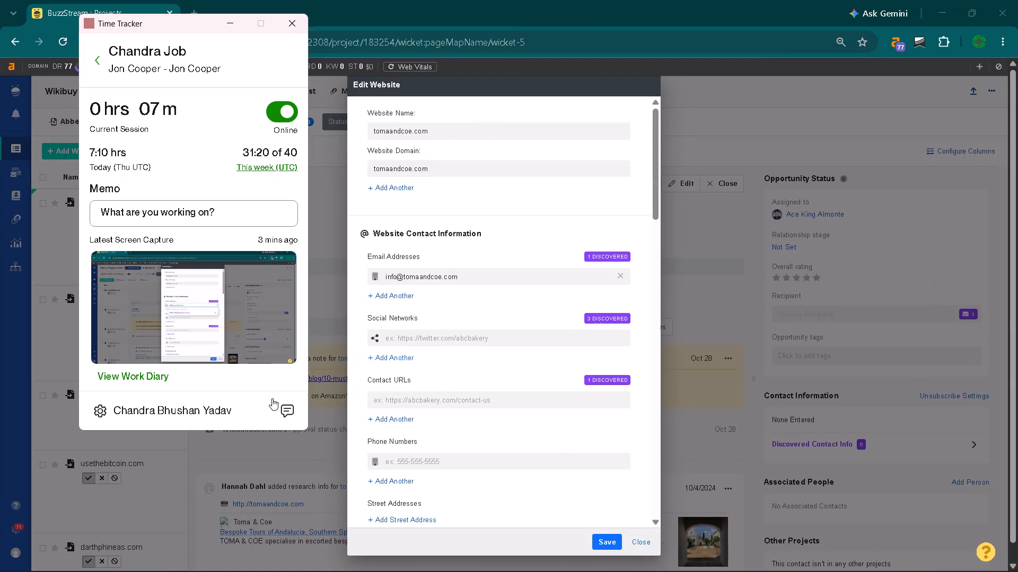
{"action": "key", "text": "alt+Tab"}
{"action": "key", "text": "alt+Tab"}
{"action": "key", "text": "alt+Tab"}
{"action": "key", "text": "alt+Tab"}
{"action": "key", "text": "alt+Tab"}
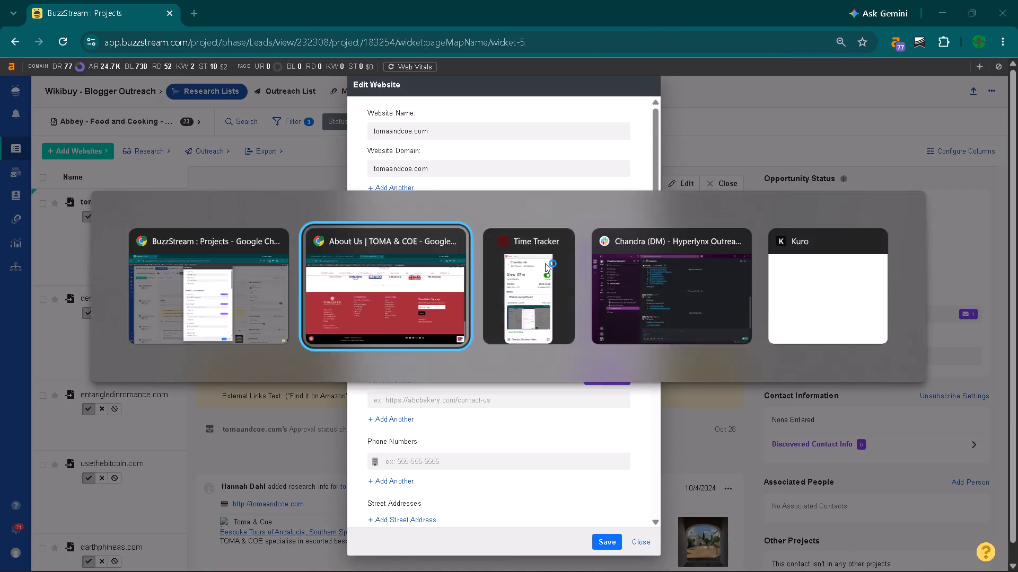
{"action": "key", "text": "alt+Tab"}
{"action": "key", "text": "alt+Tab"}
{"action": "scroll", "coordinate": [218, 411], "scroll_direction": "up", "scroll_amount": 1}
{"action": "scroll", "coordinate": [203, 427], "scroll_direction": "down", "scroll_amount": 4}
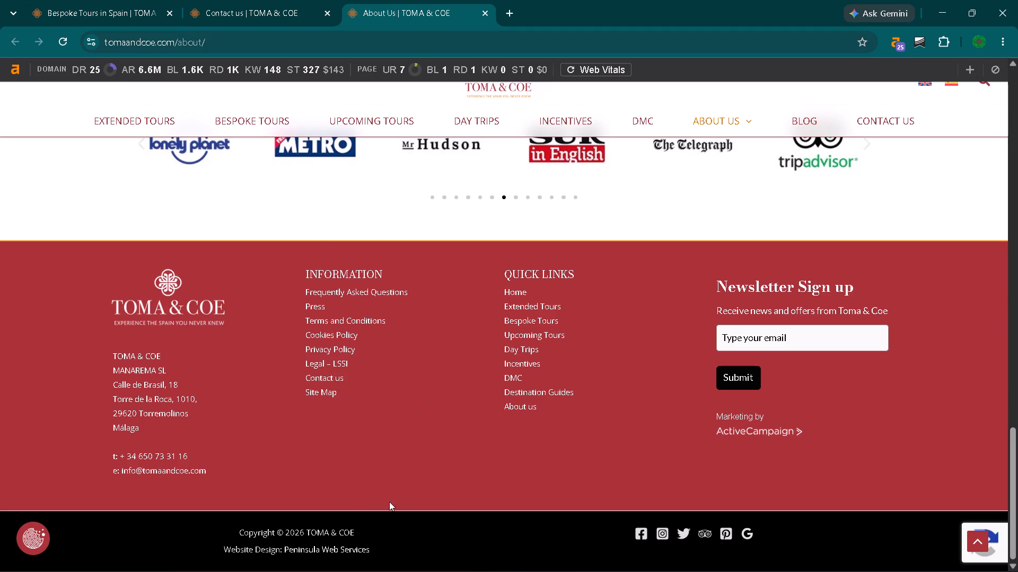
{"action": "left_click", "coordinate": [321, 535]}
{"action": "left_click_drag", "start_coordinate": [321, 535], "coordinate": [351, 534]}
{"action": "key", "text": "ctrl+c"}
{"action": "key", "text": "ctrl+c"}
{"action": "left_click", "coordinate": [450, 505]}
{"action": "key", "text": "ctrl+w"}
{"action": "key", "text": "ctrl+w"}
{"action": "key", "text": "ctrl+w"}
Set the website name to TOMA & COE in the tomaandcoe.com BuzzStream record and save the record.
{"action": "triple_click", "coordinate": [487, 135]}
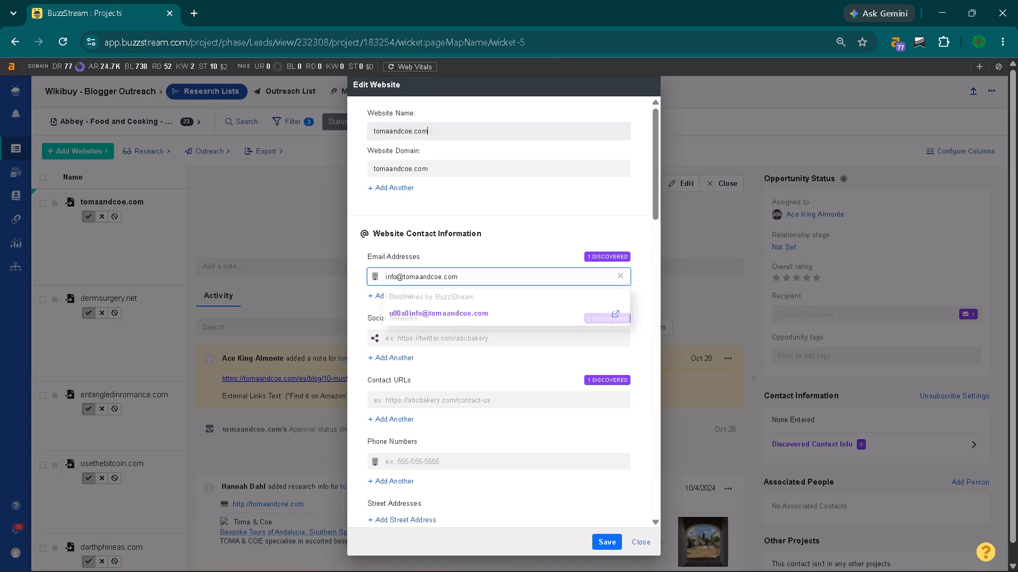
{"action": "key", "text": "ctrl+v"}
{"action": "left_click", "coordinate": [602, 543]}
{"action": "key", "text": "alt+Tab"}
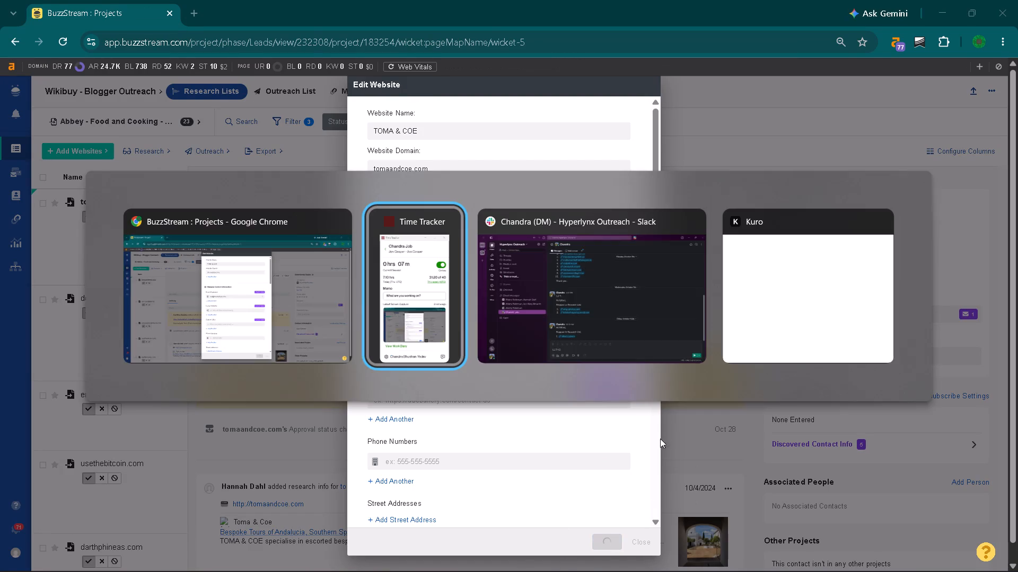
{"action": "key", "text": "alt+Tab"}
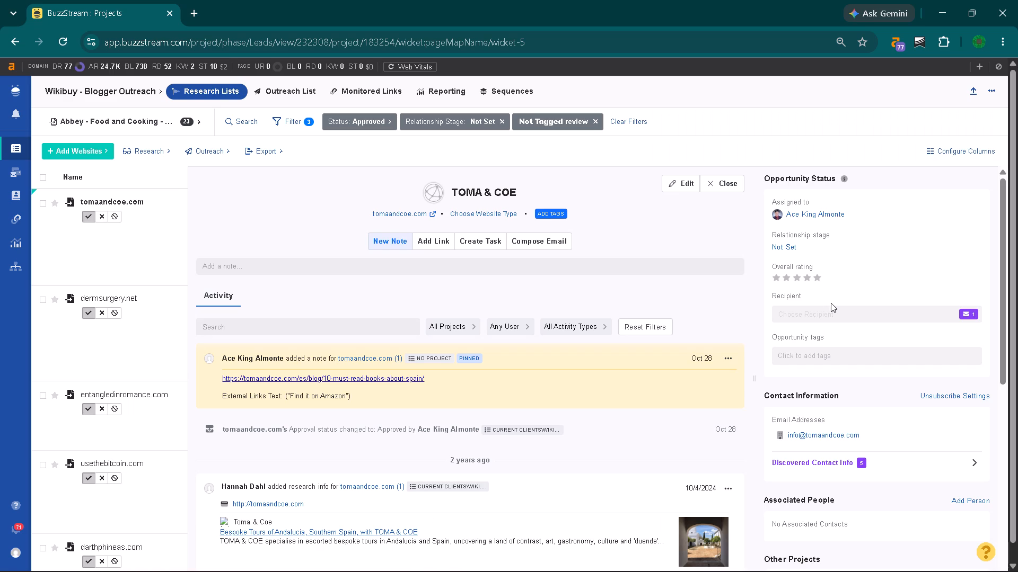
Choose the site's info email as the TOMA & COE recipient, set the relationship stage to Prepped for Outreach and close the record.
{"action": "left_click", "coordinate": [828, 310]}
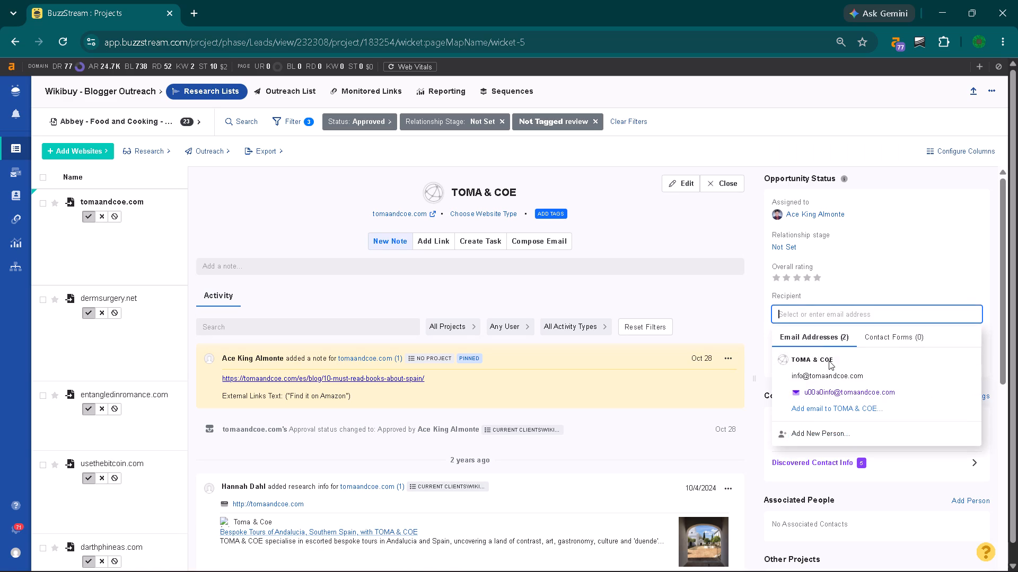
{"action": "left_click", "coordinate": [839, 376]}
{"action": "left_click", "coordinate": [775, 249]}
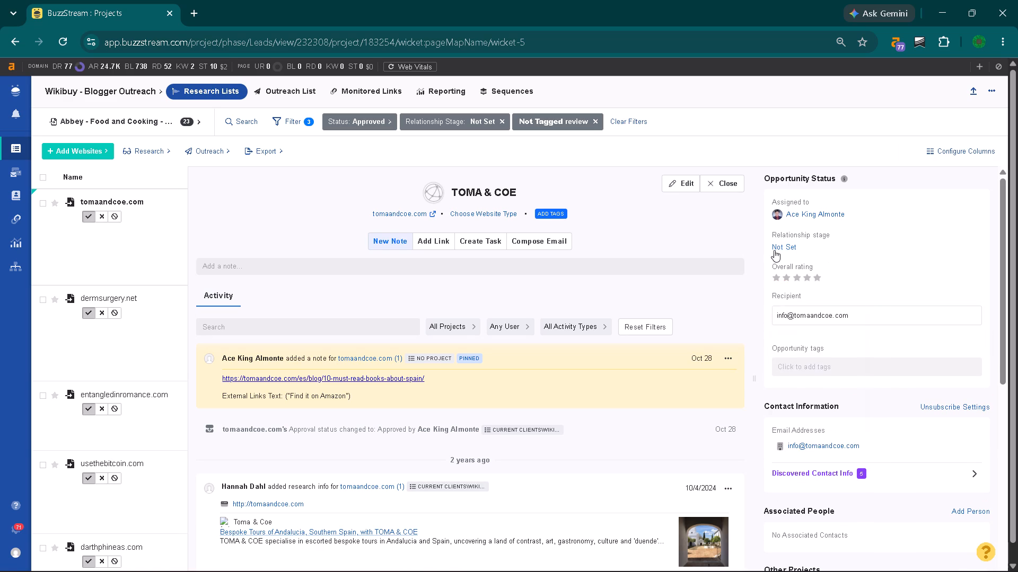
{"action": "left_click", "coordinate": [794, 321]}
{"action": "left_click", "coordinate": [716, 182]}
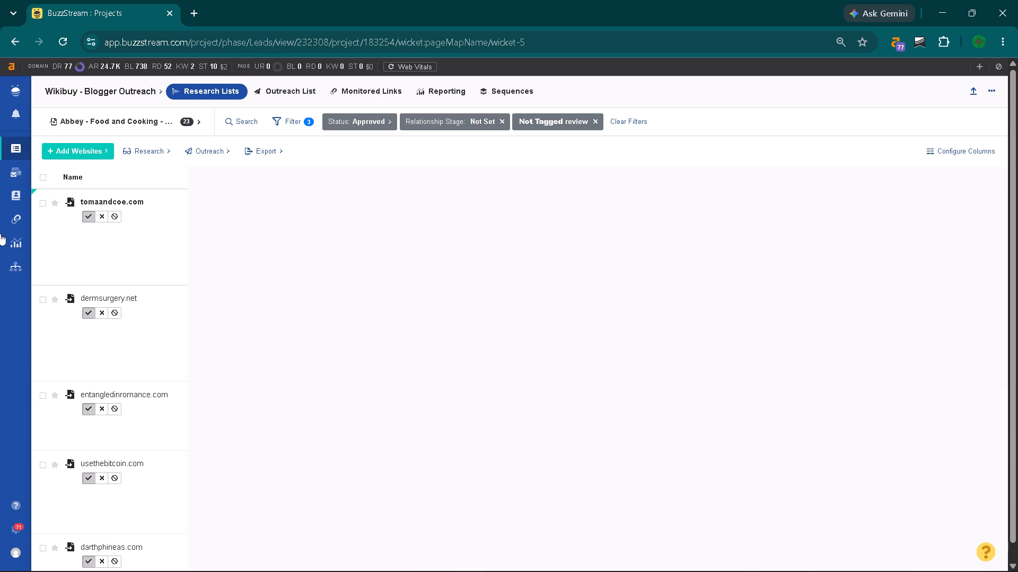
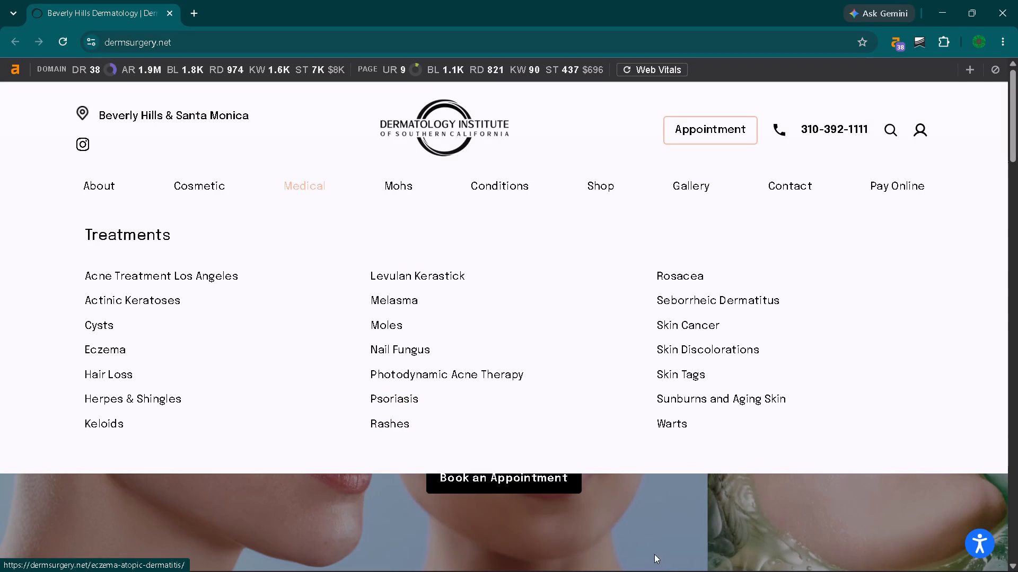
Open the Contact page of the dermsurgery.net website.
{"action": "left_click", "coordinate": [800, 186], "text": "ctrl"}
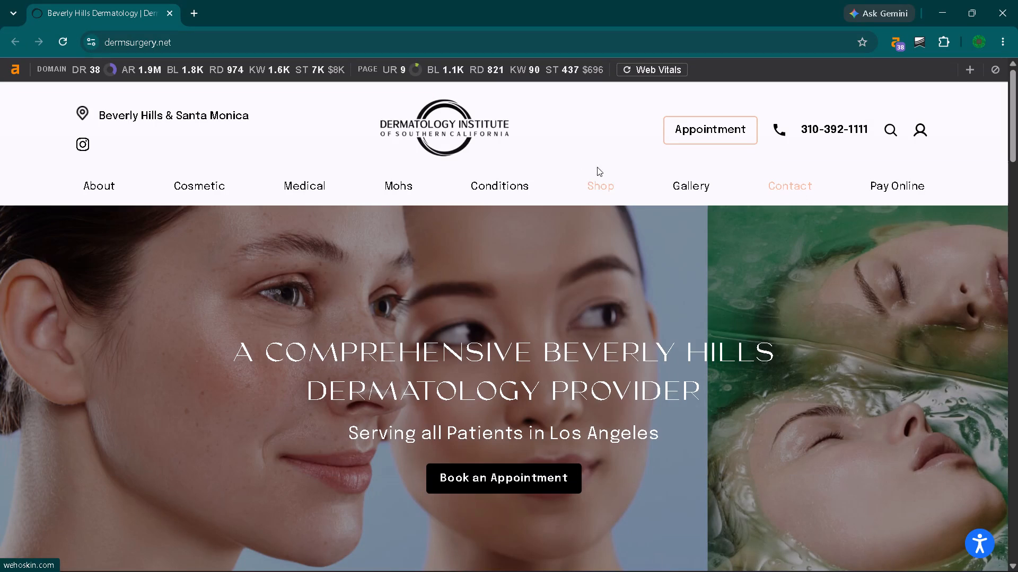
{"action": "triple_click", "coordinate": [786, 184]}
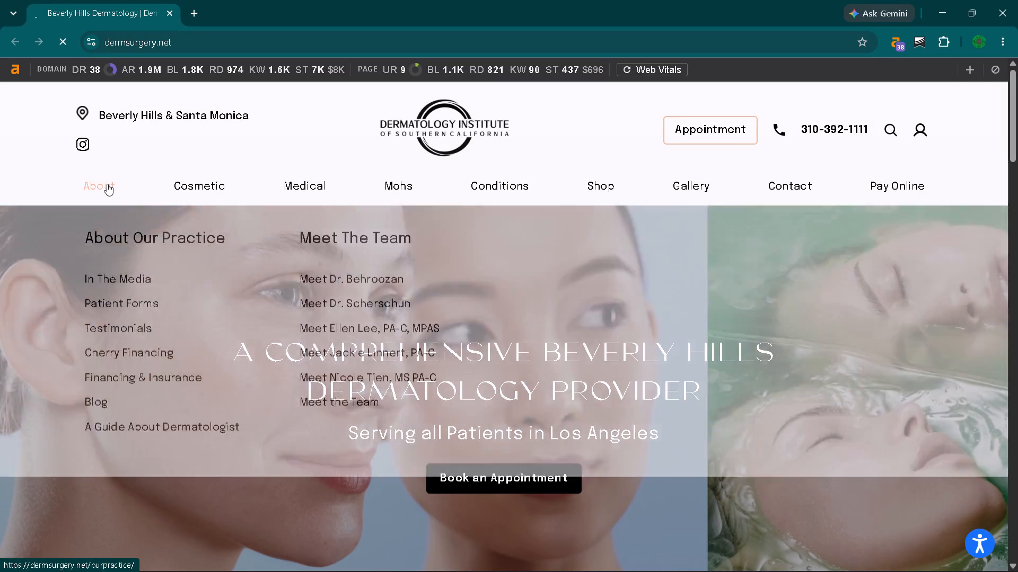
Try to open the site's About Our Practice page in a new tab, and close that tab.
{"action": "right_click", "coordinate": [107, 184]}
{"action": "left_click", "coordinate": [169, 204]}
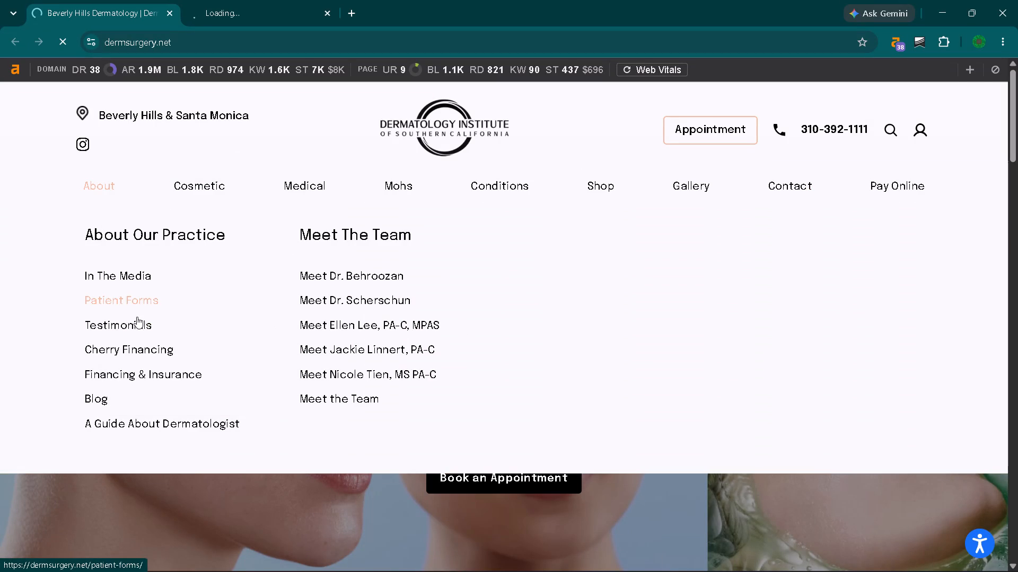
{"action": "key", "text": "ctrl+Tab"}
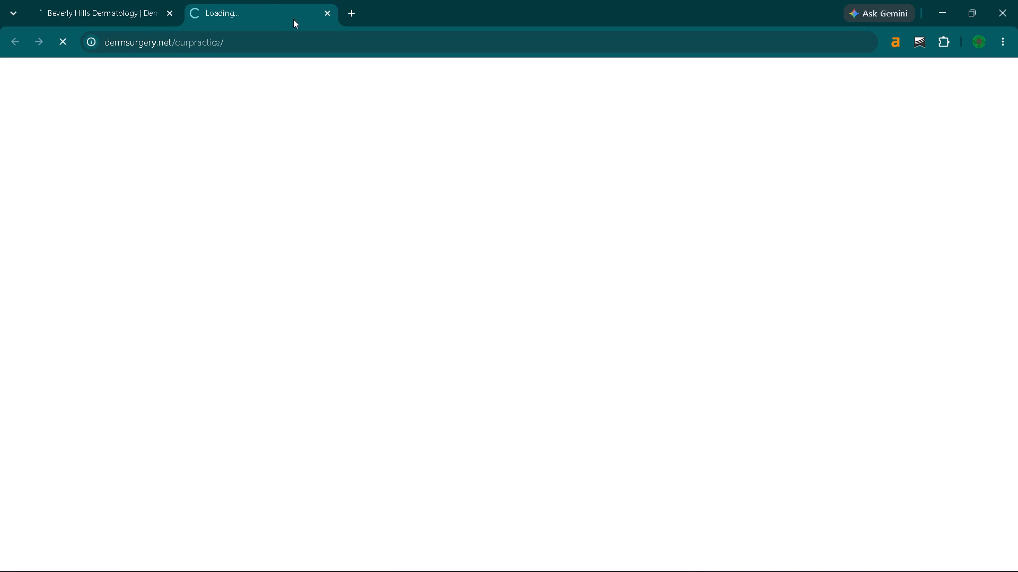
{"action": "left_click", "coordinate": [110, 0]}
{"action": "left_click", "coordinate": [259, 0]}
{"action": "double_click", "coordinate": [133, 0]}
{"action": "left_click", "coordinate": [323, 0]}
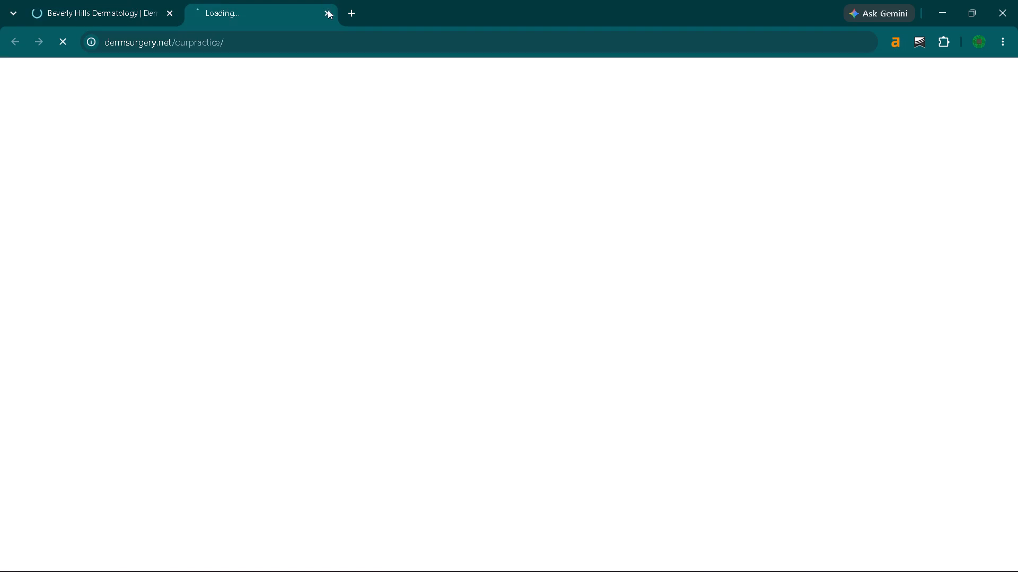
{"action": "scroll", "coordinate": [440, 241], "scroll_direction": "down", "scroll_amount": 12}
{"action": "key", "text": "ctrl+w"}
Look through the Dermatology Institute of Southern California homepage down to the footer for contact details.
{"action": "scroll", "coordinate": [363, 110], "scroll_direction": "down", "scroll_amount": 10}
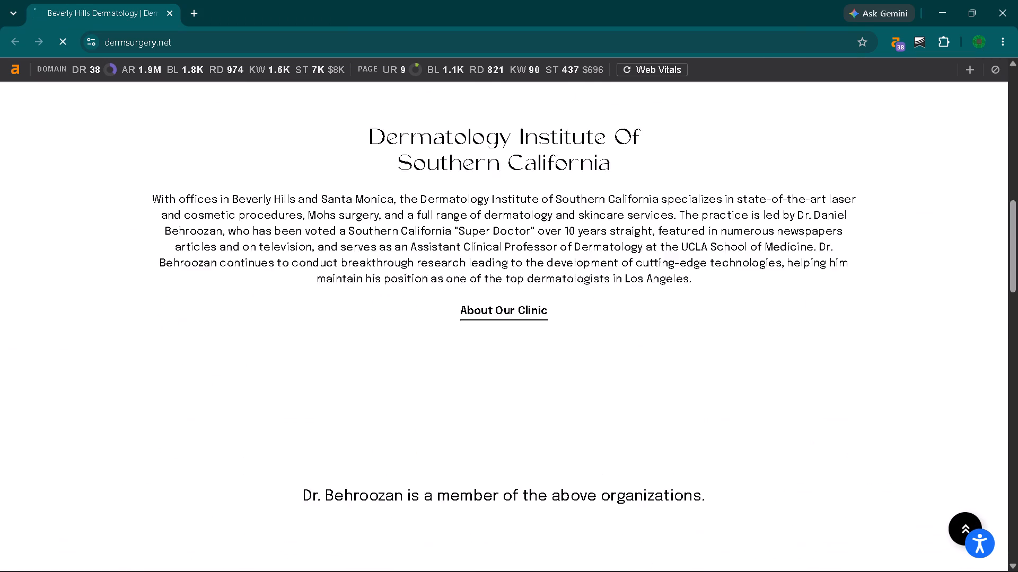
{"action": "scroll", "coordinate": [680, 219], "scroll_direction": "down", "scroll_amount": 7}
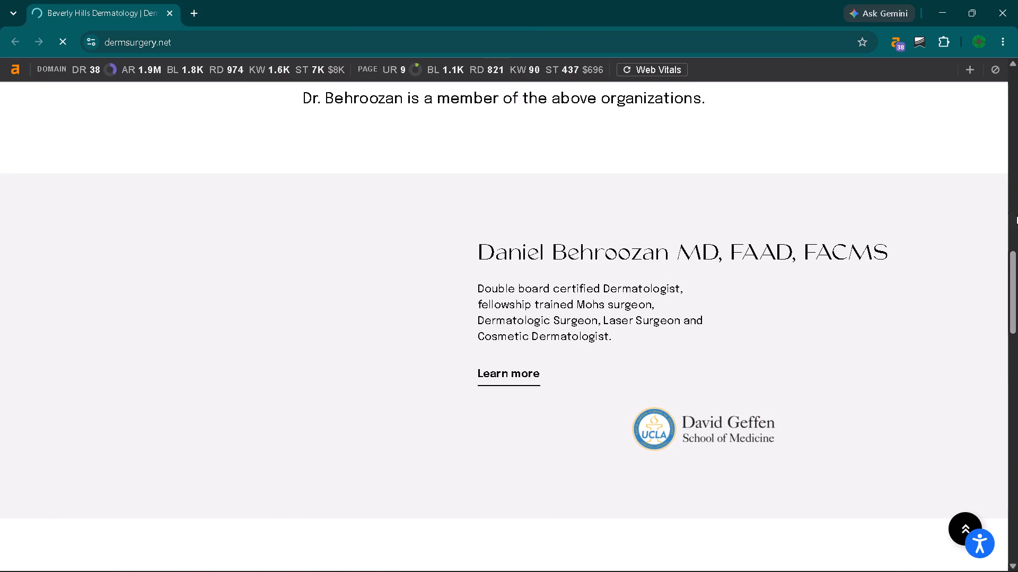
{"action": "left_click_drag", "start_coordinate": [1017, 289], "coordinate": [1017, 571]}
{"action": "scroll", "coordinate": [907, 454], "scroll_direction": "down", "scroll_amount": 12}
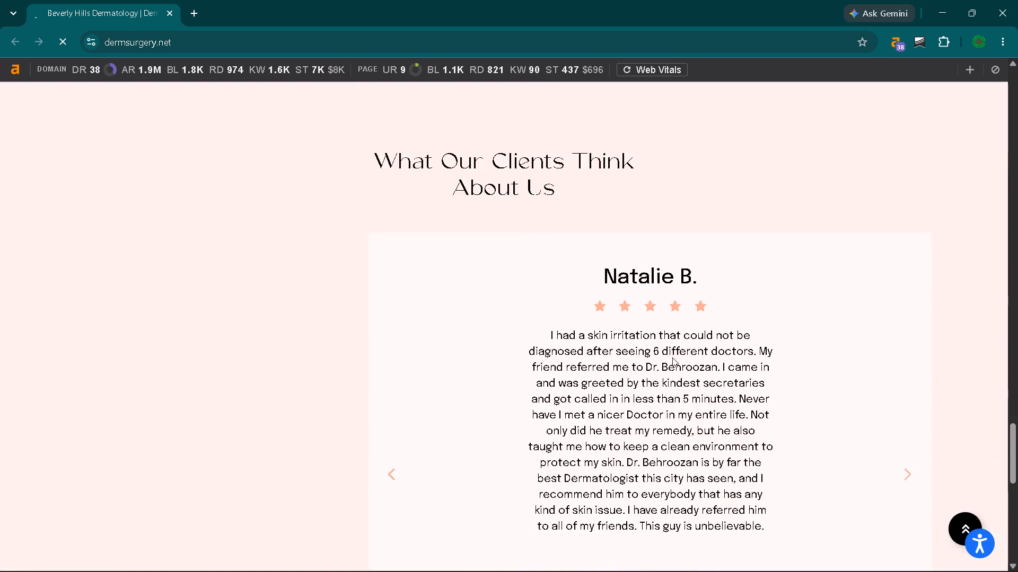
{"action": "scroll", "coordinate": [672, 358], "scroll_direction": "down", "scroll_amount": 8}
{"action": "scroll", "coordinate": [479, 385], "scroll_direction": "down", "scroll_amount": 2}
{"action": "right_click", "coordinate": [515, 309]}
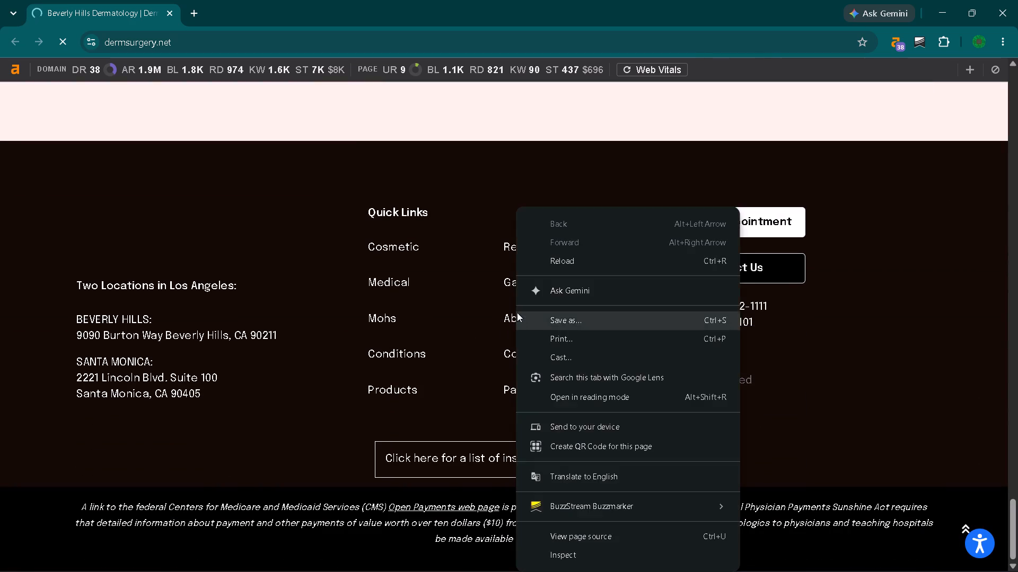
{"action": "left_click", "coordinate": [314, 349]}
From the Contact page's footer, open the About page in a new tab, follow the Contact link and return to the Contact tab.
{"action": "left_click_drag", "start_coordinate": [1017, 128], "coordinate": [1017, 571]}
{"action": "scroll", "coordinate": [514, 422], "scroll_direction": "down", "scroll_amount": 3}
{"action": "right_click", "coordinate": [523, 405]}
{"action": "left_click", "coordinate": [573, 209]}
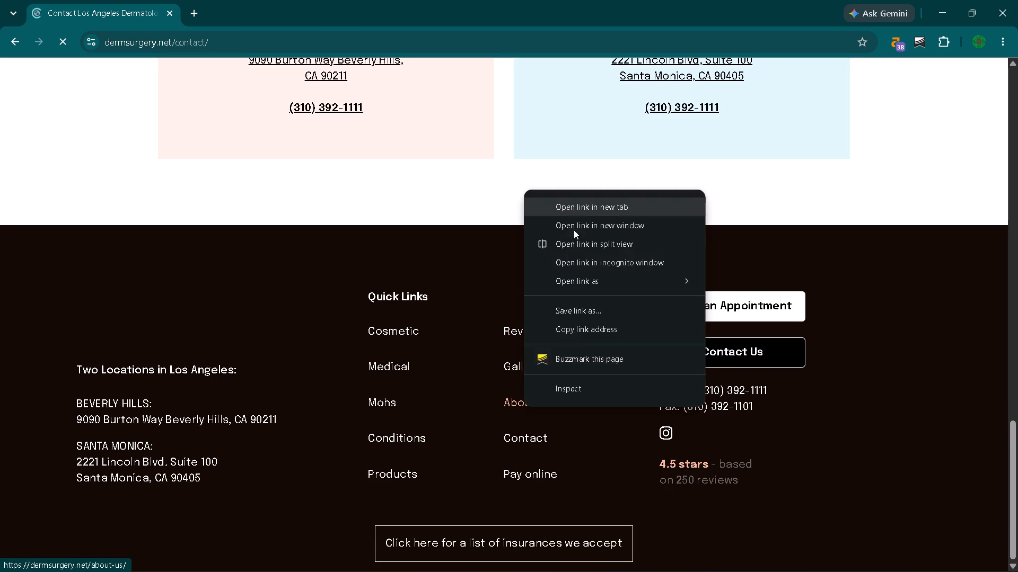
{"action": "left_click", "coordinate": [525, 427]}
{"action": "triple_click", "coordinate": [527, 441]}
{"action": "left_click", "coordinate": [211, 0]}
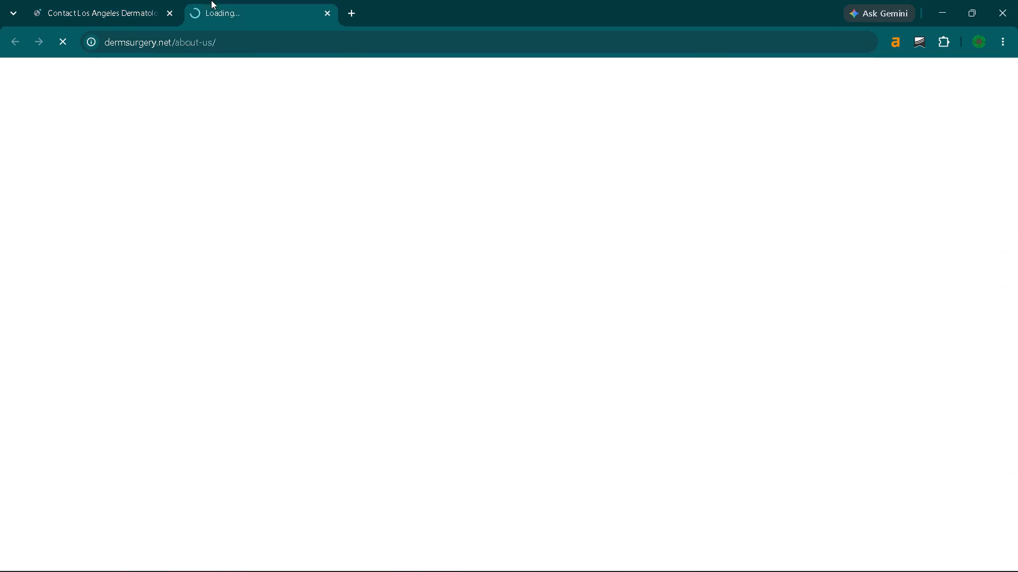
{"action": "left_click", "coordinate": [109, 0]}
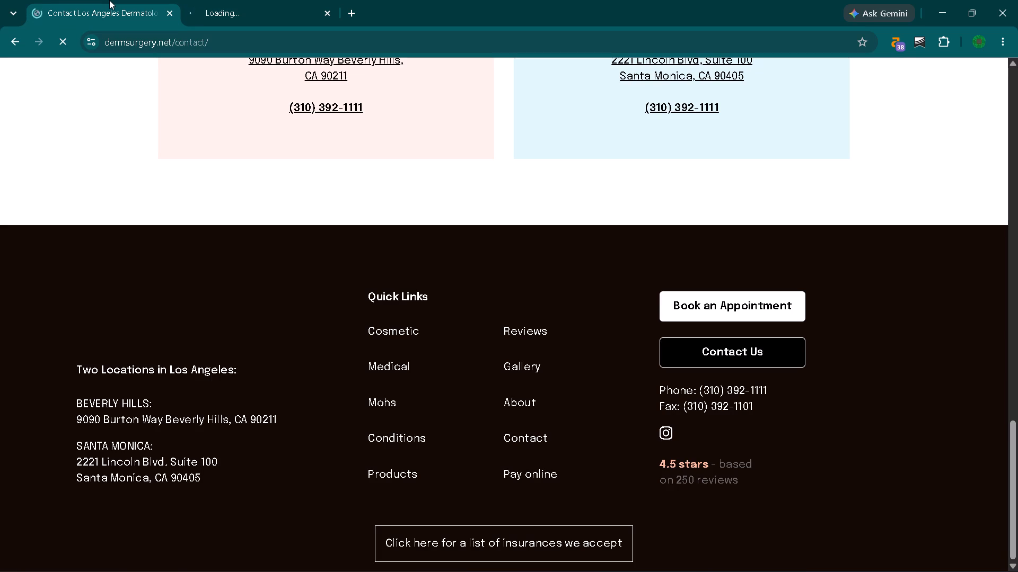
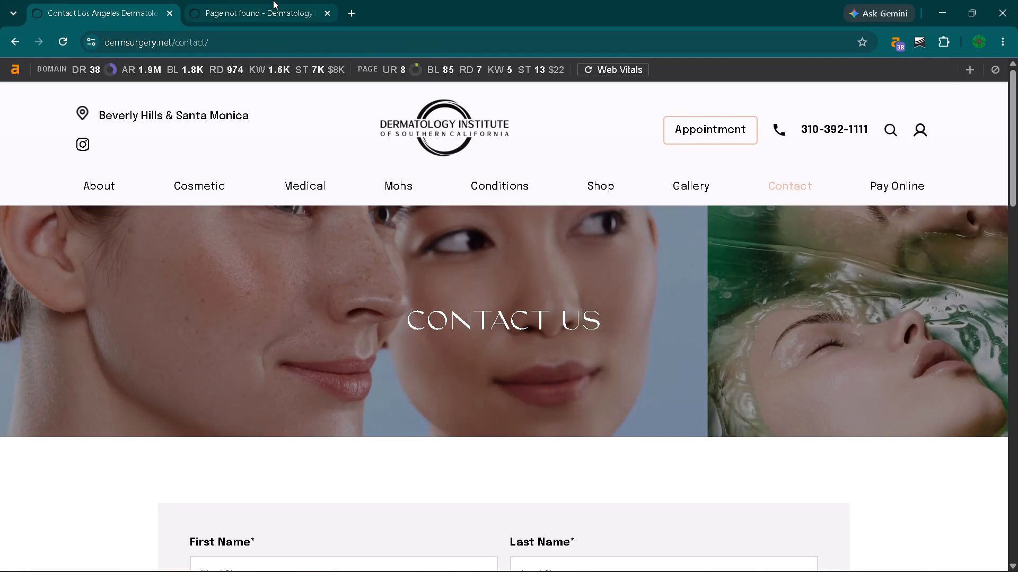
Look through the Contact page from the appointment form down to the footer for an email address.
{"action": "left_click", "coordinate": [273, 0]}
{"action": "left_click", "coordinate": [141, 0]}
{"action": "scroll", "coordinate": [375, 282], "scroll_direction": "down", "scroll_amount": 4}
{"action": "scroll", "coordinate": [371, 361], "scroll_direction": "down", "scroll_amount": 1}
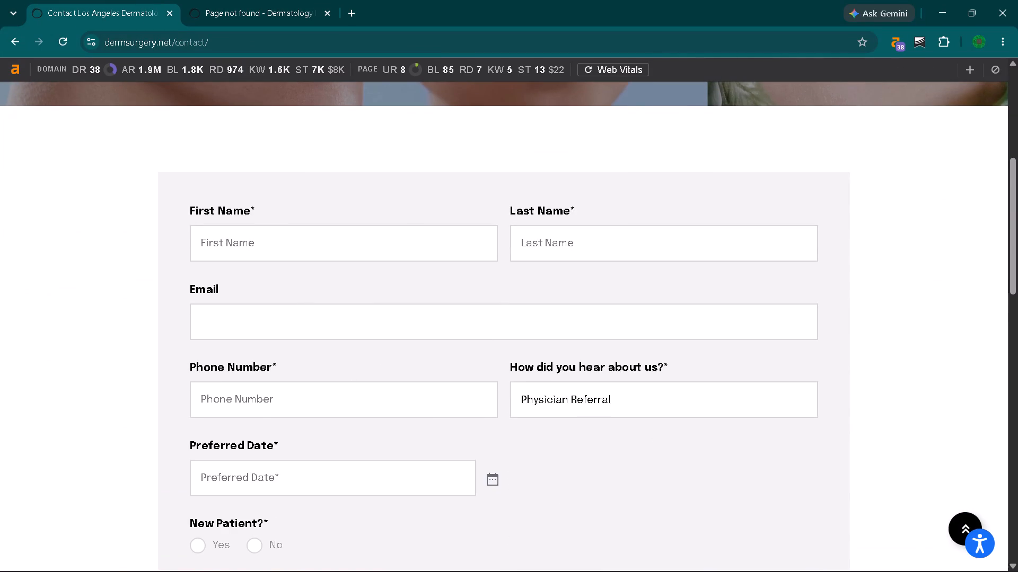
{"action": "scroll", "coordinate": [314, 379], "scroll_direction": "down", "scroll_amount": 5}
{"action": "scroll", "coordinate": [434, 333], "scroll_direction": "down", "scroll_amount": 9}
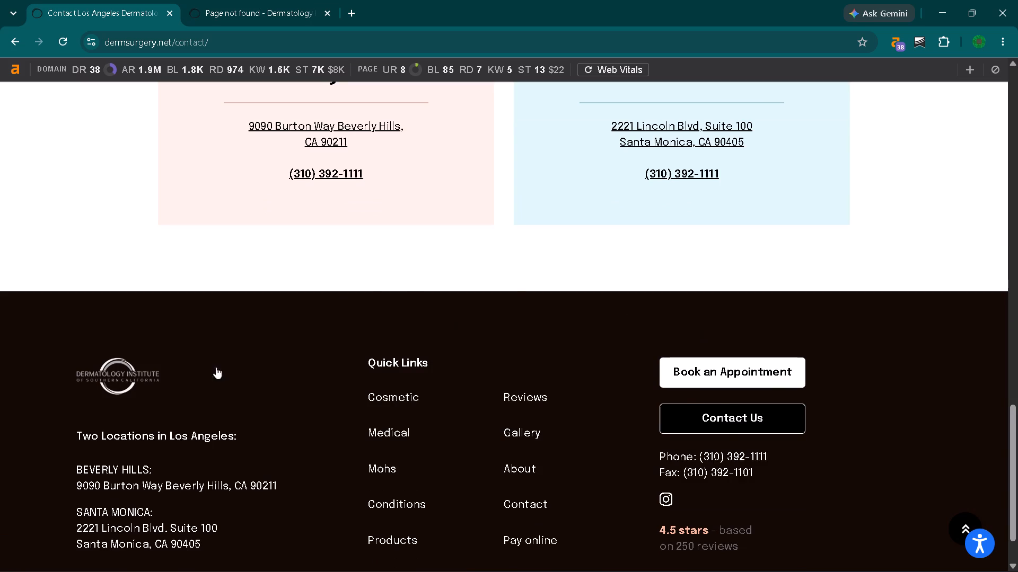
{"action": "scroll", "coordinate": [524, 426], "scroll_direction": "down", "scroll_amount": 4}
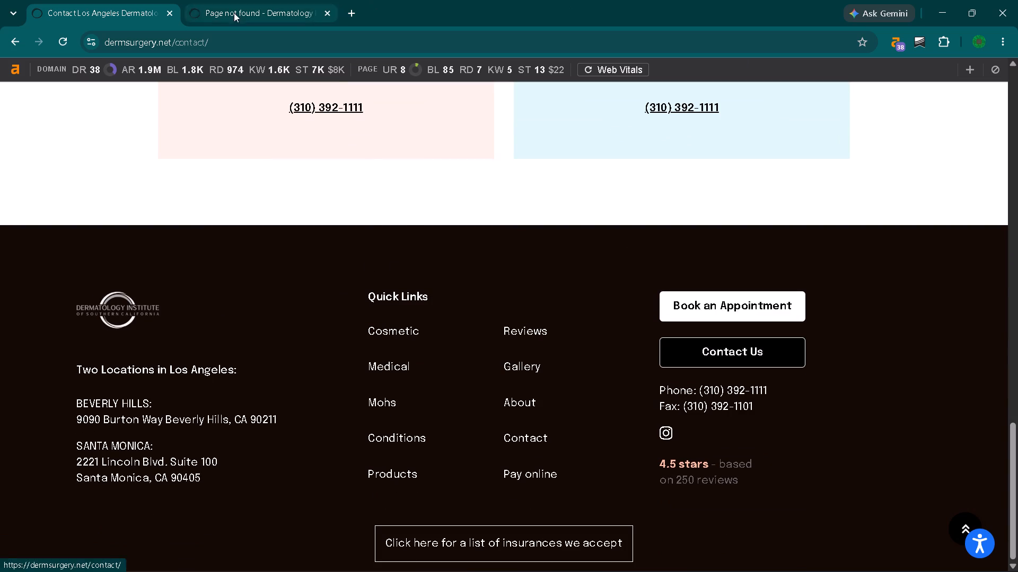
Examine the whole dermsurgery.net About page in the second tab, including its footer, for contact details.
{"action": "left_click", "coordinate": [276, 0]}
{"action": "scroll", "coordinate": [257, 294], "scroll_direction": "down", "scroll_amount": 1}
{"action": "scroll", "coordinate": [29, 240], "scroll_direction": "up", "scroll_amount": 2}
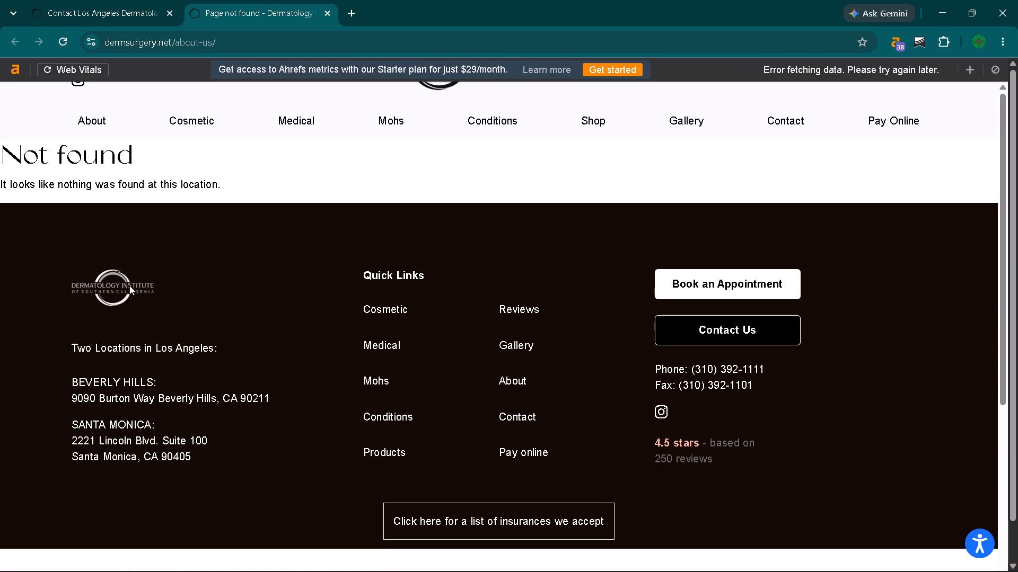
{"action": "left_click", "coordinate": [21, 217]}
{"action": "left_click_drag", "start_coordinate": [21, 217], "coordinate": [661, 571]}
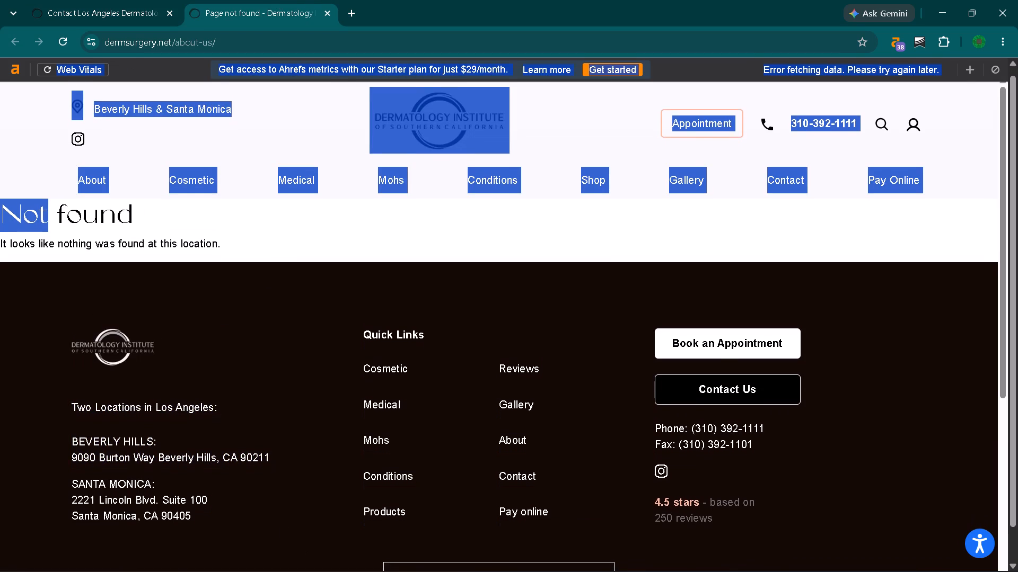
{"action": "left_click_drag", "start_coordinate": [661, 571], "coordinate": [773, 526]}
{"action": "scroll", "coordinate": [356, 406], "scroll_direction": "down", "scroll_amount": 5}
{"action": "scroll", "coordinate": [312, 378], "scroll_direction": "down", "scroll_amount": 3}
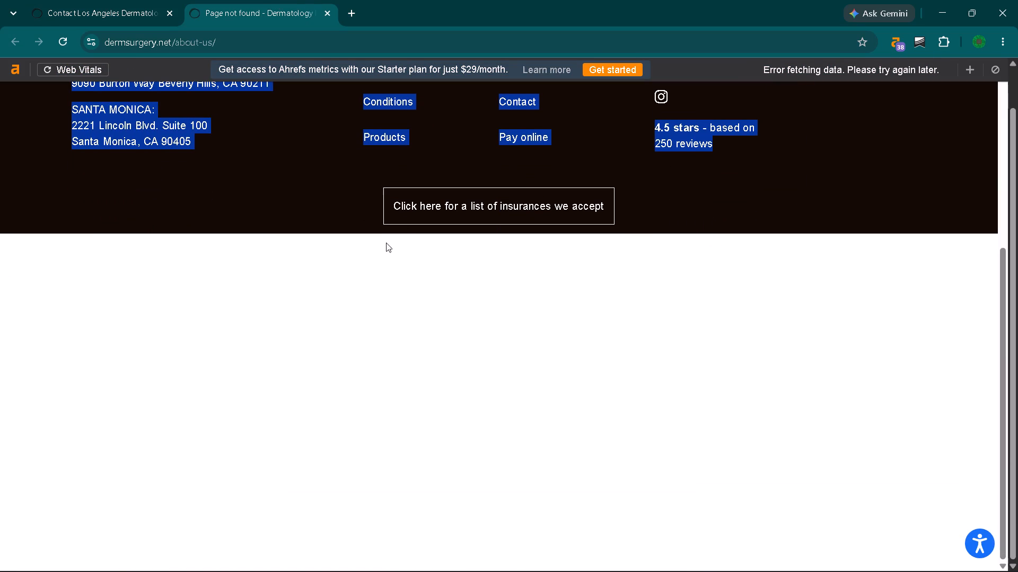
{"action": "scroll", "coordinate": [879, 392], "scroll_direction": "down", "scroll_amount": 4}
{"action": "left_click_drag", "start_coordinate": [1002, 450], "coordinate": [1004, 475]}
{"action": "left_click_drag", "start_coordinate": [1017, 446], "coordinate": [1017, 487]}
{"action": "scroll", "coordinate": [767, 344], "scroll_direction": "up", "scroll_amount": 2}
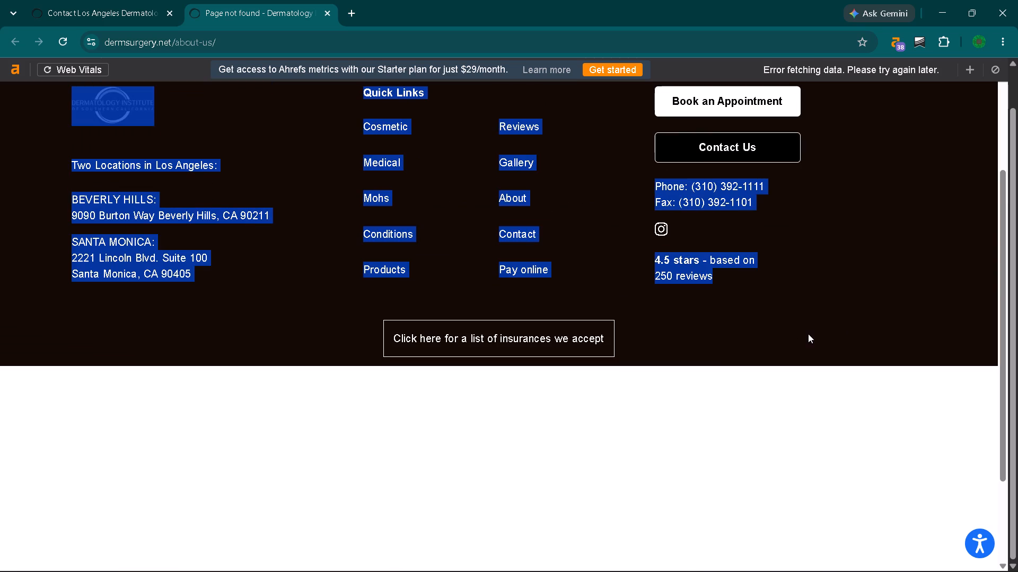
{"action": "left_click", "coordinate": [808, 334]}
{"action": "left_click", "coordinate": [56, 0]}
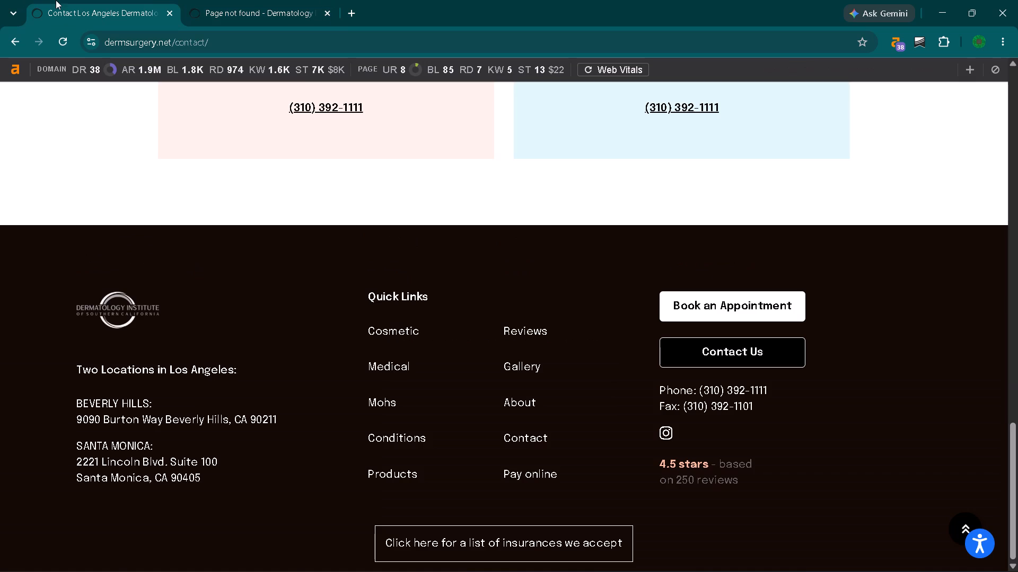
{"action": "left_click", "coordinate": [264, 0]}
{"action": "scroll", "coordinate": [357, 328], "scroll_direction": "up", "scroll_amount": 5}
{"action": "scroll", "coordinate": [5, 356], "scroll_direction": "up", "scroll_amount": 8}
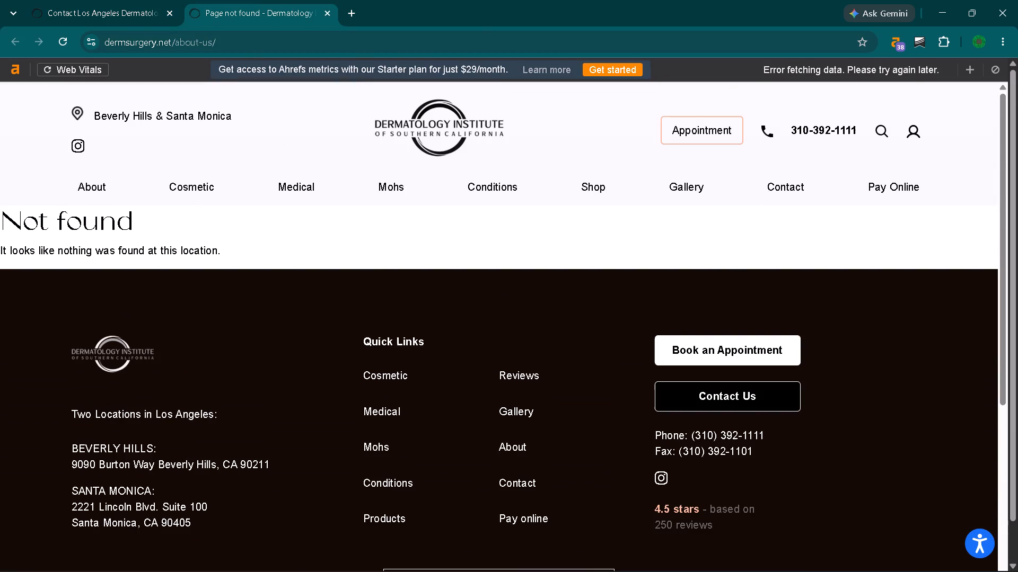
{"action": "left_click", "coordinate": [23, 217]}
{"action": "left_click_drag", "start_coordinate": [23, 217], "coordinate": [705, 561]}
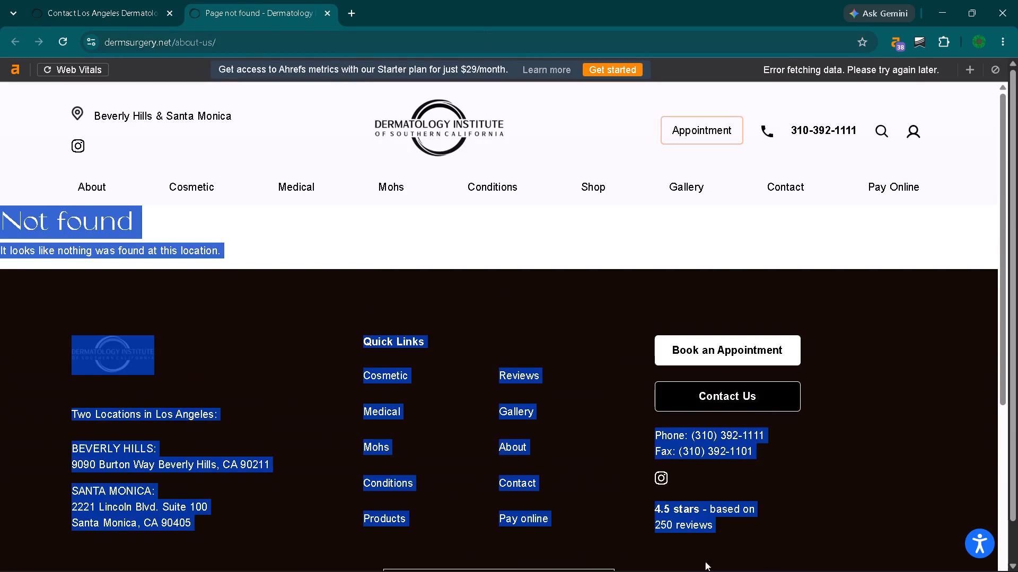
{"action": "left_click_drag", "start_coordinate": [705, 561], "coordinate": [782, 571]}
{"action": "scroll", "coordinate": [681, 544], "scroll_direction": "down", "scroll_amount": 5}
{"action": "left_click", "coordinate": [746, 523]}
{"action": "left_click_drag", "start_coordinate": [746, 523], "coordinate": [0, 262]}
{"action": "left_click", "coordinate": [0, 255]}
Return to the Contact page and examine it from the Contact Us banner through the form to the office locations.
{"action": "left_click", "coordinate": [75, 0]}
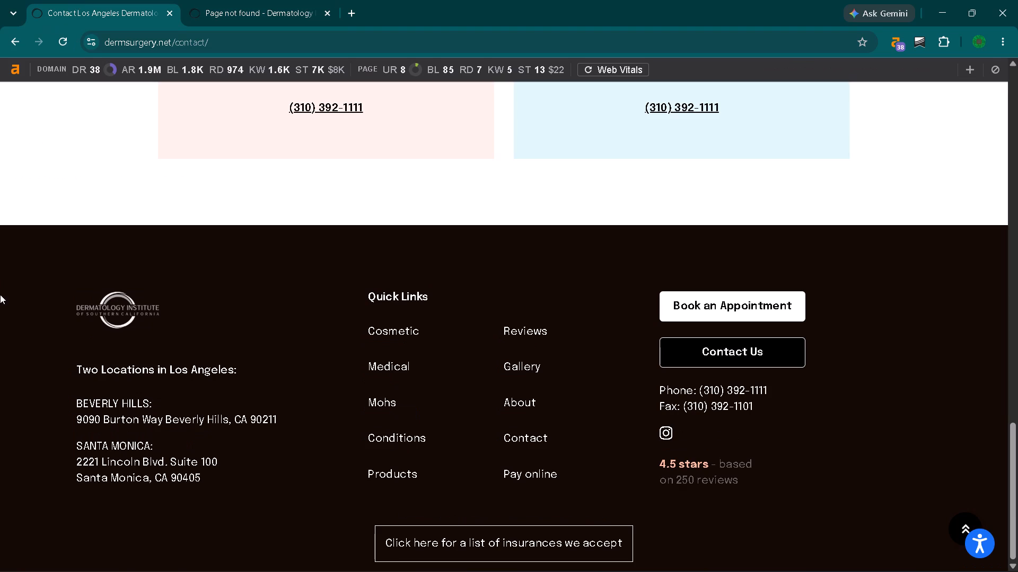
{"action": "scroll", "coordinate": [229, 280], "scroll_direction": "up", "scroll_amount": 7}
{"action": "scroll", "coordinate": [396, 280], "scroll_direction": "up", "scroll_amount": 6}
{"action": "scroll", "coordinate": [81, 235], "scroll_direction": "up", "scroll_amount": 3}
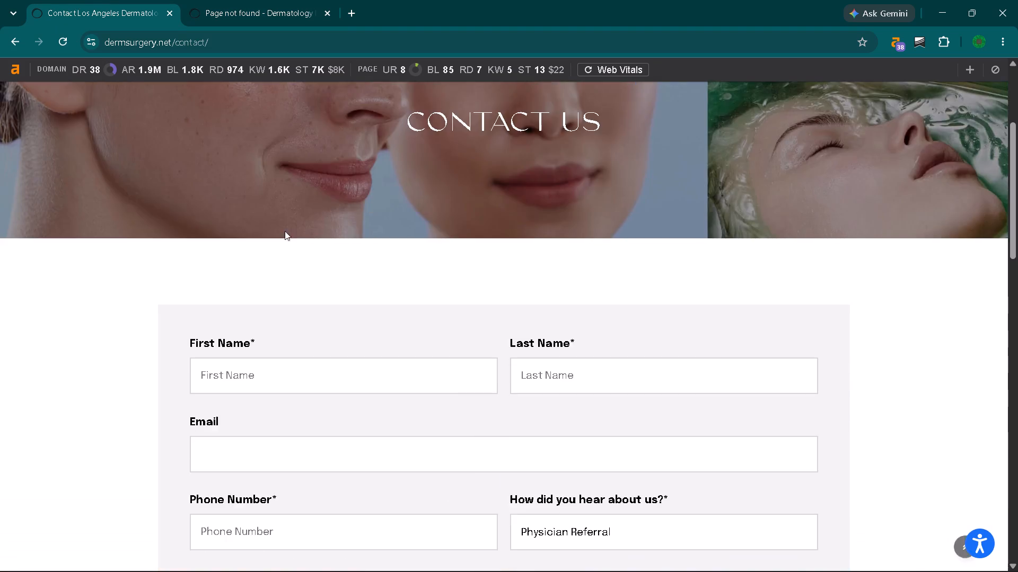
{"action": "scroll", "coordinate": [285, 231], "scroll_direction": "up", "scroll_amount": 3}
{"action": "double_click", "coordinate": [463, 257]}
{"action": "double_click", "coordinate": [463, 257]}
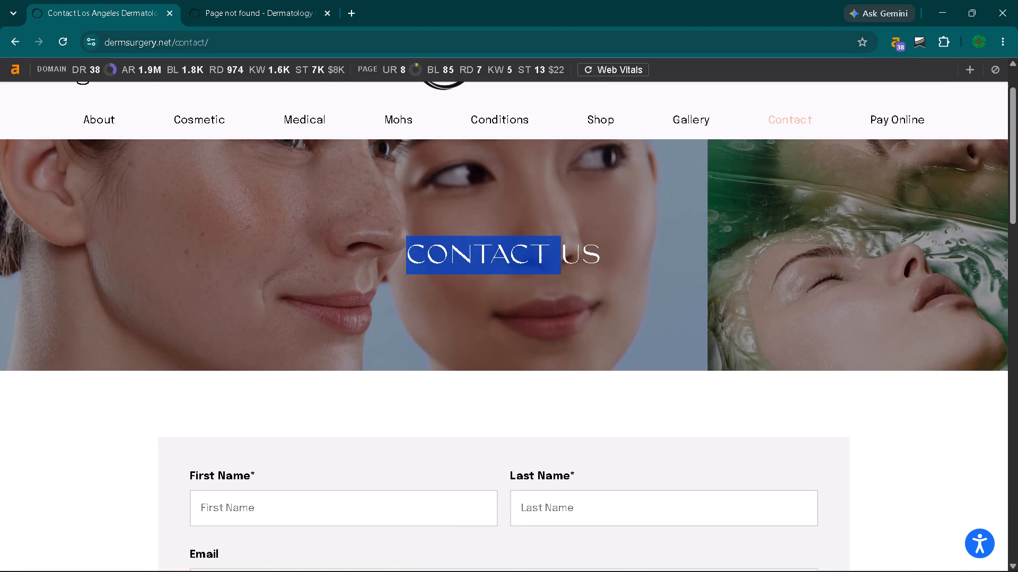
{"action": "left_click_drag", "start_coordinate": [463, 257], "coordinate": [577, 266]}
{"action": "left_click", "coordinate": [396, 248]}
{"action": "left_click_drag", "start_coordinate": [396, 248], "coordinate": [708, 453]}
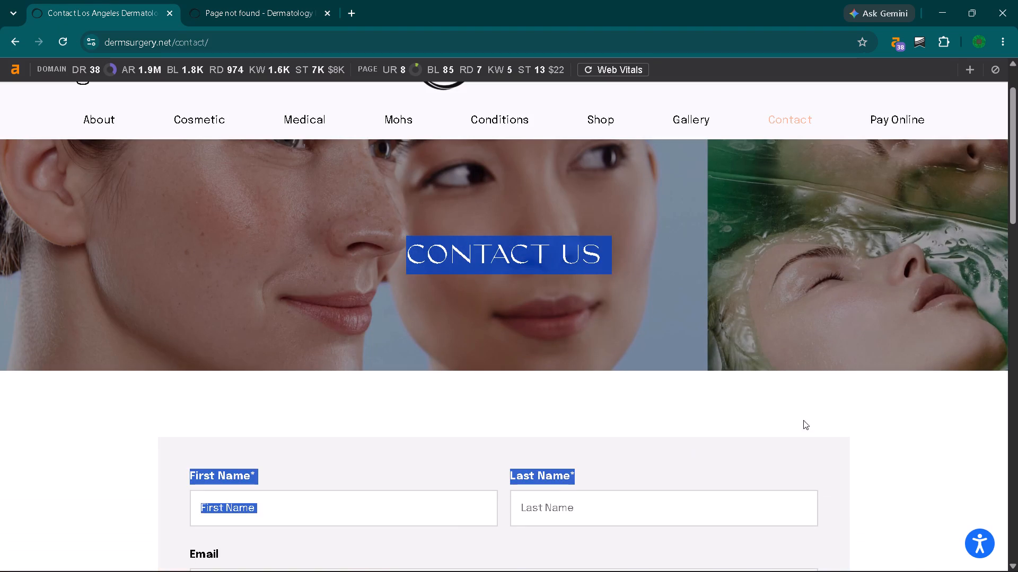
{"action": "scroll", "coordinate": [557, 346], "scroll_direction": "down", "scroll_amount": 3}
{"action": "scroll", "coordinate": [273, 274], "scroll_direction": "down", "scroll_amount": 2}
{"action": "left_click", "coordinate": [67, 216]}
{"action": "left_click", "coordinate": [102, 157]}
{"action": "left_click_drag", "start_coordinate": [102, 157], "coordinate": [656, 384]}
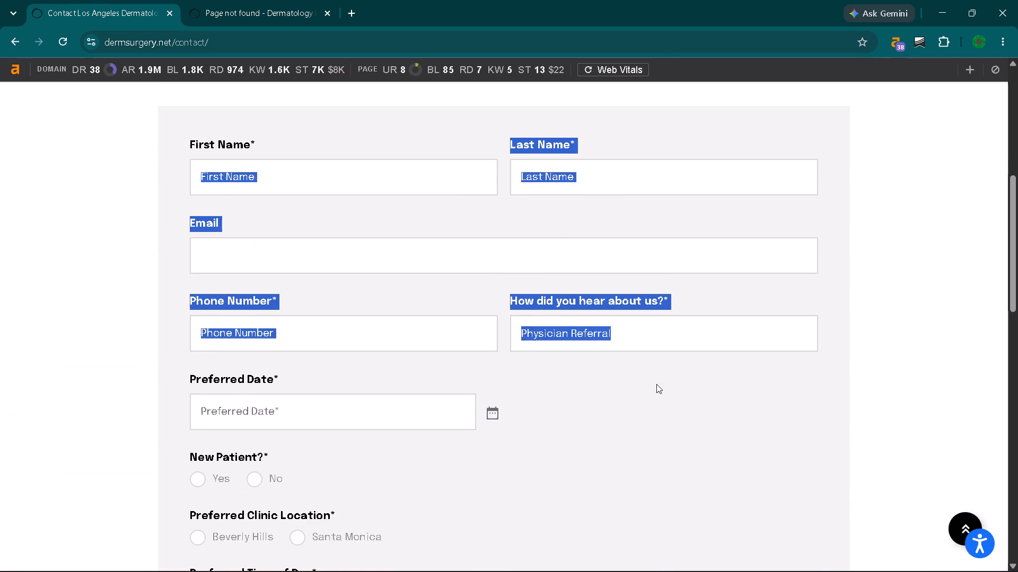
{"action": "left_click_drag", "start_coordinate": [656, 384], "coordinate": [743, 393]}
{"action": "scroll", "coordinate": [335, 359], "scroll_direction": "down", "scroll_amount": 3}
{"action": "left_click", "coordinate": [0, 306]}
{"action": "scroll", "coordinate": [227, 267], "scroll_direction": "down", "scroll_amount": 4}
{"action": "scroll", "coordinate": [195, 140], "scroll_direction": "down", "scroll_amount": 3}
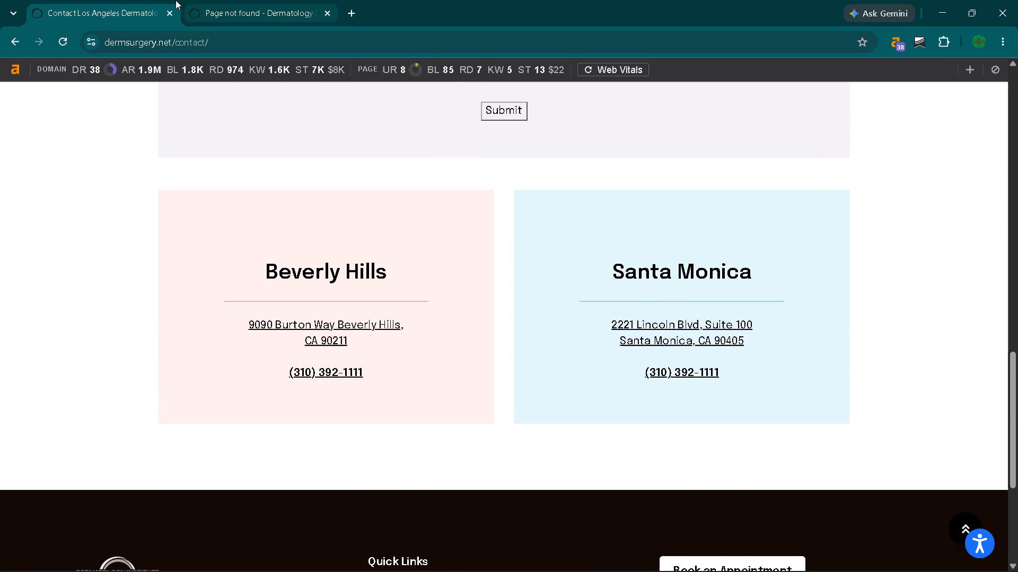
Check the Contact page's footer, including the quick links, phone details and reviews block, for an email address.
{"action": "left_click", "coordinate": [175, 0]}
{"action": "left_click", "coordinate": [247, 0]}
{"action": "left_click", "coordinate": [139, 0]}
{"action": "scroll", "coordinate": [376, 259], "scroll_direction": "down", "scroll_amount": 4}
{"action": "scroll", "coordinate": [490, 396], "scroll_direction": "down", "scroll_amount": 3}
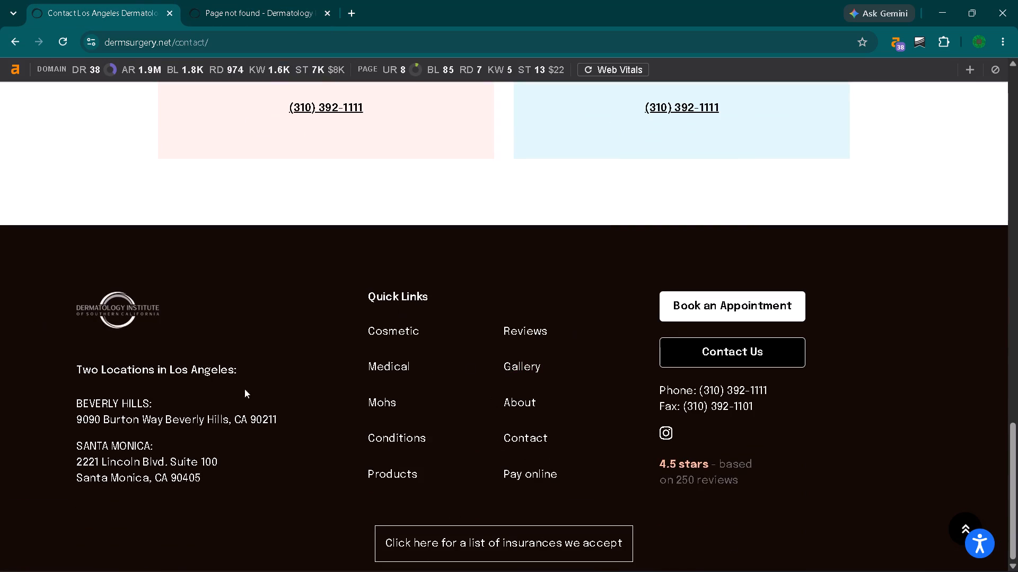
{"action": "left_click", "coordinate": [661, 467]}
{"action": "left_click_drag", "start_coordinate": [661, 467], "coordinate": [723, 479]}
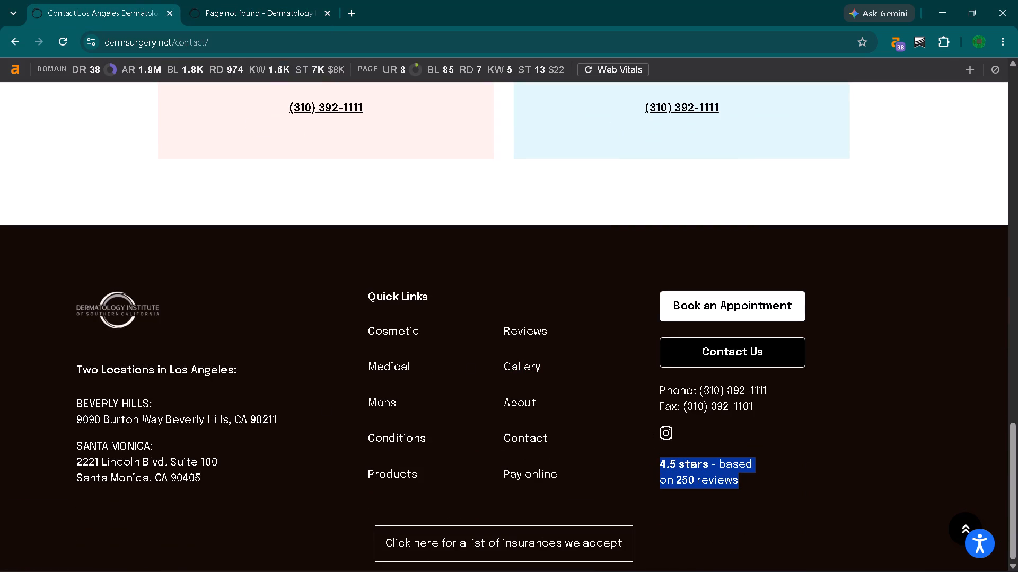
{"action": "left_click_drag", "start_coordinate": [723, 479], "coordinate": [743, 481]}
{"action": "left_click", "coordinate": [735, 483]}
{"action": "left_click_drag", "start_coordinate": [735, 483], "coordinate": [598, 309]}
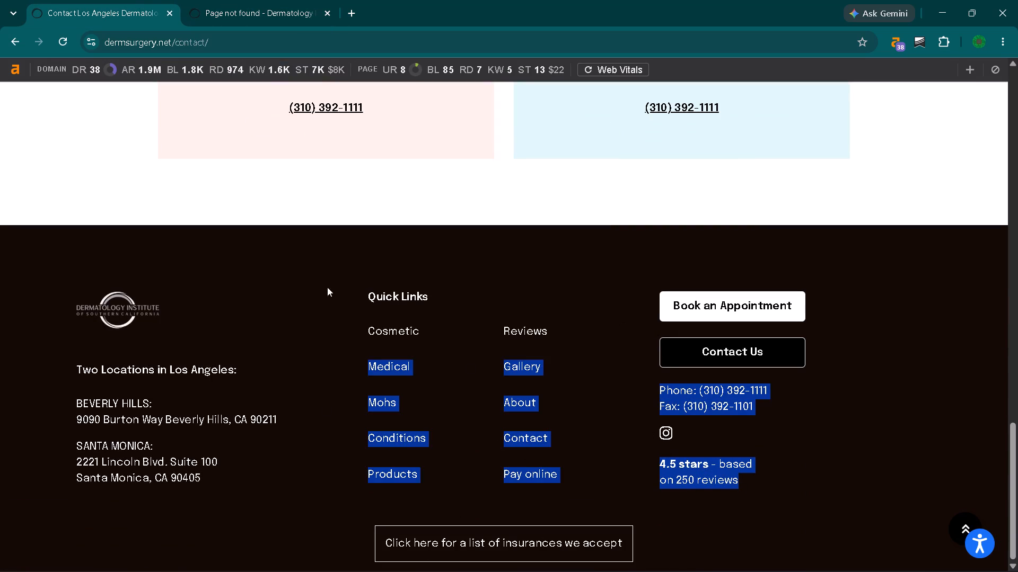
{"action": "left_click", "coordinate": [0, 399]}
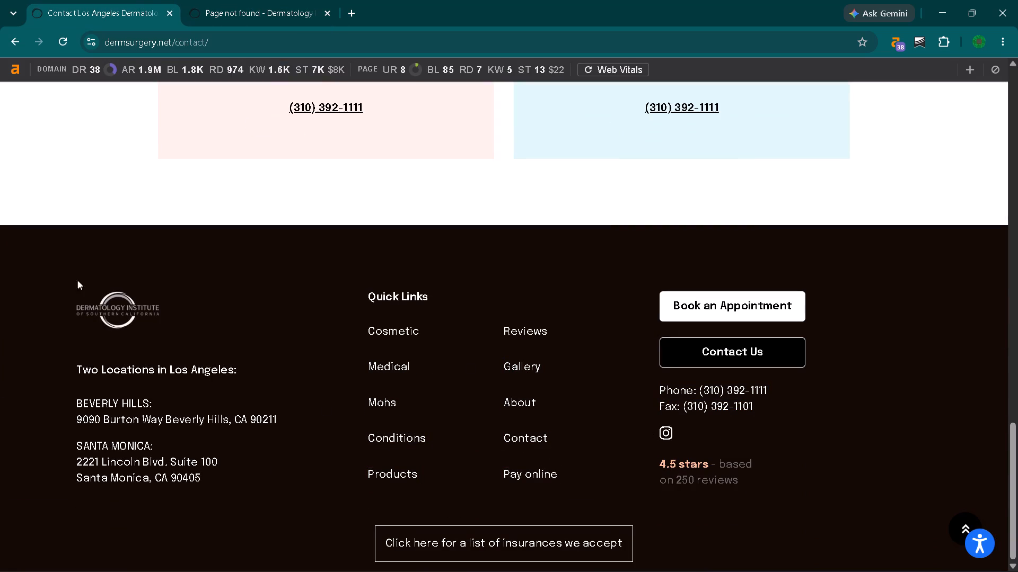
{"action": "scroll", "coordinate": [181, 365], "scroll_direction": "down", "scroll_amount": 5}
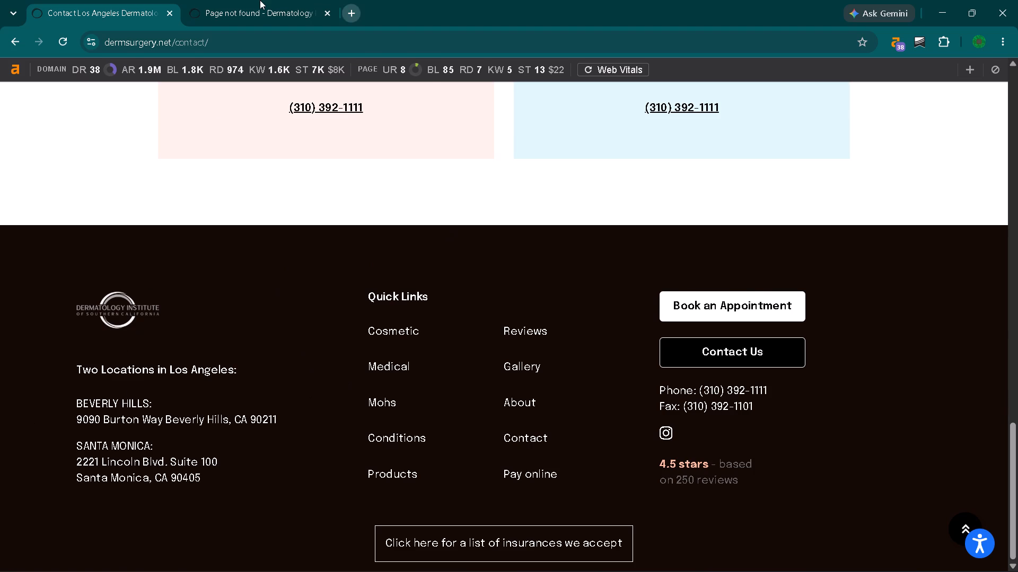
Close the tab holding the site's About page.
{"action": "left_click", "coordinate": [254, 0]}
{"action": "left_click", "coordinate": [329, 13]}
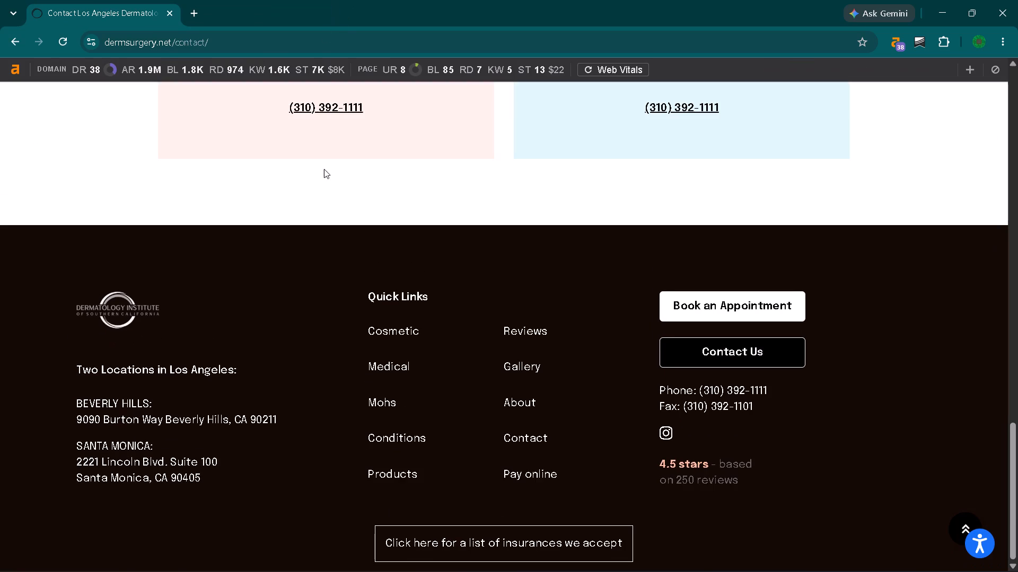
Recheck the Contact page's footer text, from the office locations to the insurance link, for contact details.
{"action": "scroll", "coordinate": [174, 360], "scroll_direction": "down", "scroll_amount": 5}
{"action": "scroll", "coordinate": [389, 511], "scroll_direction": "up", "scroll_amount": 4}
{"action": "scroll", "coordinate": [276, 438], "scroll_direction": "down", "scroll_amount": 5}
{"action": "left_click", "coordinate": [387, 302]}
{"action": "left_click_drag", "start_coordinate": [387, 302], "coordinate": [621, 514]}
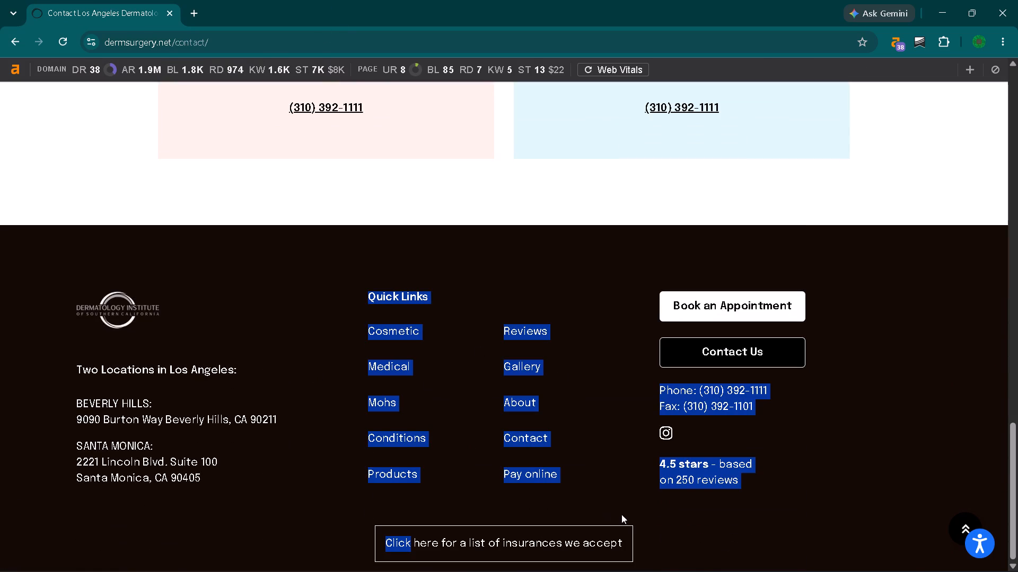
{"action": "left_click_drag", "start_coordinate": [621, 514], "coordinate": [745, 550]}
{"action": "scroll", "coordinate": [707, 547], "scroll_direction": "down", "scroll_amount": 3}
{"action": "left_click_drag", "start_coordinate": [719, 566], "coordinate": [3, 419]}
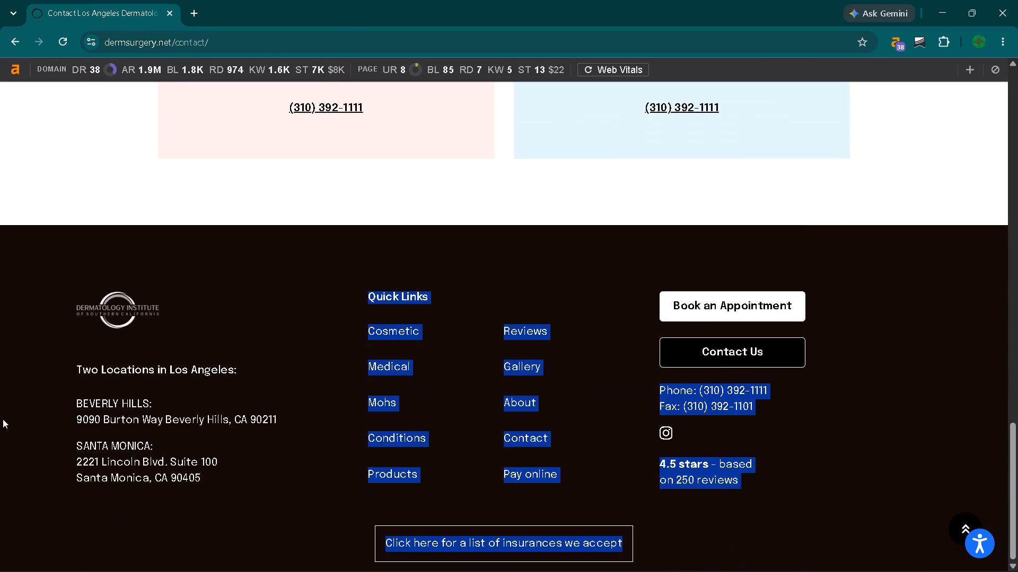
{"action": "left_click_drag", "start_coordinate": [3, 419], "coordinate": [0, 419]}
{"action": "left_click", "coordinate": [37, 355]}
{"action": "left_click_drag", "start_coordinate": [37, 355], "coordinate": [880, 526]}
{"action": "left_click", "coordinate": [731, 531]}
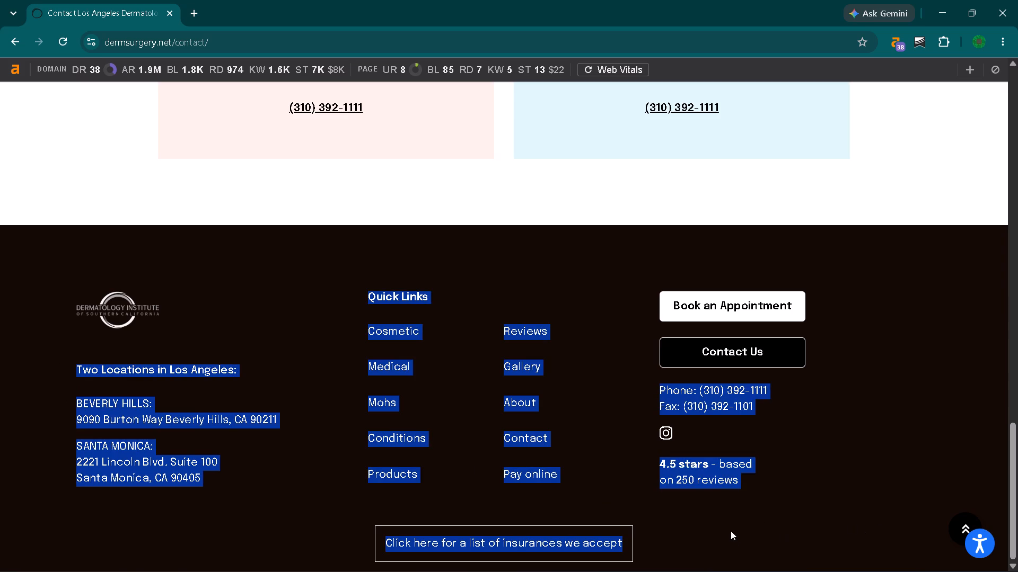
{"action": "left_click", "coordinate": [761, 535]}
{"action": "left_click_drag", "start_coordinate": [761, 535], "coordinate": [0, 344]}
{"action": "left_click", "coordinate": [0, 302]}
Open the In The Media page from the site's About section in a new tab, keeping the Contact page in view.
{"action": "scroll", "coordinate": [723, 335], "scroll_direction": "up", "scroll_amount": 13}
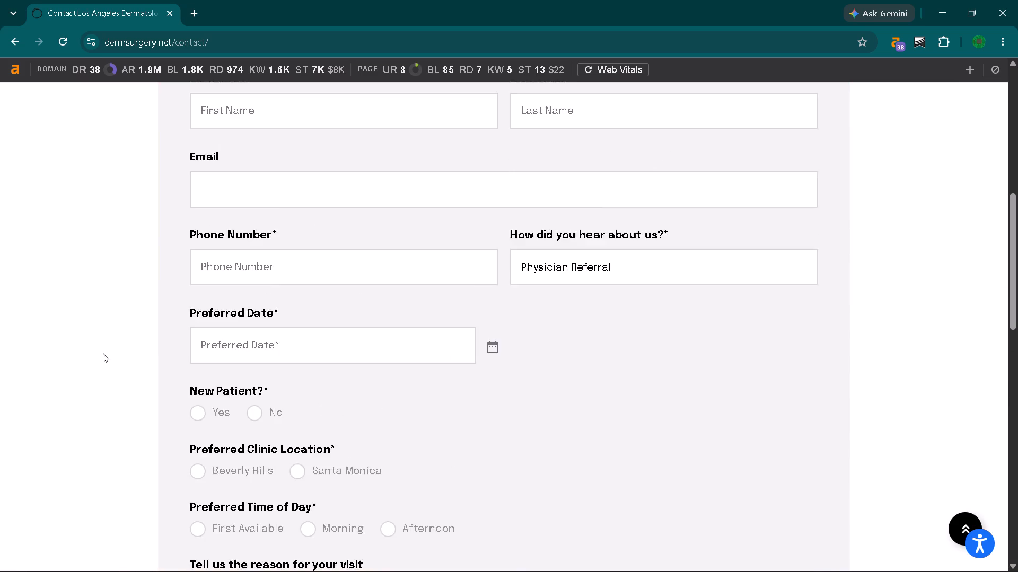
{"action": "scroll", "coordinate": [103, 353], "scroll_direction": "up", "scroll_amount": 9}
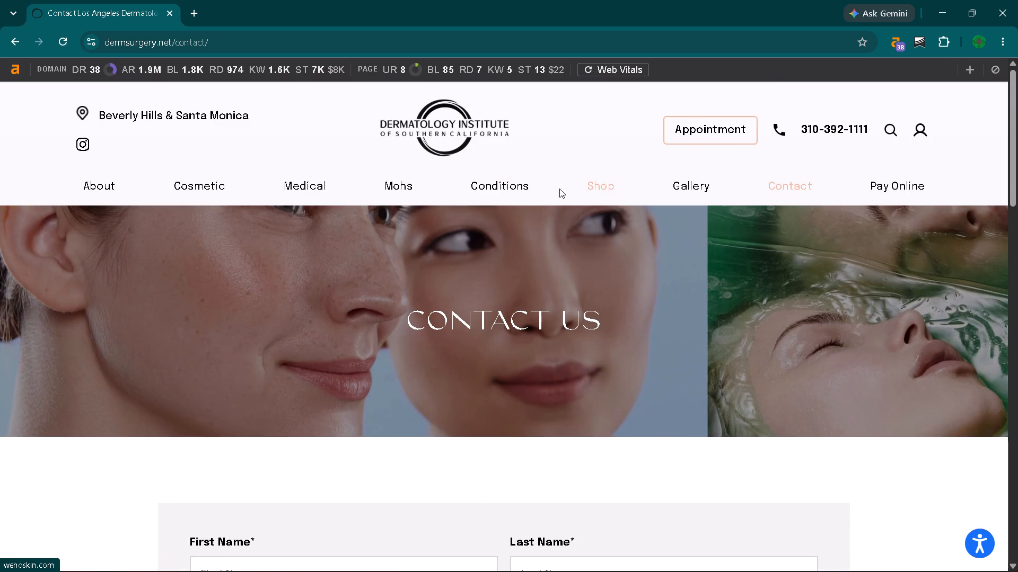
{"action": "right_click", "coordinate": [96, 190]}
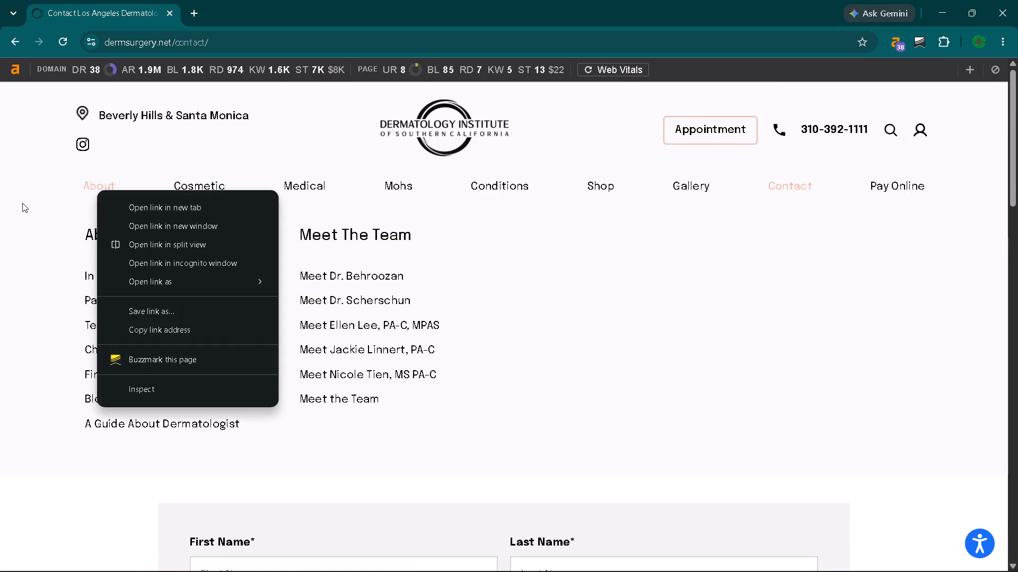
{"action": "left_click", "coordinate": [26, 185]}
{"action": "right_click", "coordinate": [102, 284]}
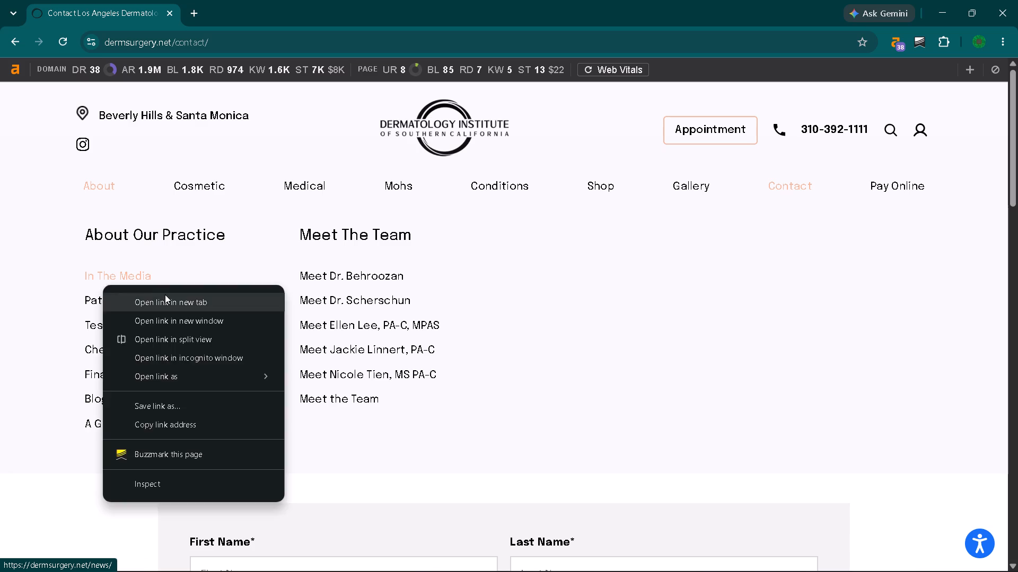
{"action": "left_click", "coordinate": [165, 294]}
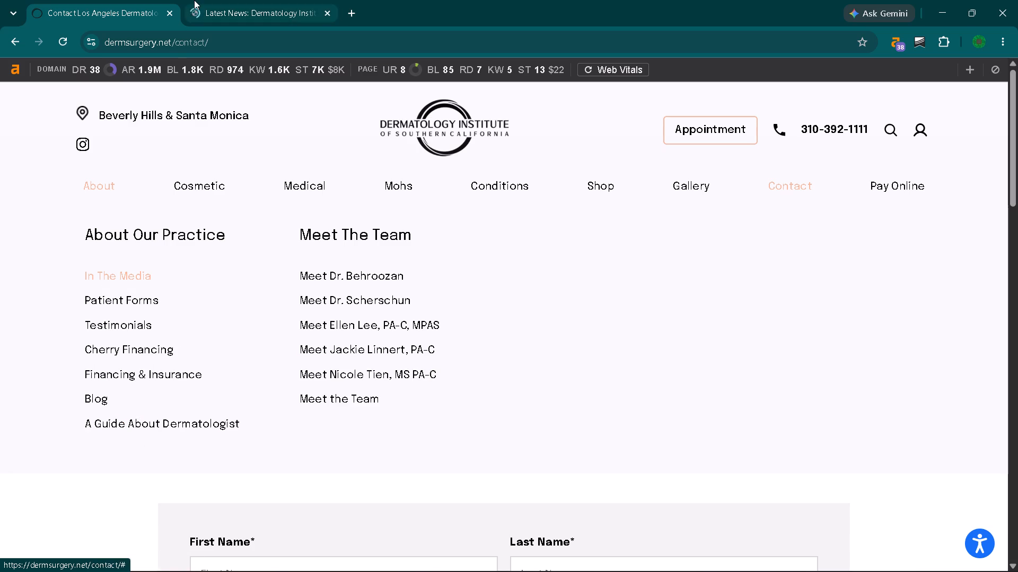
{"action": "left_click", "coordinate": [188, 0]}
{"action": "left_click", "coordinate": [136, 0]}
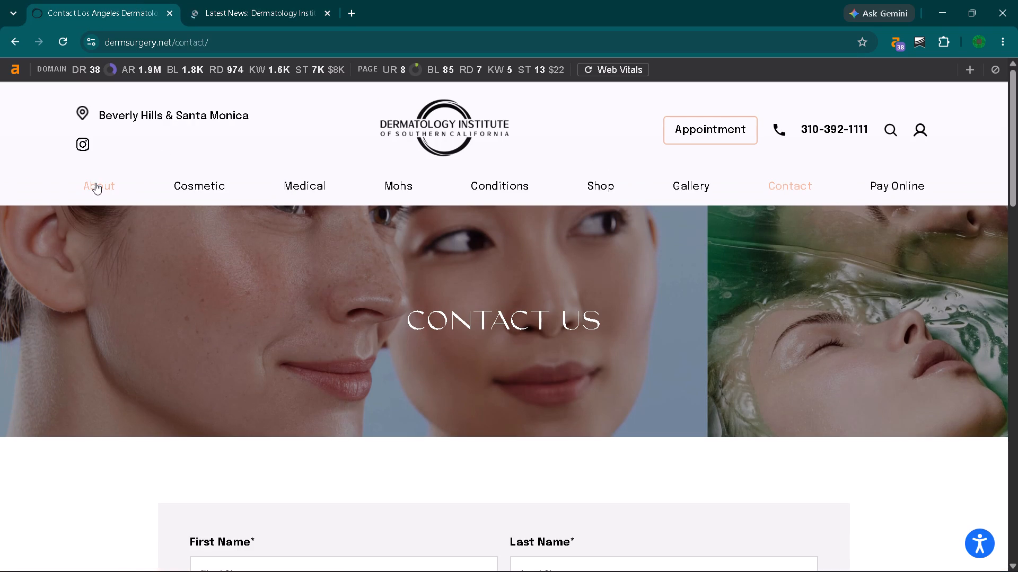
Open the Meet the Team page from the site's About section in a new tab.
{"action": "right_click", "coordinate": [340, 401]}
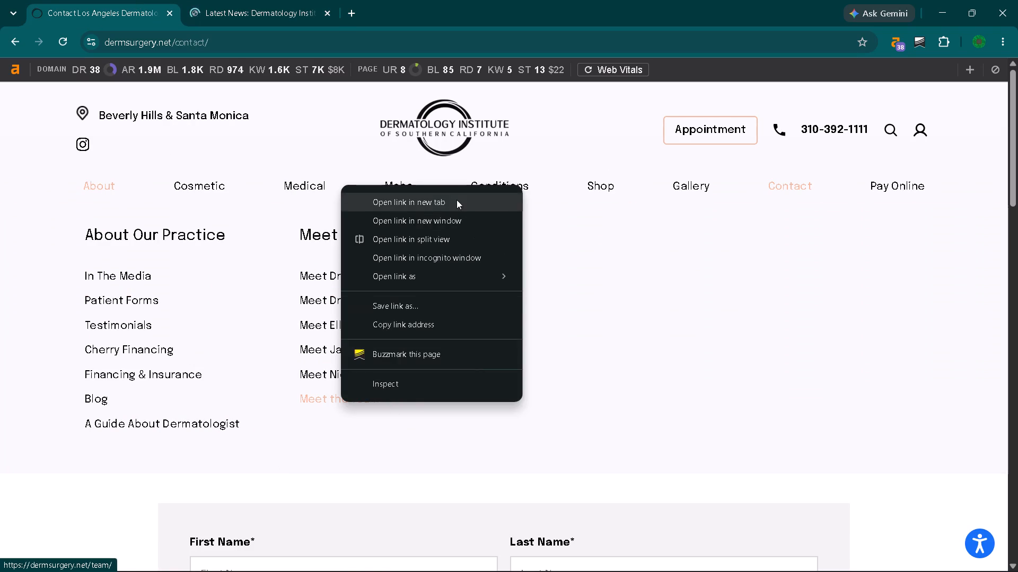
{"action": "left_click", "coordinate": [457, 200]}
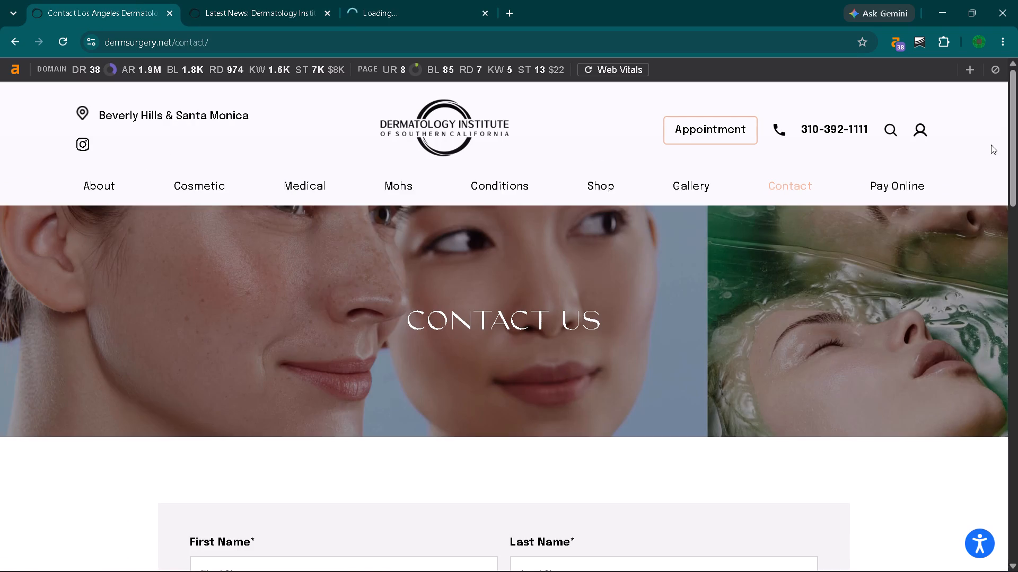
Check the In The News page and examine the Meet the Team page down to its footer for contact details.
{"action": "left_click_drag", "start_coordinate": [1017, 118], "coordinate": [1013, 564]}
{"action": "scroll", "coordinate": [278, 401], "scroll_direction": "down", "scroll_amount": 4}
{"action": "left_click", "coordinate": [339, 0]}
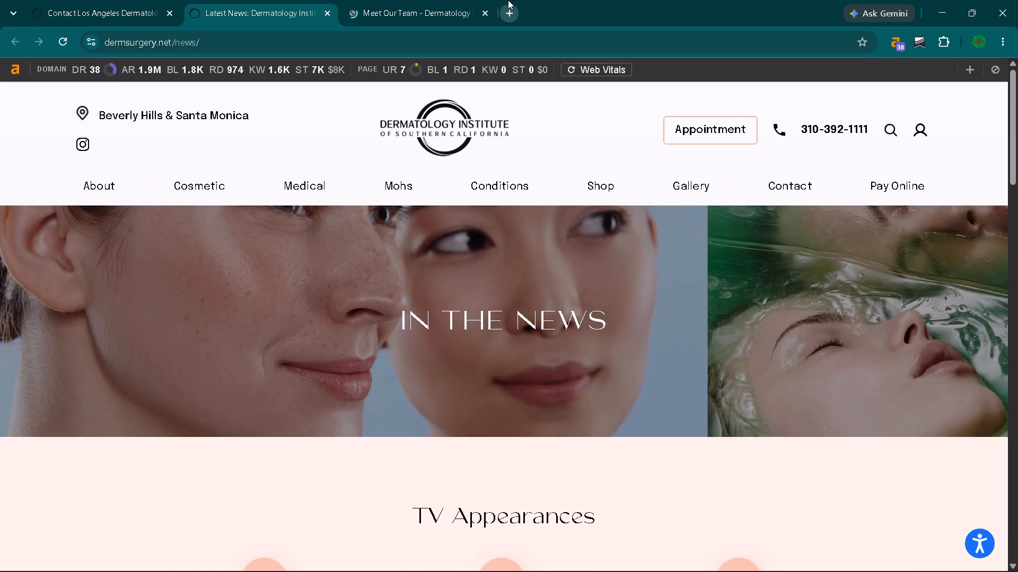
{"action": "left_click", "coordinate": [508, 0]}
{"action": "left_click", "coordinate": [642, 15]}
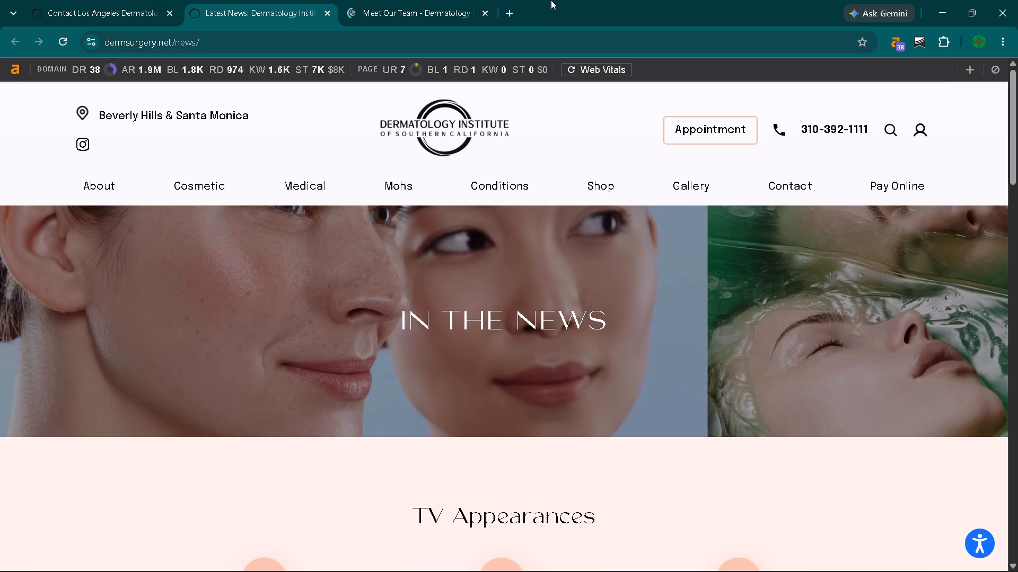
{"action": "left_click", "coordinate": [443, 0]}
{"action": "scroll", "coordinate": [293, 290], "scroll_direction": "down", "scroll_amount": 7}
{"action": "scroll", "coordinate": [186, 197], "scroll_direction": "down", "scroll_amount": 1}
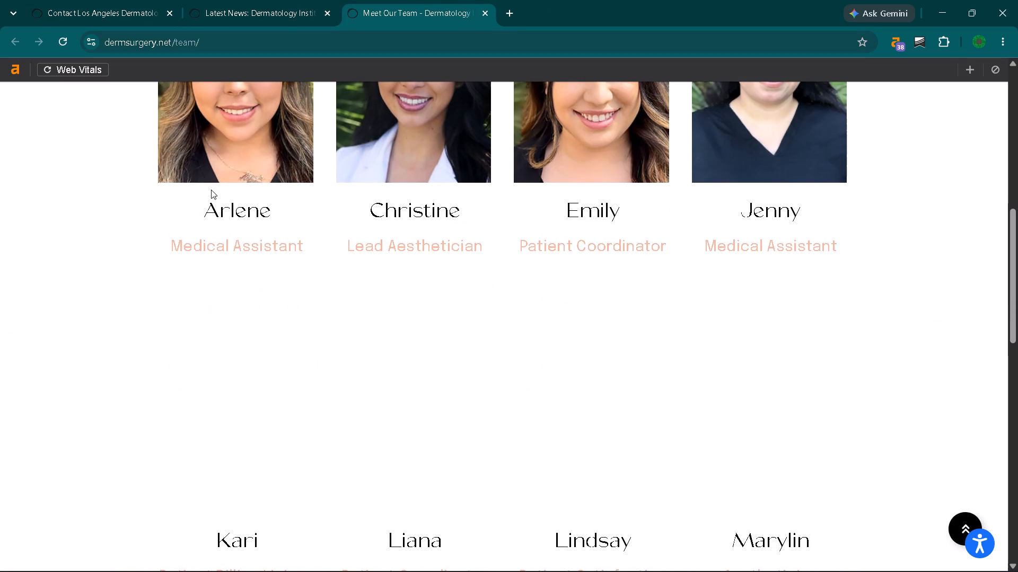
{"action": "scroll", "coordinate": [243, 282], "scroll_direction": "down", "scroll_amount": 7}
{"action": "scroll", "coordinate": [302, 261], "scroll_direction": "down", "scroll_amount": 8}
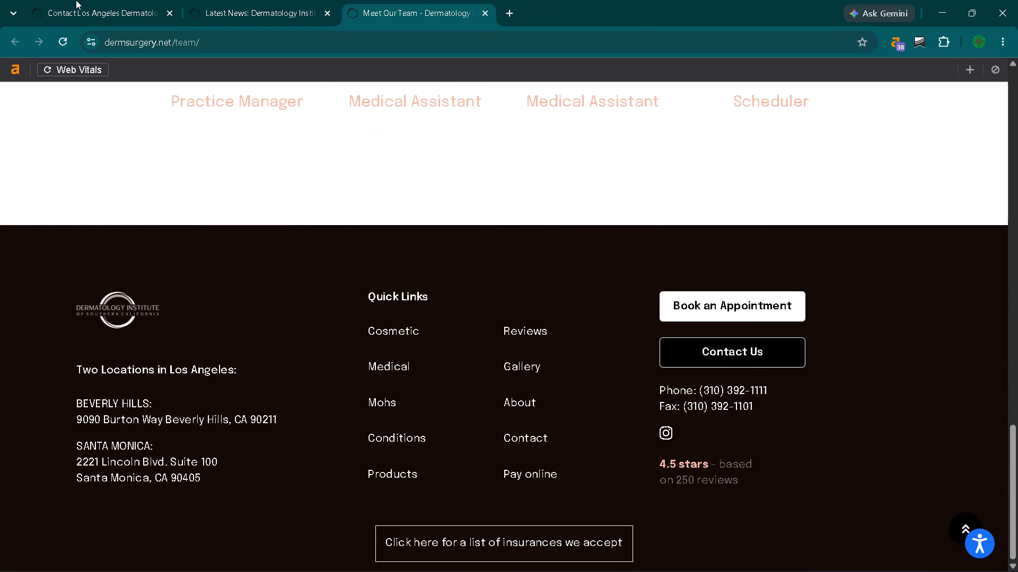
Return to the Contact page and recheck its appointment request form for usable contact details.
{"action": "left_click", "coordinate": [76, 0]}
{"action": "scroll", "coordinate": [107, 306], "scroll_direction": "down", "scroll_amount": 2}
{"action": "scroll", "coordinate": [278, 368], "scroll_direction": "up", "scroll_amount": 13}
{"action": "scroll", "coordinate": [298, 336], "scroll_direction": "down", "scroll_amount": 1}
{"action": "scroll", "coordinate": [286, 328], "scroll_direction": "up", "scroll_amount": 1}
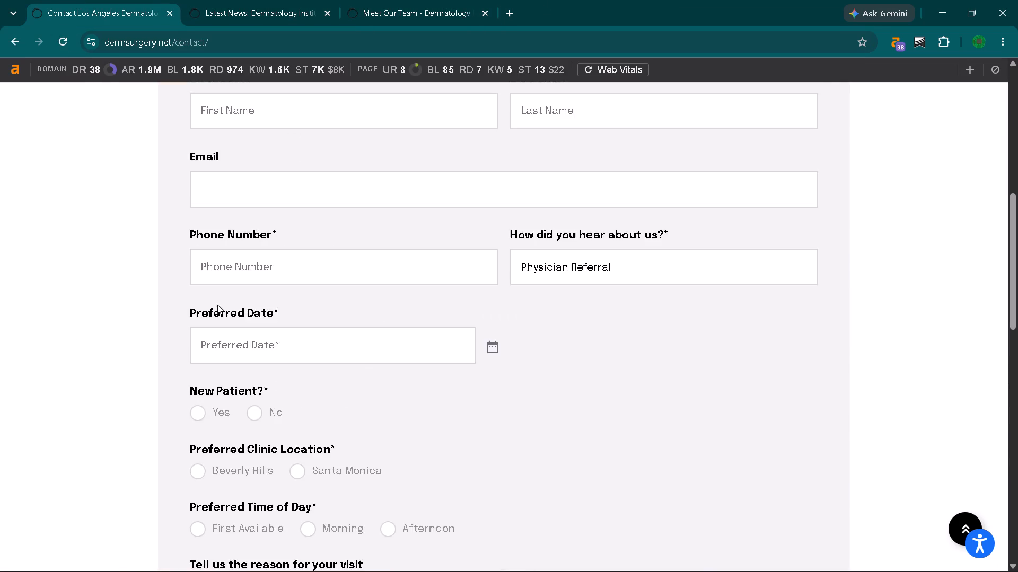
{"action": "scroll", "coordinate": [323, 291], "scroll_direction": "up", "scroll_amount": 5}
{"action": "scroll", "coordinate": [487, 195], "scroll_direction": "up", "scroll_amount": 3}
{"action": "left_click", "coordinate": [254, 38]}
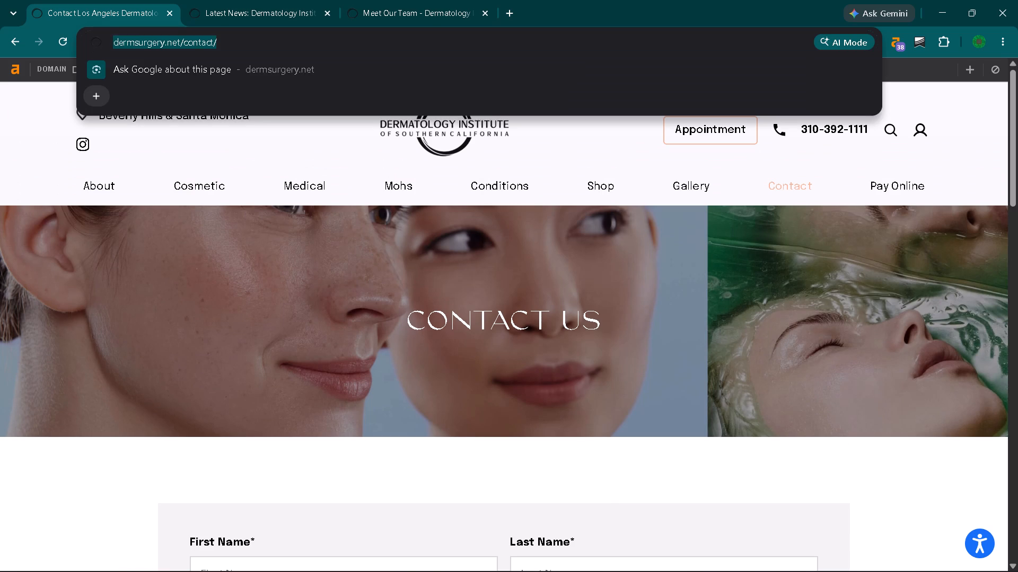
{"action": "right_click", "coordinate": [254, 38]}
{"action": "left_click", "coordinate": [309, 164]}
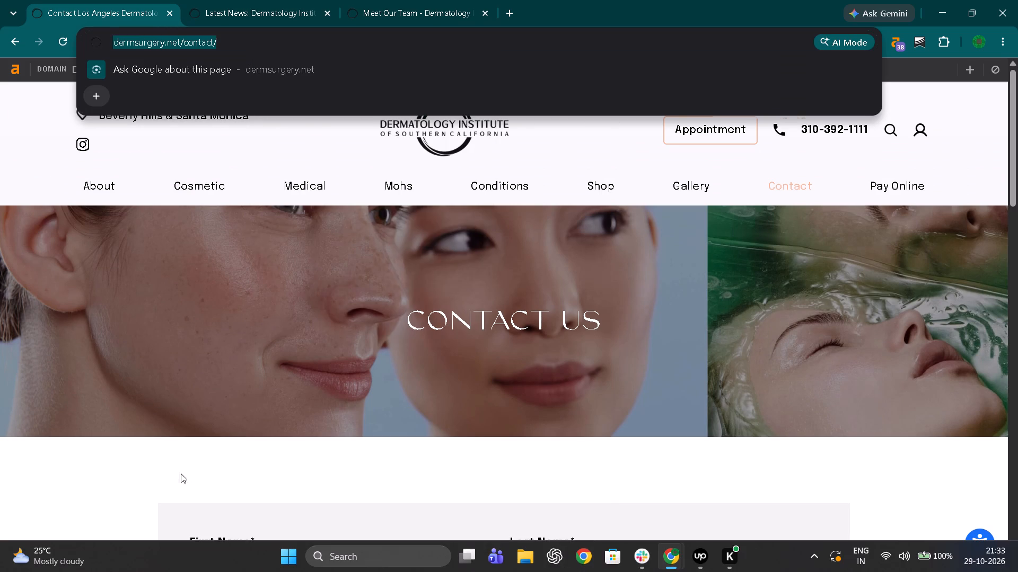
{"action": "scroll", "coordinate": [181, 473], "scroll_direction": "down", "scroll_amount": 6}
{"action": "scroll", "coordinate": [56, 334], "scroll_direction": "down", "scroll_amount": 3}
{"action": "left_click", "coordinate": [57, 332]}
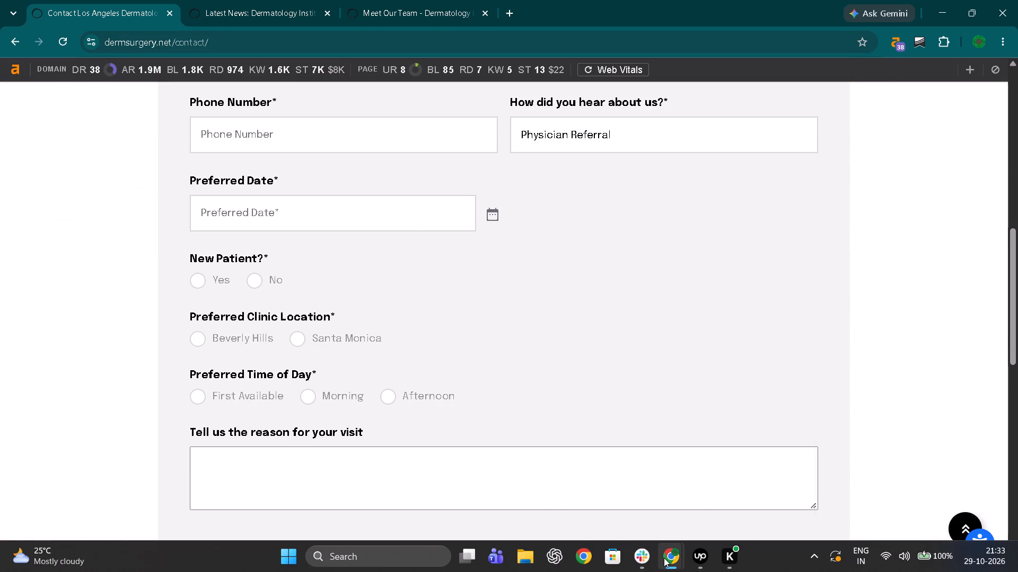
{"action": "left_click", "coordinate": [627, 475]}
{"action": "left_click", "coordinate": [692, 177]}
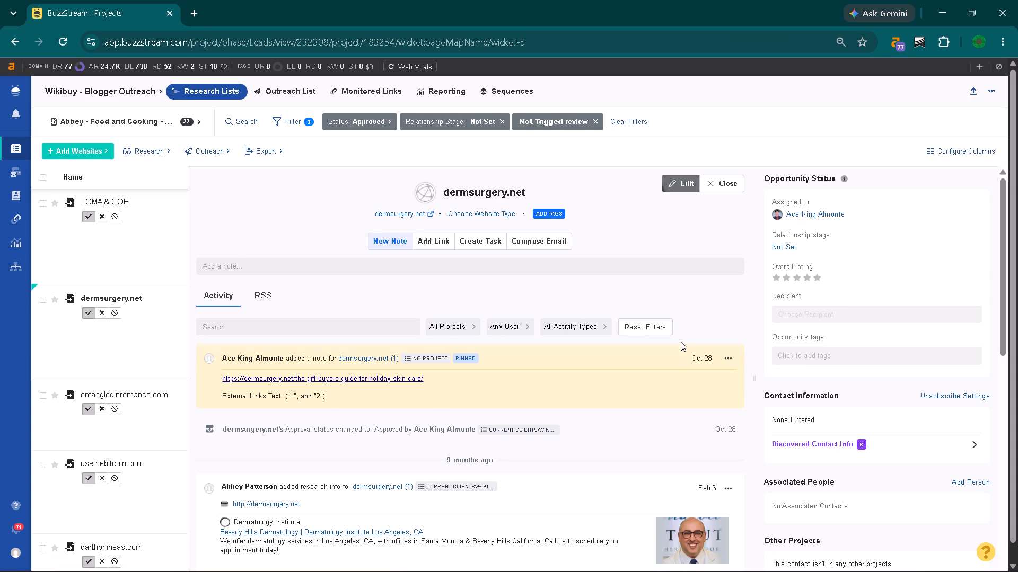
{"action": "left_click", "coordinate": [467, 398]}
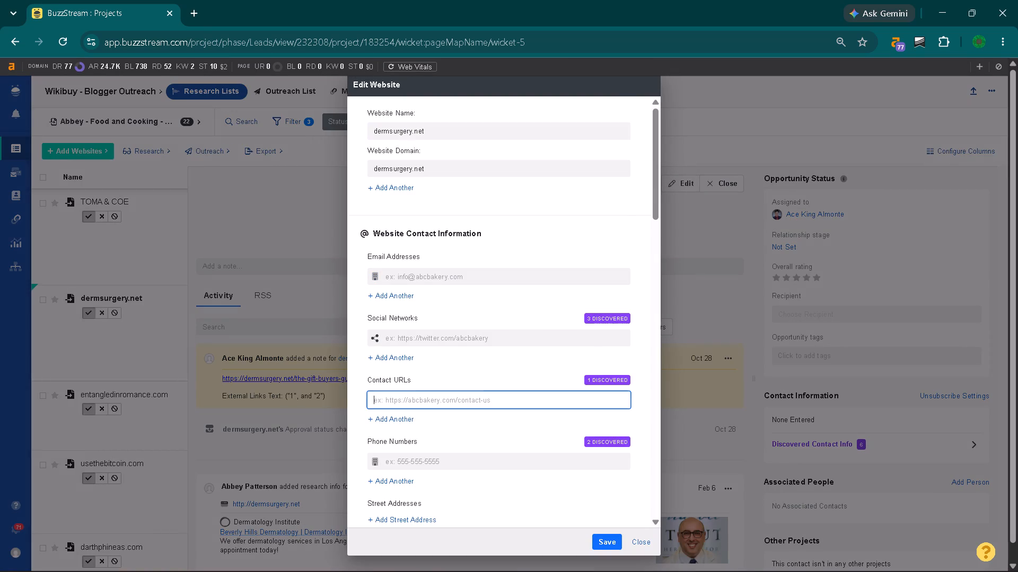
{"action": "right_click", "coordinate": [467, 398]}
{"action": "left_click", "coordinate": [522, 257]}
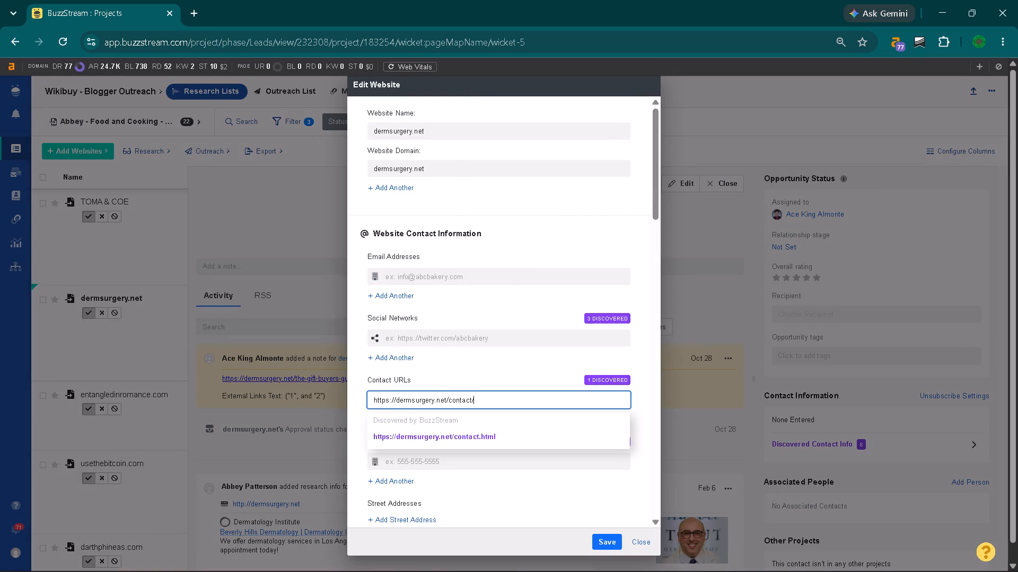
With the record's Social Networks entry started, examine the Contact page on the site down to its footer for social profile links.
{"action": "left_click", "coordinate": [504, 336]}
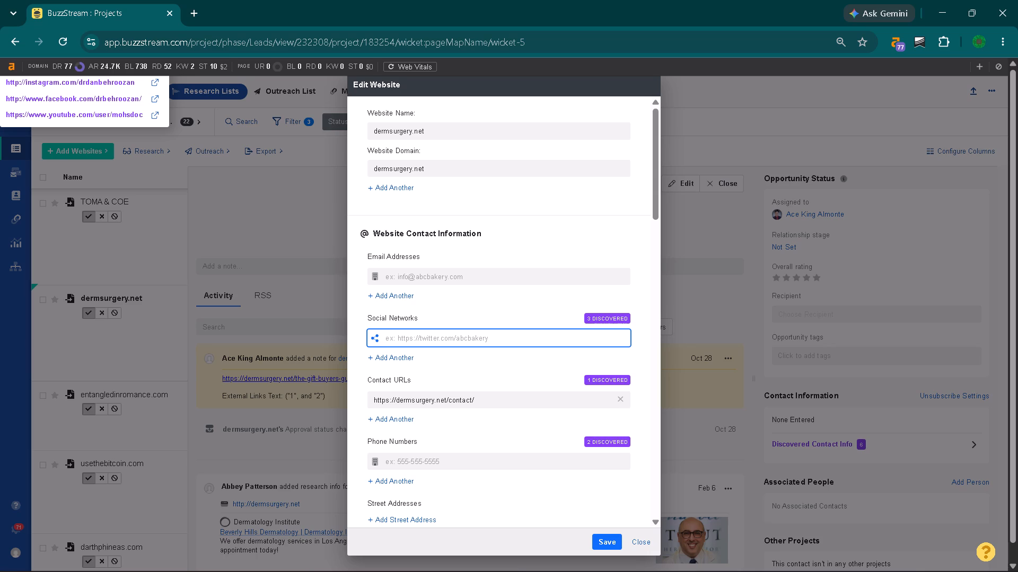
{"action": "key", "text": "alt+Tab"}
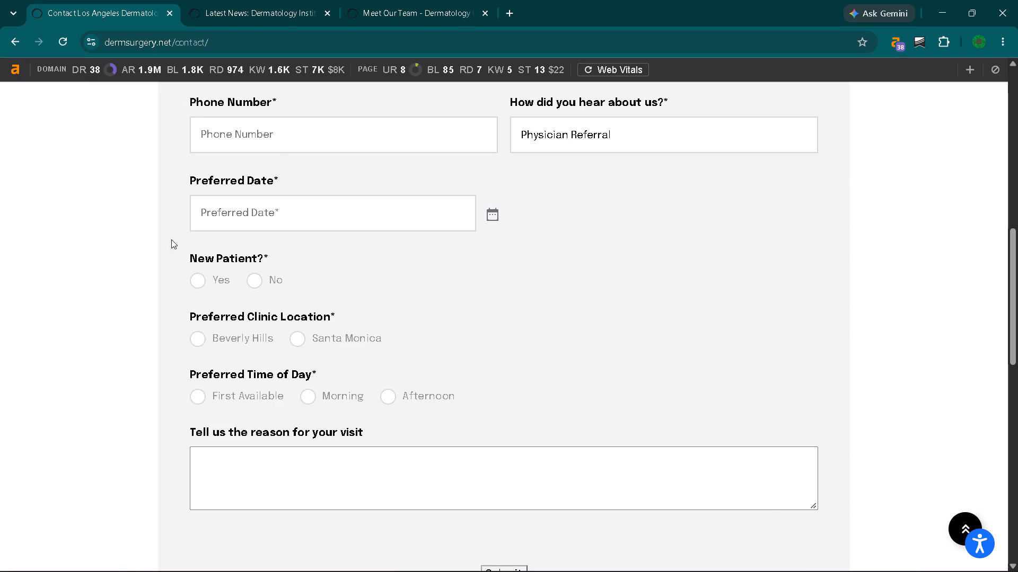
{"action": "scroll", "coordinate": [28, 267], "scroll_direction": "down", "scroll_amount": 1}
{"action": "scroll", "coordinate": [28, 271], "scroll_direction": "up", "scroll_amount": 1}
{"action": "scroll", "coordinate": [28, 272], "scroll_direction": "down", "scroll_amount": 18}
{"action": "left_click", "coordinate": [0, 345]}
{"action": "scroll", "coordinate": [90, 321], "scroll_direction": "down", "scroll_amount": 3}
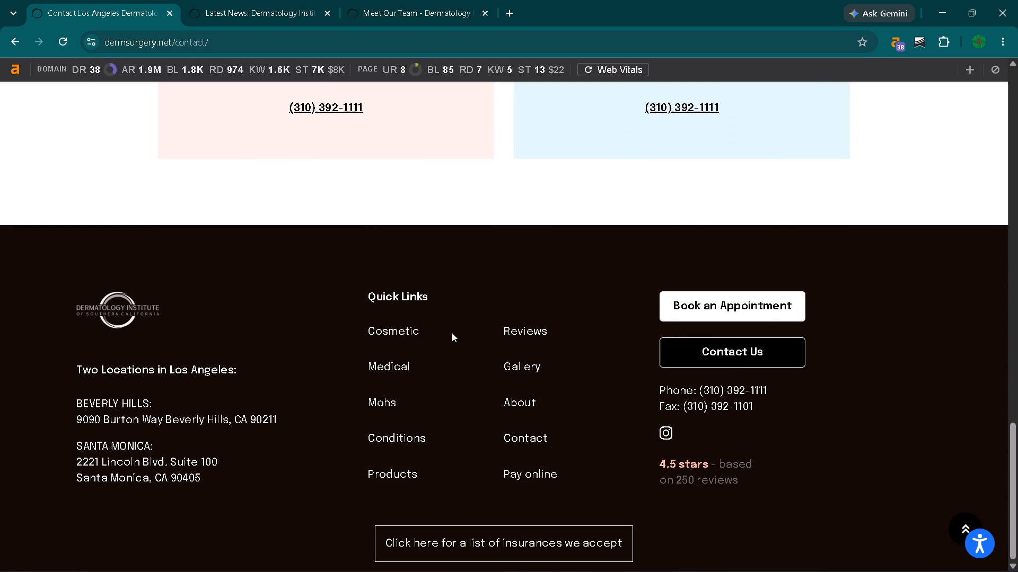
{"action": "scroll", "coordinate": [452, 333], "scroll_direction": "down", "scroll_amount": 4}
{"action": "left_click_drag", "start_coordinate": [1017, 511], "coordinate": [1017, 92]}
Close the tabs holding the Contact and In The News pages, keeping the Meet the Team page.
{"action": "key", "text": "ctrl+w"}
{"action": "key", "text": "ctrl+w"}
Replace the Website Name in the dermsurgery.net record with the practice name copied from the site's header logo.
{"action": "scroll", "coordinate": [697, 243], "scroll_direction": "up", "scroll_amount": 1}
{"action": "scroll", "coordinate": [679, 230], "scroll_direction": "down", "scroll_amount": 2}
{"action": "scroll", "coordinate": [587, 187], "scroll_direction": "up", "scroll_amount": 4}
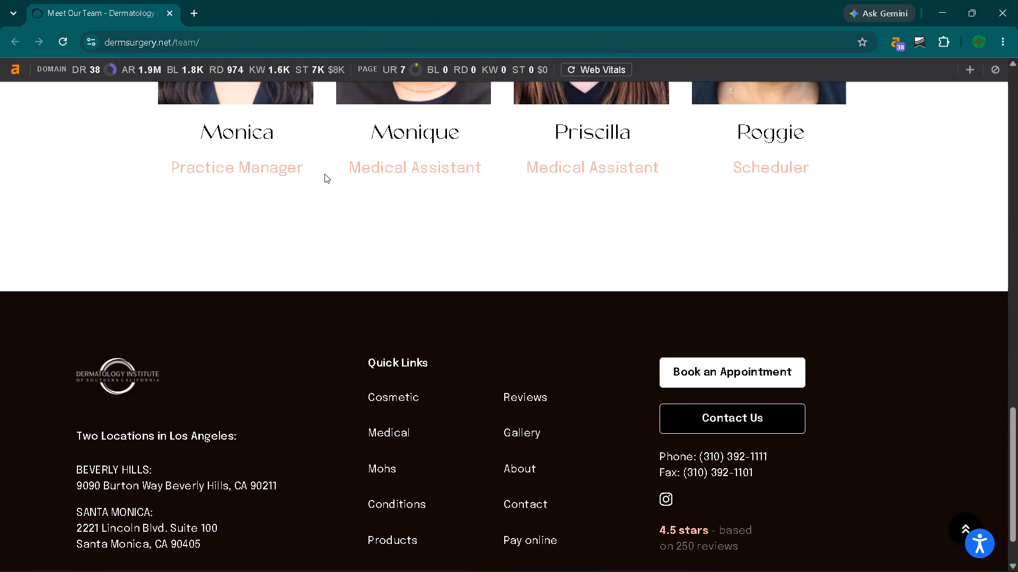
{"action": "scroll", "coordinate": [324, 174], "scroll_direction": "up", "scroll_amount": 20}
{"action": "scroll", "coordinate": [324, 174], "scroll_direction": "up", "scroll_amount": 3}
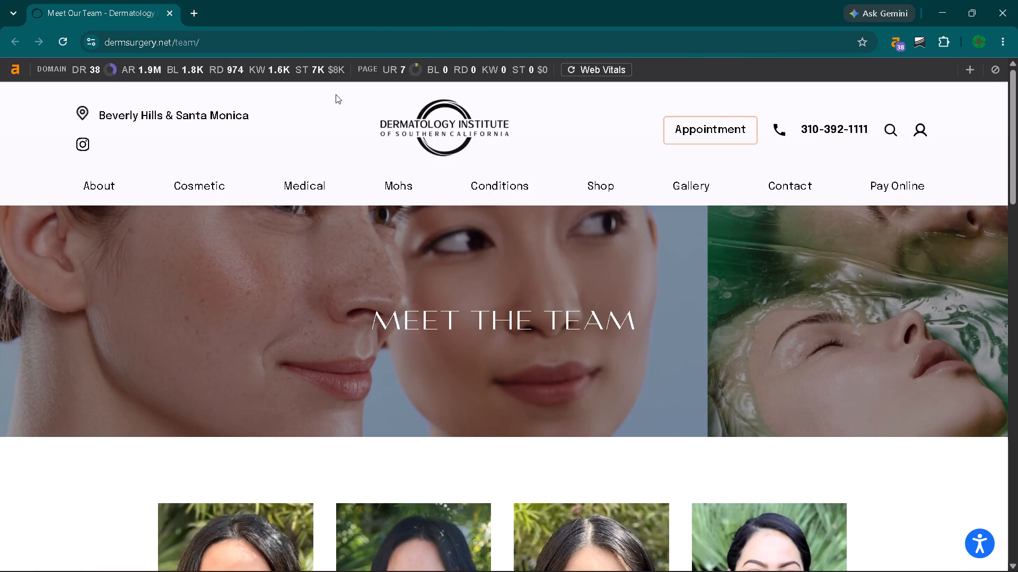
{"action": "left_click_drag", "start_coordinate": [344, 104], "coordinate": [500, 126]}
{"action": "key", "text": "ctrl+c"}
{"action": "key", "text": "ctrl+c"}
{"action": "key", "text": "ctrl+c"}
{"action": "left_click", "coordinate": [593, 124], "text": "ctrl"}
{"action": "key", "text": "alt+Tab"}
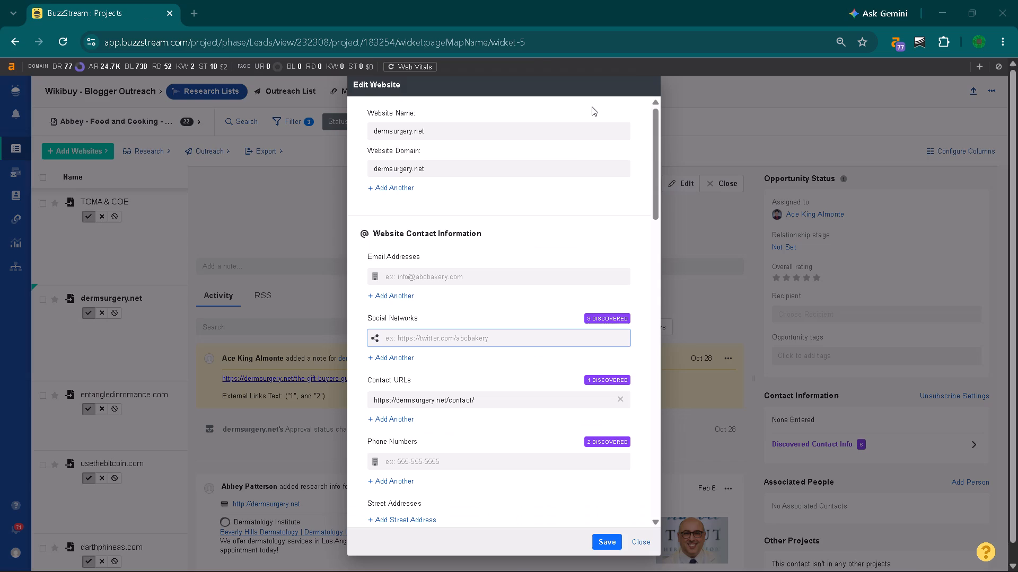
{"action": "triple_click", "coordinate": [496, 124]}
{"action": "key", "text": "ctrl+v"}
Examine the Meet the Team page again, from the staff roles to the footer, for contact names and details.
{"action": "key", "text": "alt+Tab"}
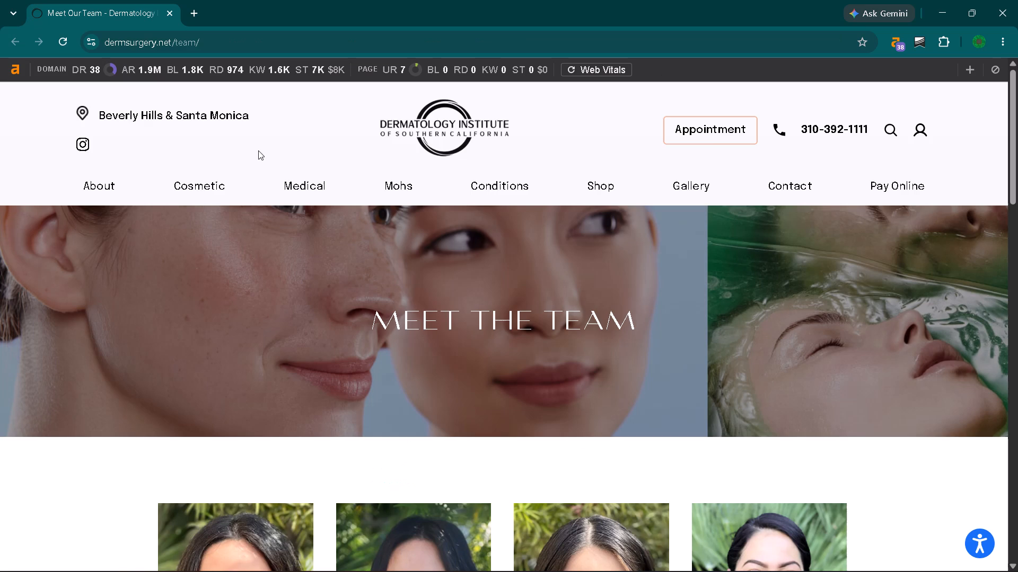
{"action": "scroll", "coordinate": [439, 298], "scroll_direction": "down", "scroll_amount": 6}
{"action": "scroll", "coordinate": [237, 326], "scroll_direction": "down", "scroll_amount": 12}
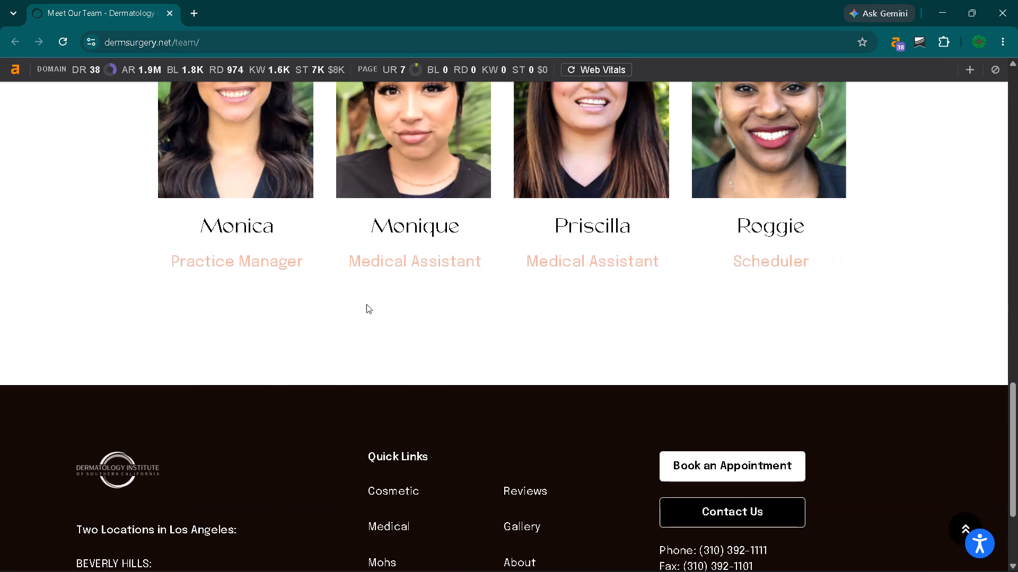
{"action": "scroll", "coordinate": [367, 300], "scroll_direction": "down", "scroll_amount": 2}
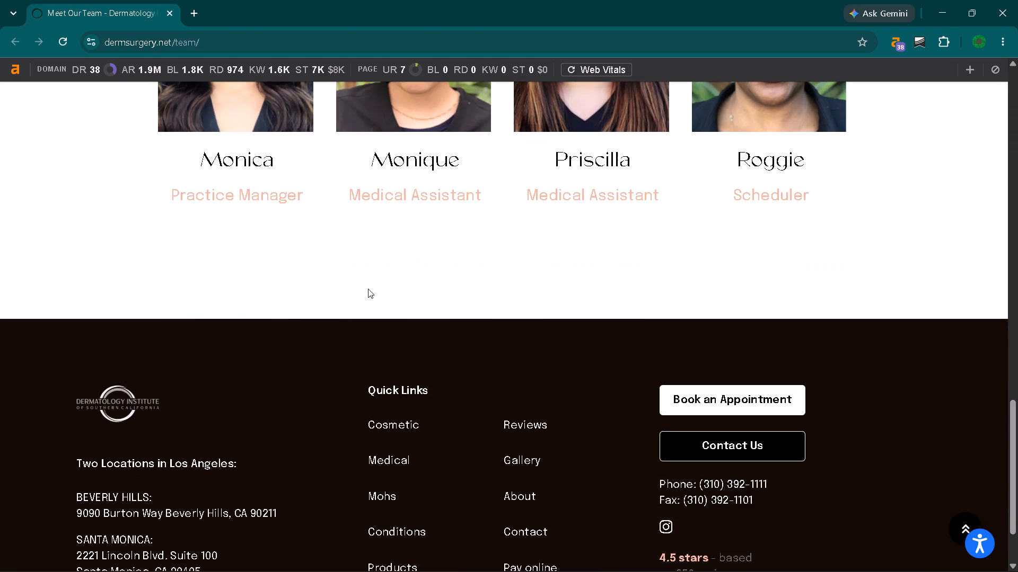
{"action": "scroll", "coordinate": [120, 516], "scroll_direction": "down", "scroll_amount": 3}
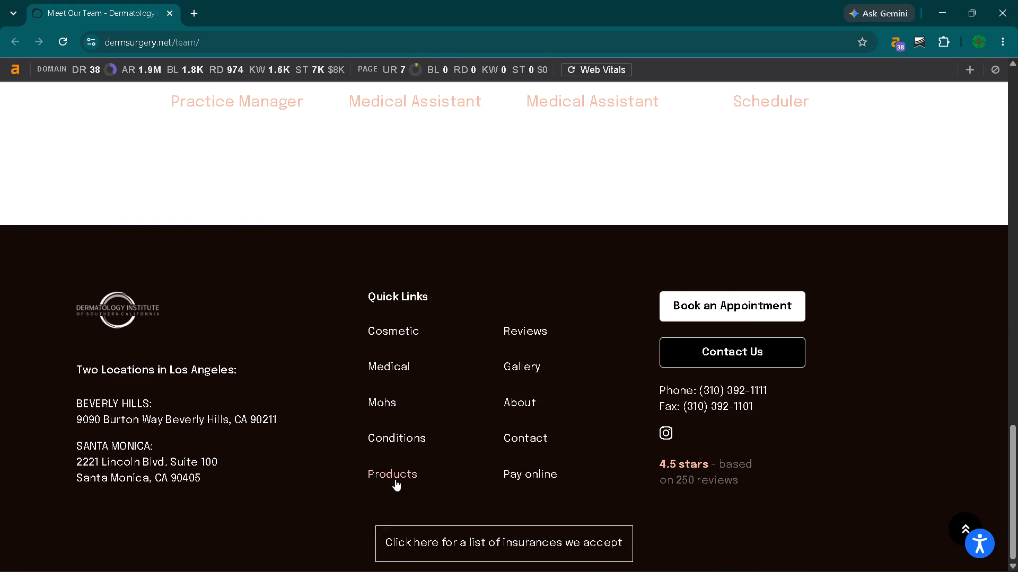
{"action": "scroll", "coordinate": [395, 479], "scroll_direction": "down", "scroll_amount": 3}
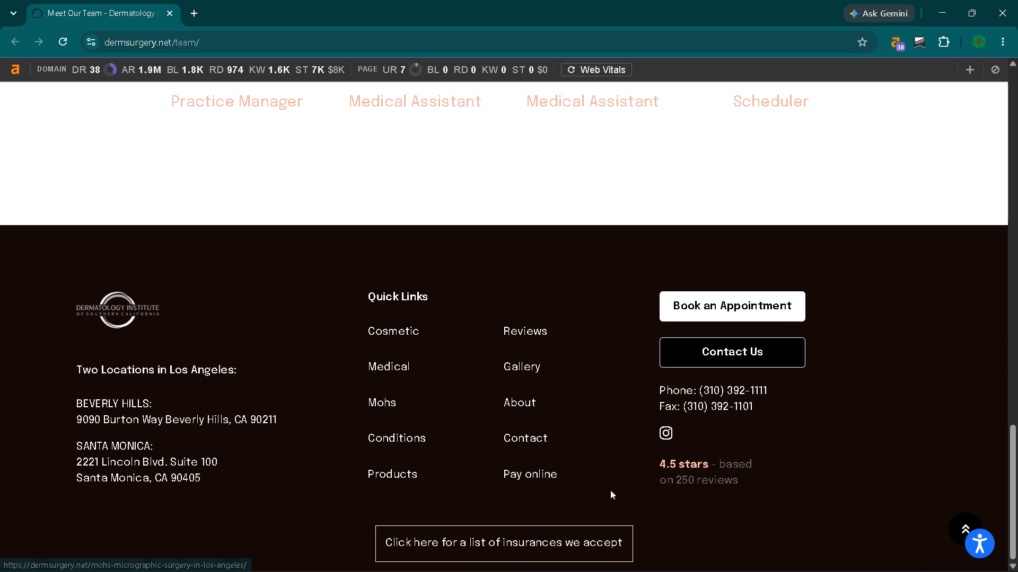
{"action": "scroll", "coordinate": [602, 495], "scroll_direction": "down", "scroll_amount": 4}
{"action": "scroll", "coordinate": [141, 307], "scroll_direction": "up", "scroll_amount": 7}
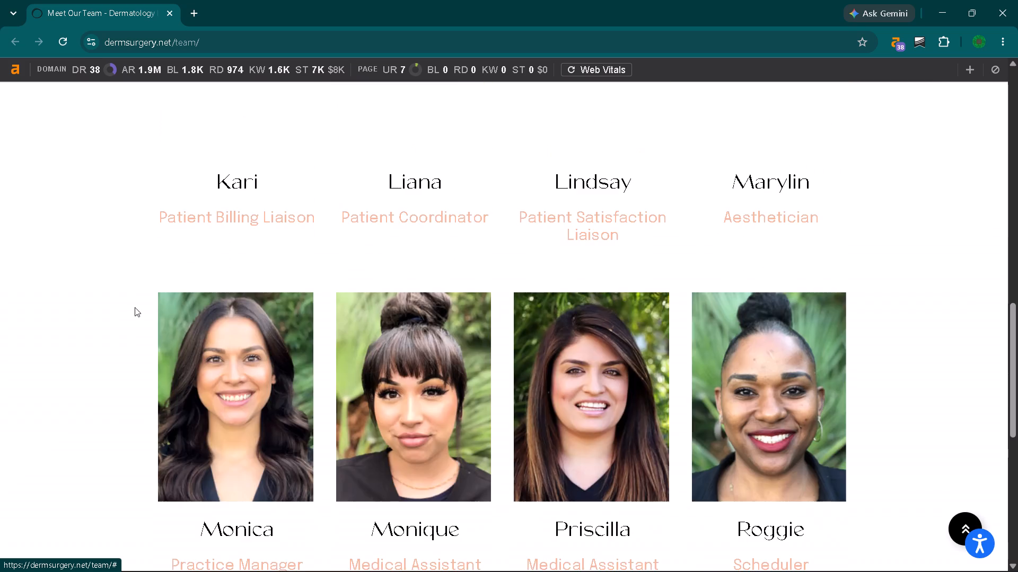
{"action": "scroll", "coordinate": [133, 307], "scroll_direction": "up", "scroll_amount": 13}
{"action": "scroll", "coordinate": [185, 272], "scroll_direction": "up", "scroll_amount": 3}
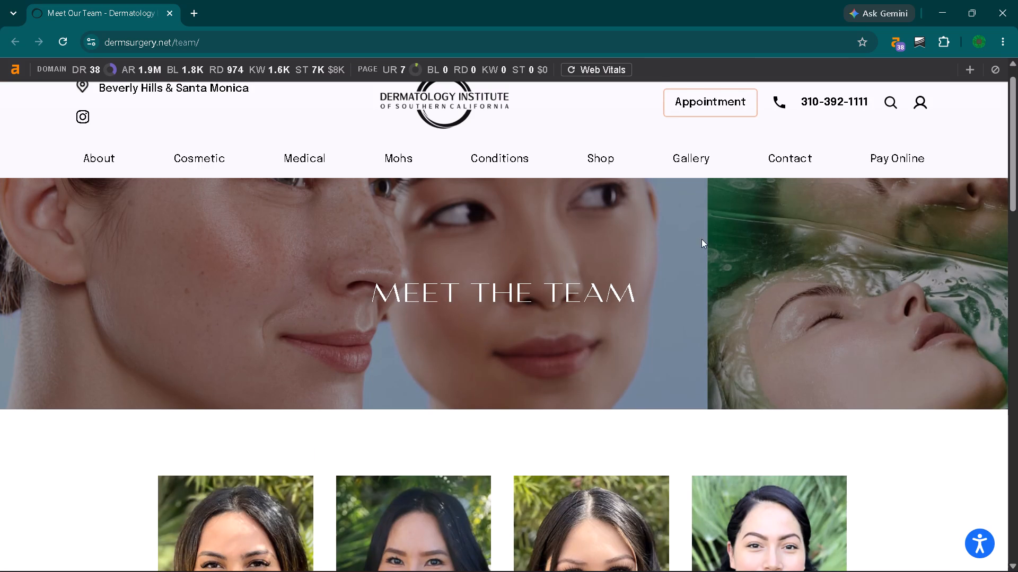
Open the site's Contact page in a new tab, keeping the Meet the Team page in view.
{"action": "right_click", "coordinate": [765, 183]}
{"action": "left_click", "coordinate": [792, 193]}
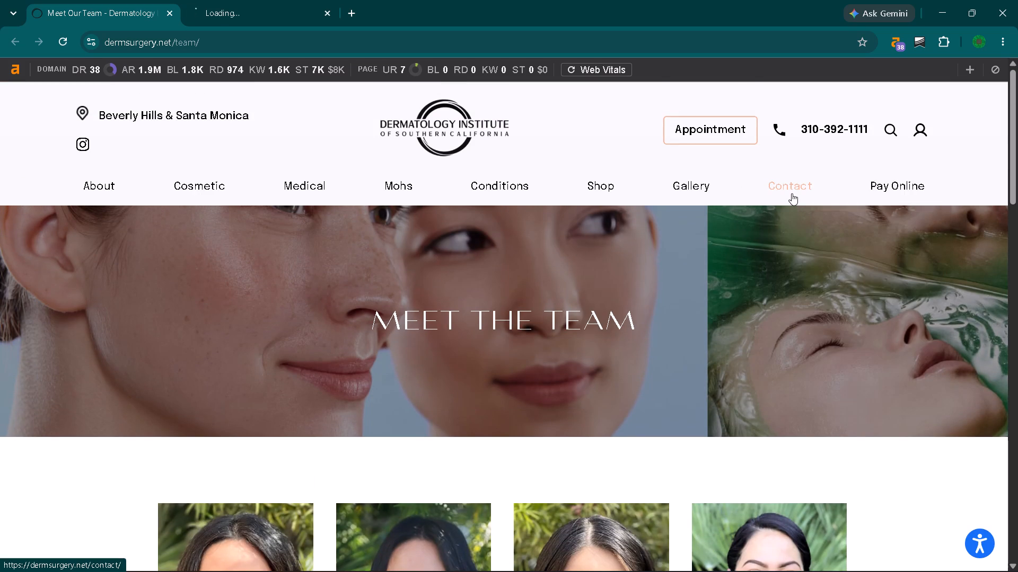
Examine the Meet the Team page from the staff roles to the footer while the Contact page loads.
{"action": "left_click", "coordinate": [295, 0]}
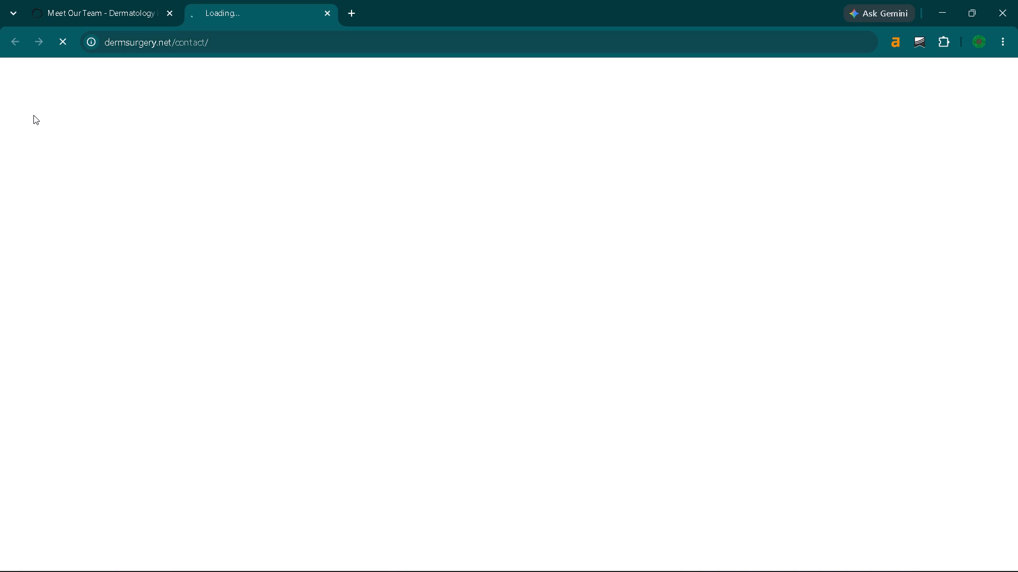
{"action": "left_click", "coordinate": [172, 0]}
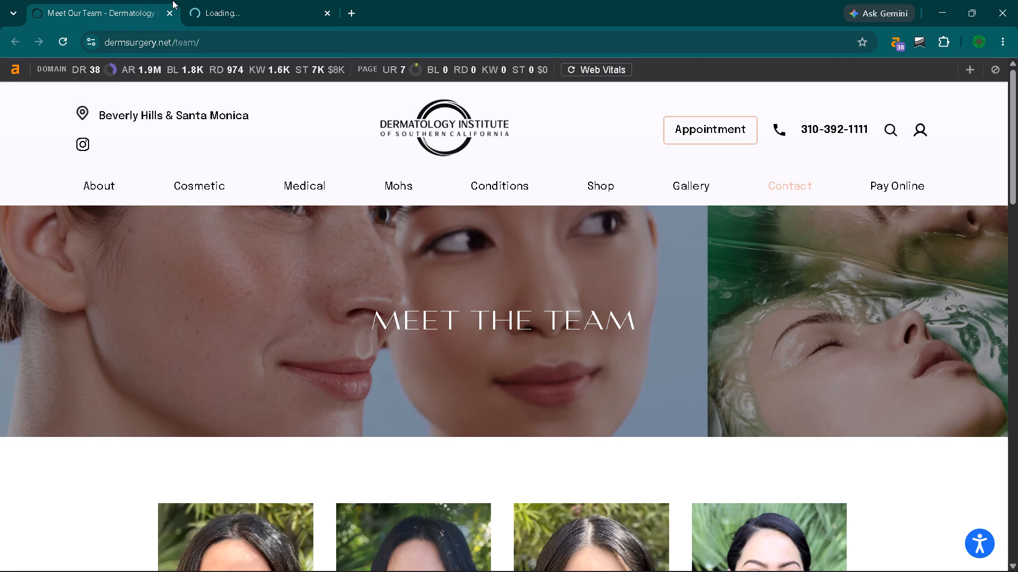
{"action": "scroll", "coordinate": [264, 289], "scroll_direction": "down", "scroll_amount": 6}
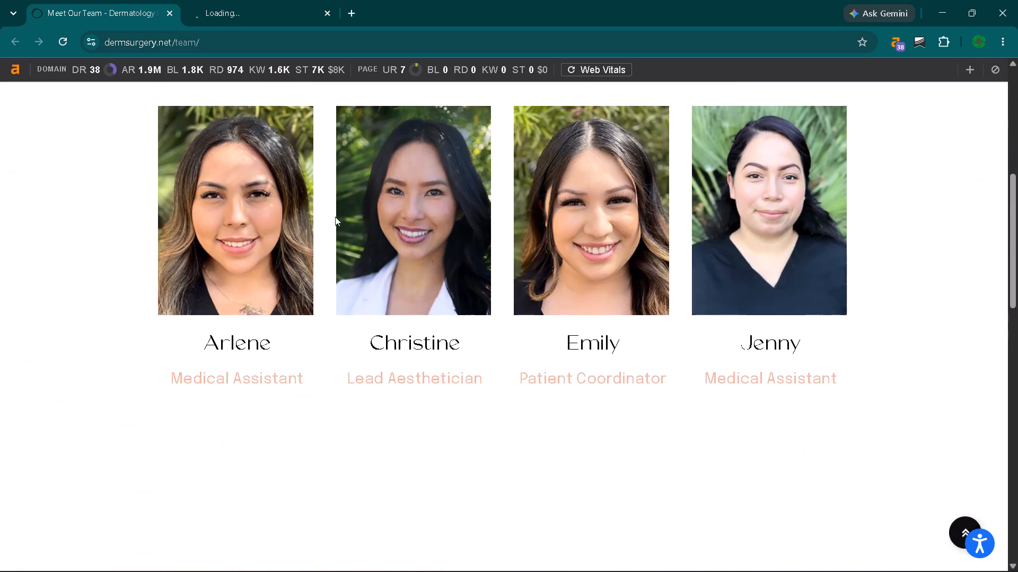
{"action": "scroll", "coordinate": [351, 280], "scroll_direction": "down", "scroll_amount": 7}
{"action": "scroll", "coordinate": [451, 243], "scroll_direction": "down", "scroll_amount": 3}
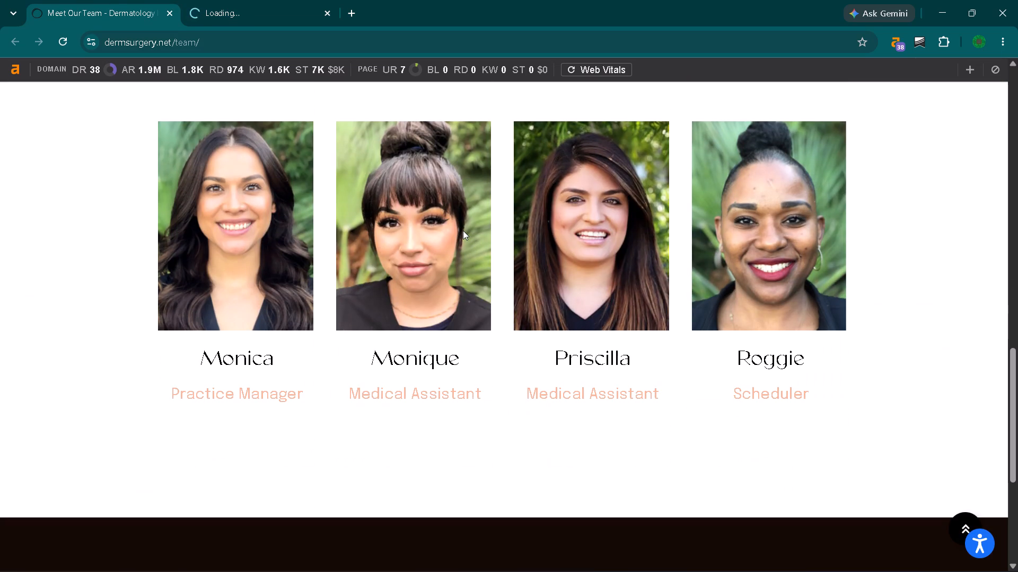
{"action": "scroll", "coordinate": [445, 245], "scroll_direction": "down", "scroll_amount": 7}
{"action": "scroll", "coordinate": [405, 293], "scroll_direction": "down", "scroll_amount": 3}
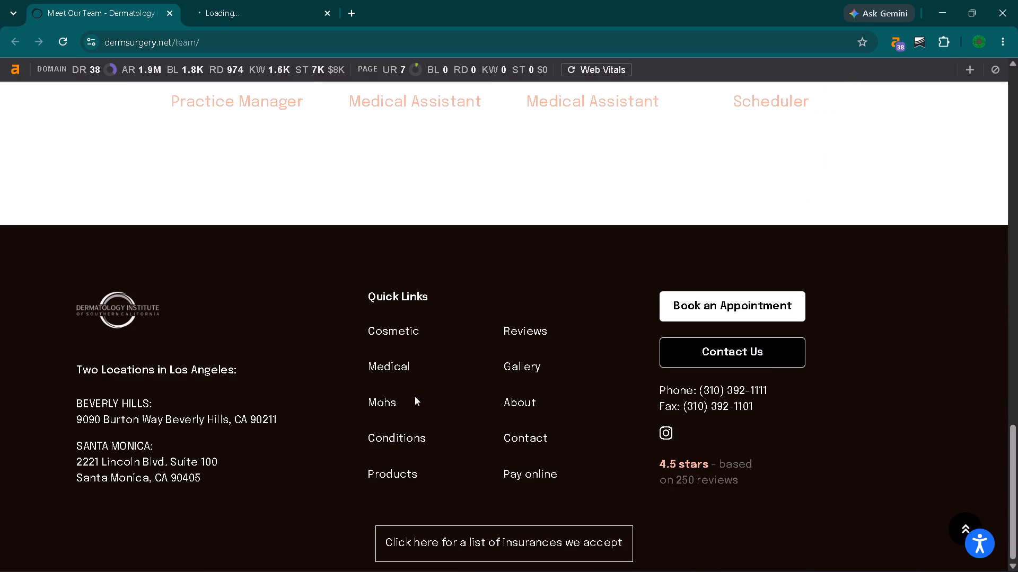
{"action": "scroll", "coordinate": [424, 410], "scroll_direction": "down", "scroll_amount": 4}
Open the practice's Instagram profile from the Meet the Team page's footer.
{"action": "left_click", "coordinate": [668, 435]}
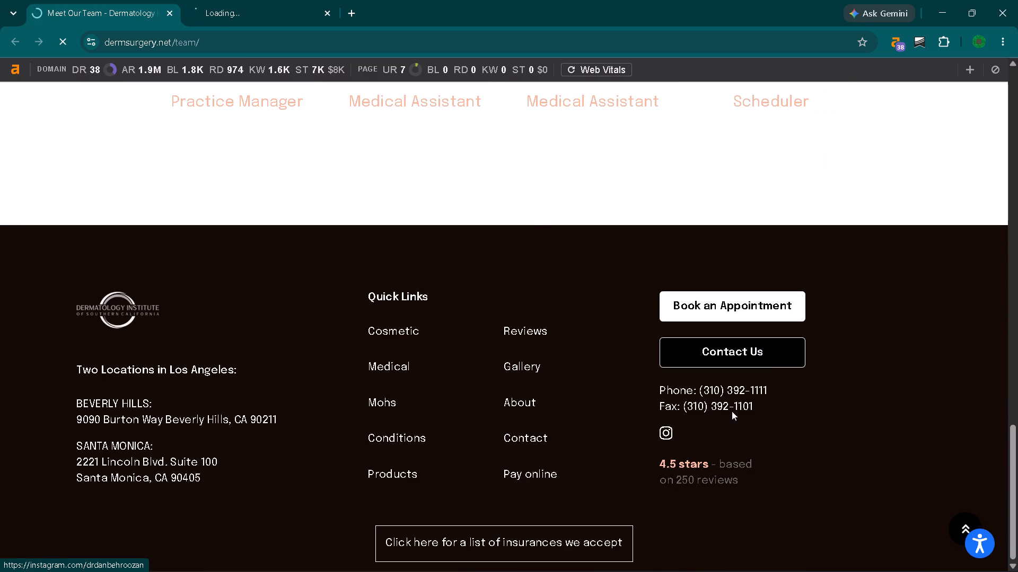
{"action": "left_click", "coordinate": [670, 432]}
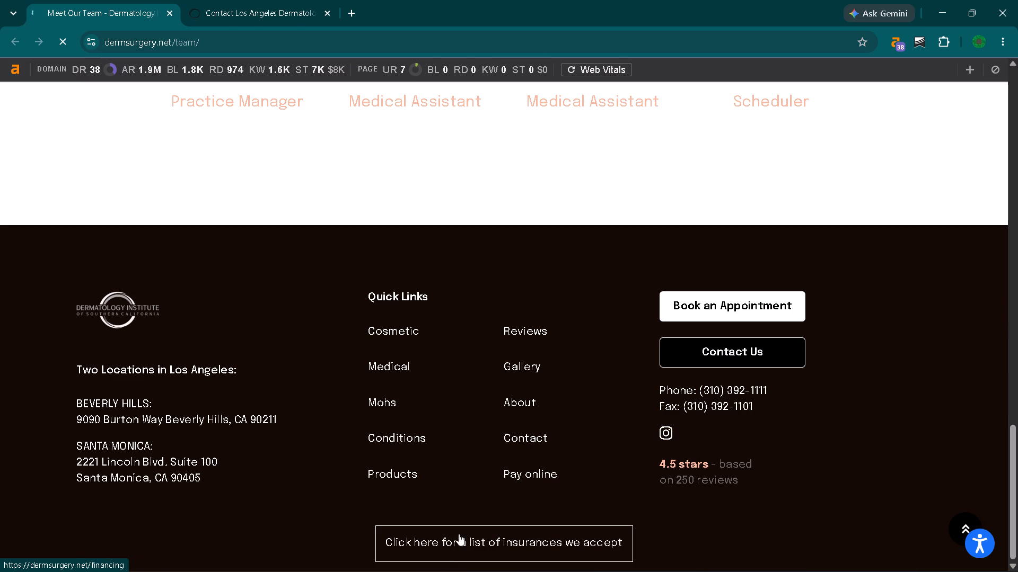
{"action": "scroll", "coordinate": [366, 290], "scroll_direction": "down", "scroll_amount": 4}
{"action": "scroll", "coordinate": [562, 294], "scroll_direction": "up", "scroll_amount": 1}
{"action": "scroll", "coordinate": [559, 294], "scroll_direction": "down", "scroll_amount": 2}
{"action": "scroll", "coordinate": [557, 293], "scroll_direction": "up", "scroll_amount": 1}
{"action": "scroll", "coordinate": [554, 291], "scroll_direction": "down", "scroll_amount": 2}
{"action": "scroll", "coordinate": [548, 284], "scroll_direction": "up", "scroll_amount": 4}
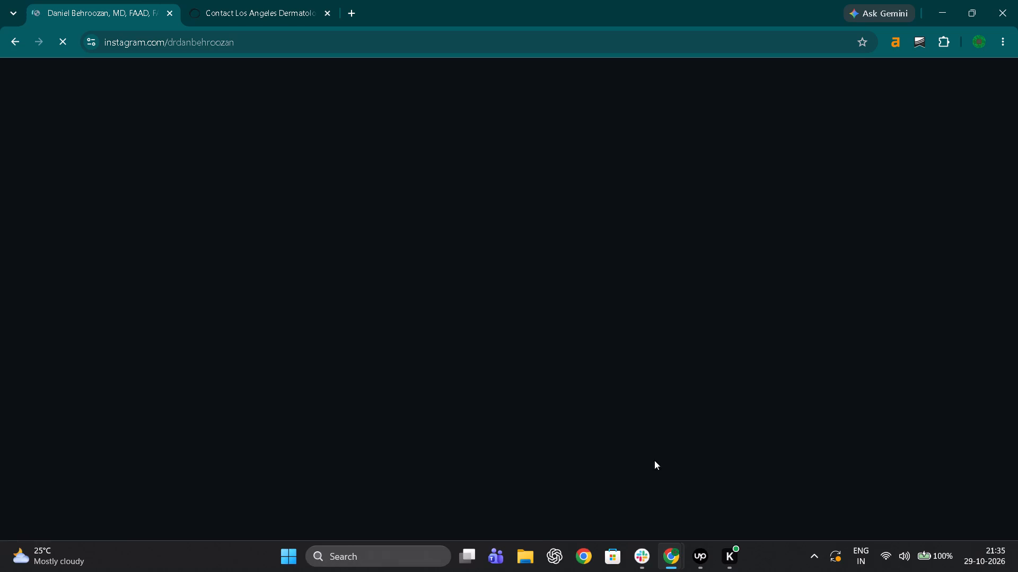
{"action": "left_click", "coordinate": [232, 0]}
{"action": "left_click", "coordinate": [63, 0]}
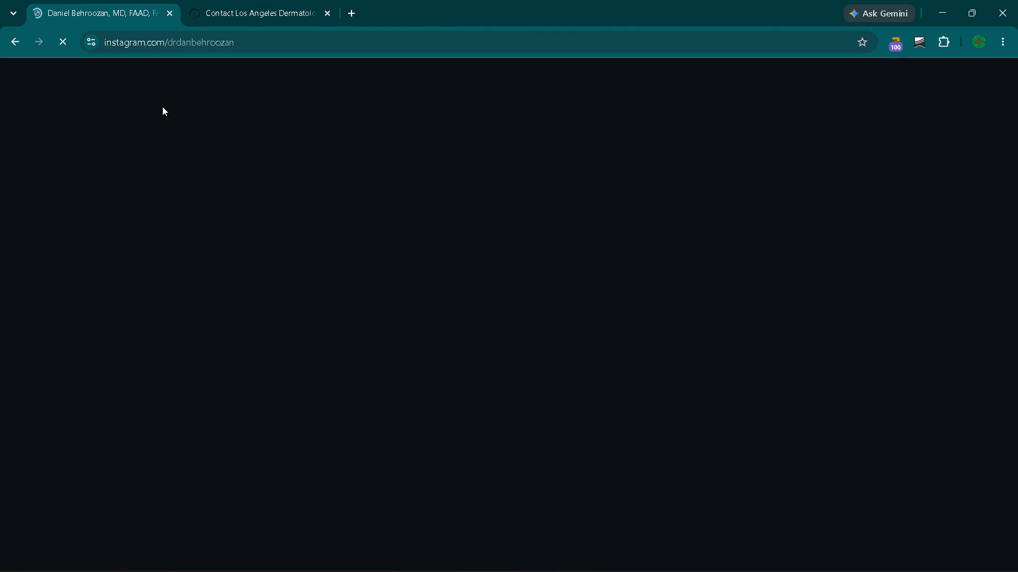
{"action": "scroll", "coordinate": [64, 172], "scroll_direction": "down", "scroll_amount": 10}
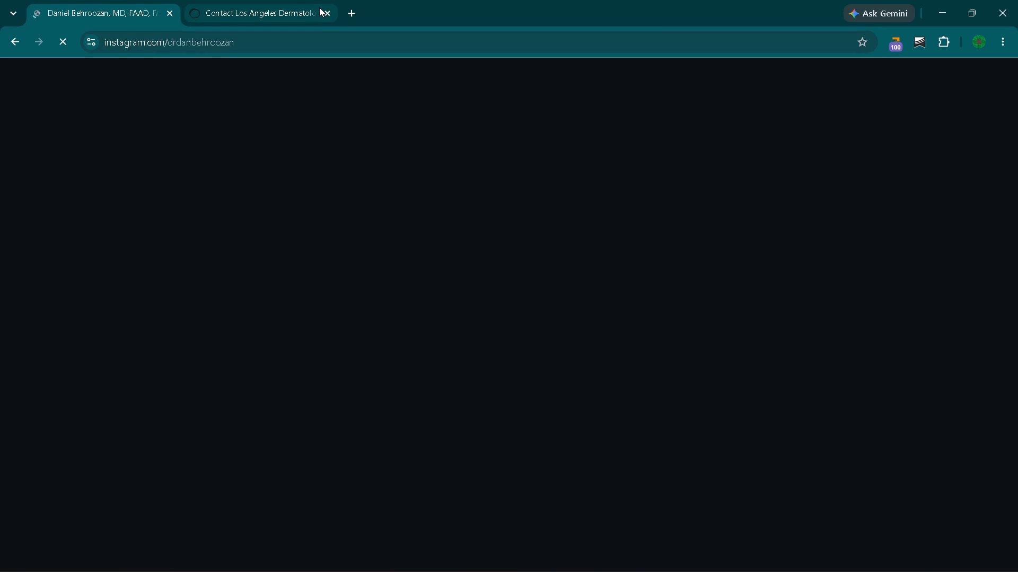
Examine the dermsurgery.net Contact page down to its footer for contact details.
{"action": "left_click", "coordinate": [319, 7]}
{"action": "scroll", "coordinate": [191, 109], "scroll_direction": "down", "scroll_amount": 4}
{"action": "scroll", "coordinate": [339, 139], "scroll_direction": "up", "scroll_amount": 5}
{"action": "scroll", "coordinate": [339, 155], "scroll_direction": "down", "scroll_amount": 19}
{"action": "scroll", "coordinate": [129, 286], "scroll_direction": "down", "scroll_amount": 3}
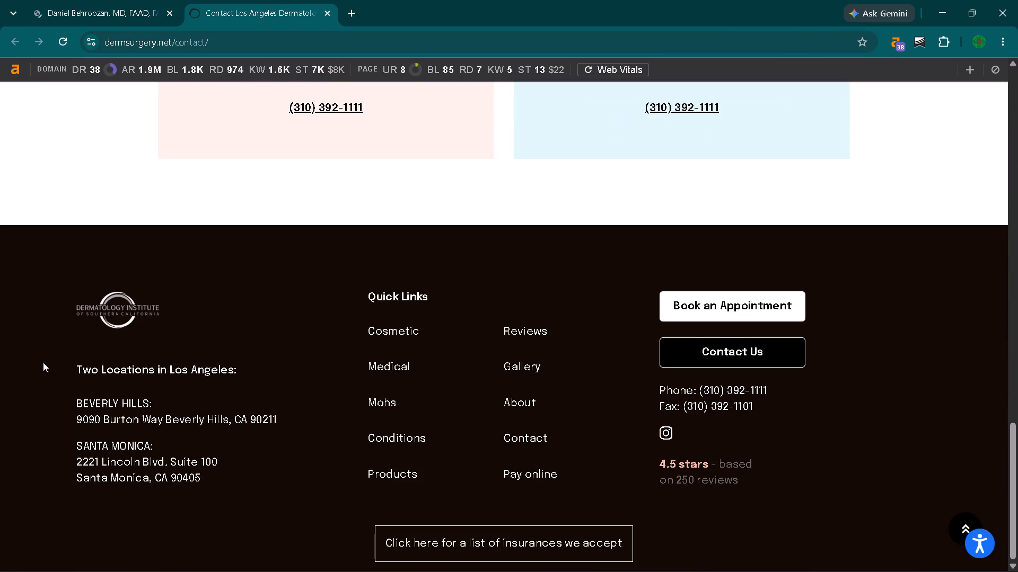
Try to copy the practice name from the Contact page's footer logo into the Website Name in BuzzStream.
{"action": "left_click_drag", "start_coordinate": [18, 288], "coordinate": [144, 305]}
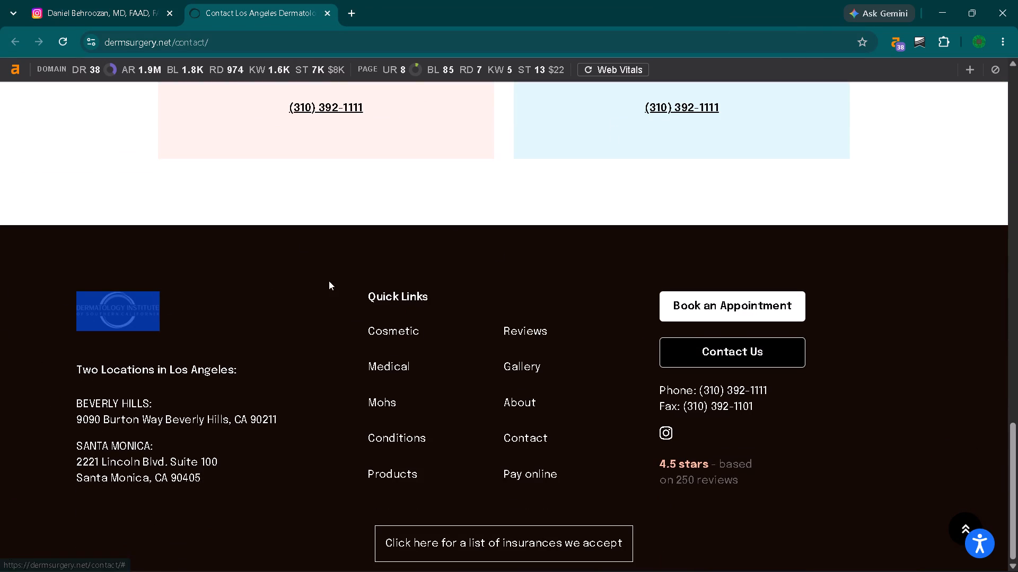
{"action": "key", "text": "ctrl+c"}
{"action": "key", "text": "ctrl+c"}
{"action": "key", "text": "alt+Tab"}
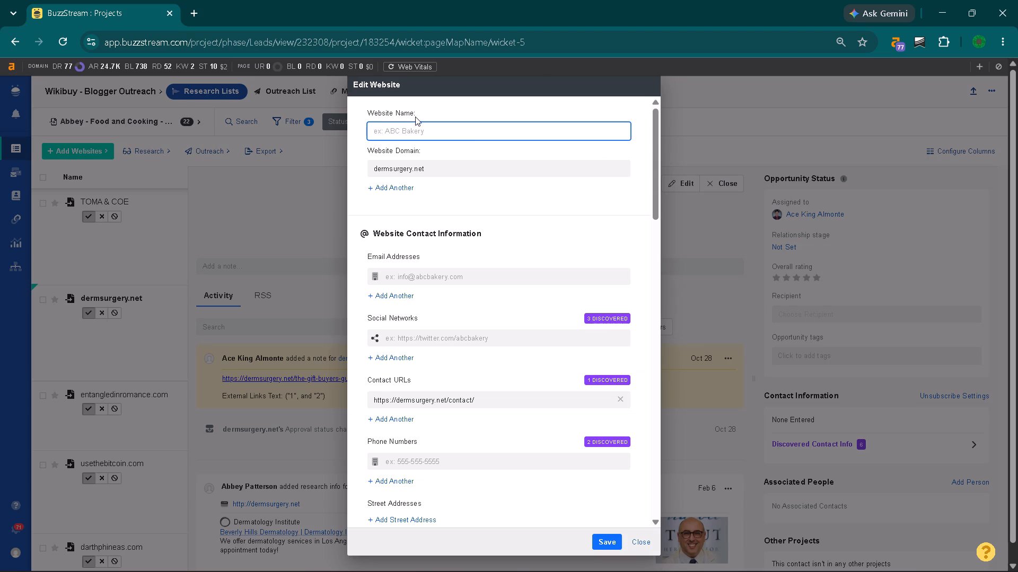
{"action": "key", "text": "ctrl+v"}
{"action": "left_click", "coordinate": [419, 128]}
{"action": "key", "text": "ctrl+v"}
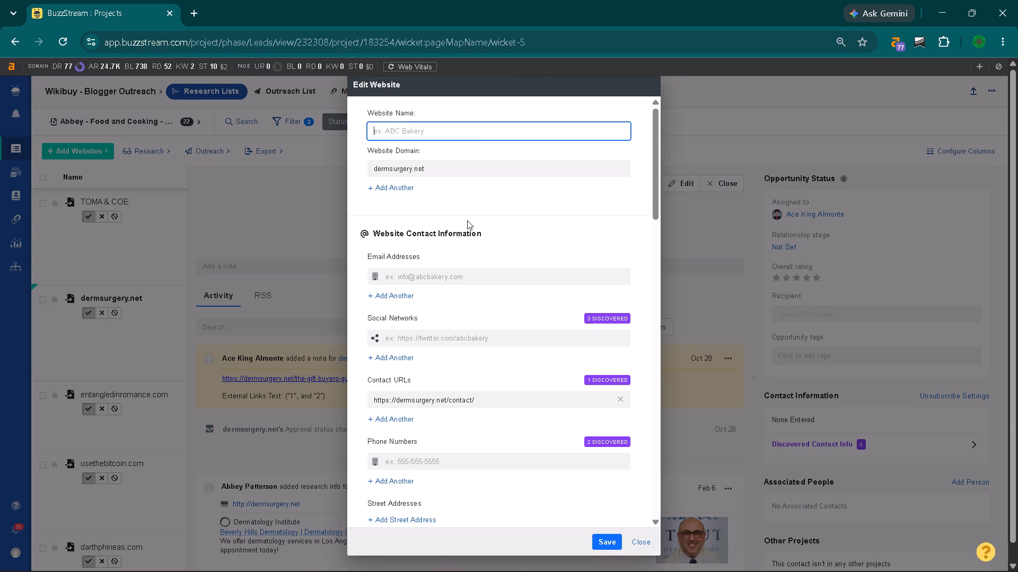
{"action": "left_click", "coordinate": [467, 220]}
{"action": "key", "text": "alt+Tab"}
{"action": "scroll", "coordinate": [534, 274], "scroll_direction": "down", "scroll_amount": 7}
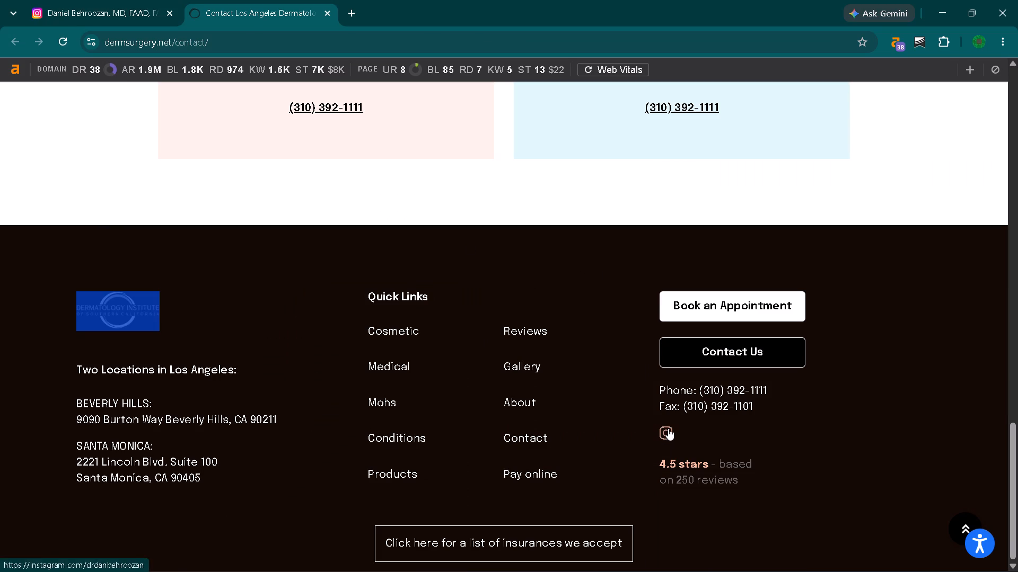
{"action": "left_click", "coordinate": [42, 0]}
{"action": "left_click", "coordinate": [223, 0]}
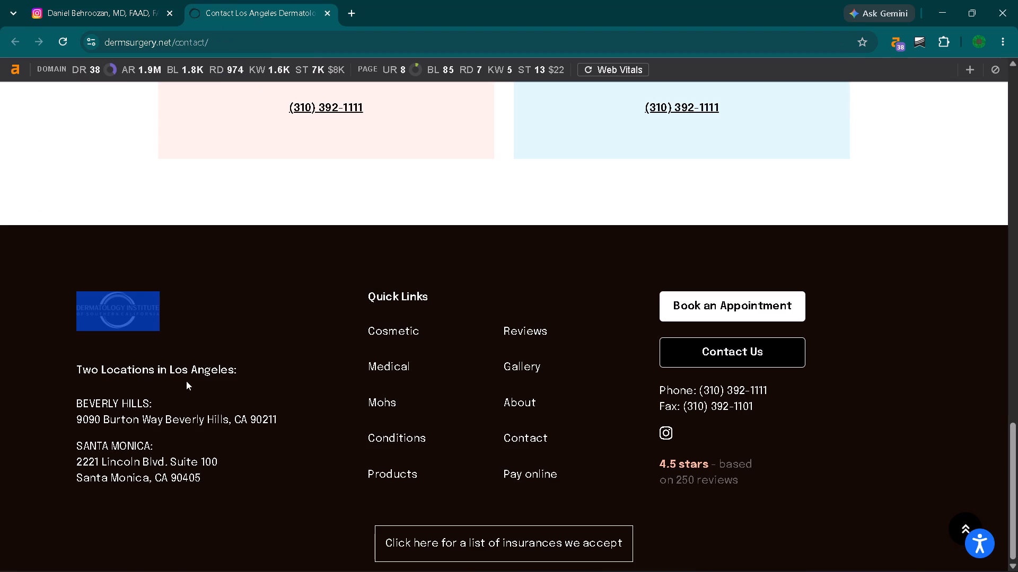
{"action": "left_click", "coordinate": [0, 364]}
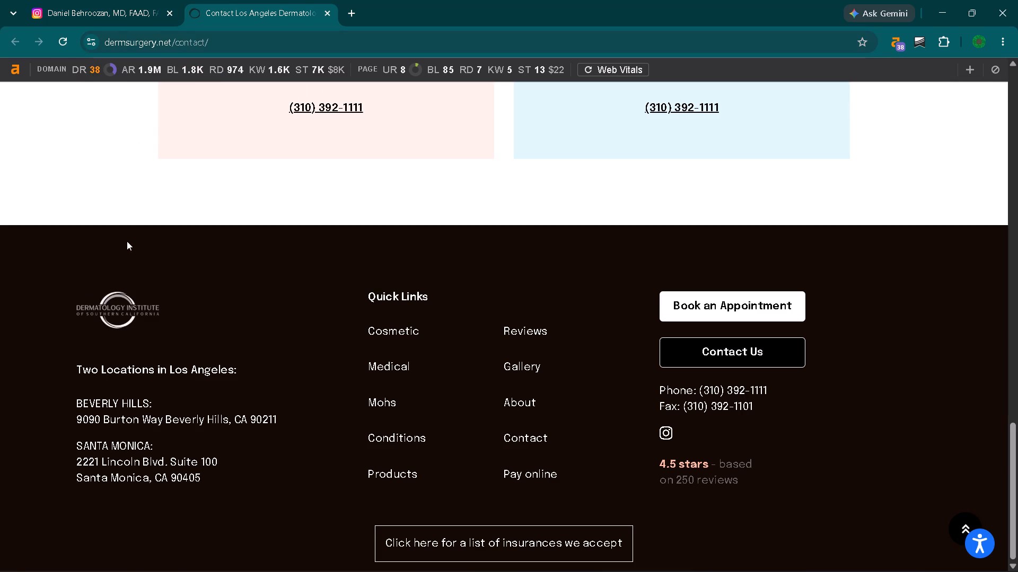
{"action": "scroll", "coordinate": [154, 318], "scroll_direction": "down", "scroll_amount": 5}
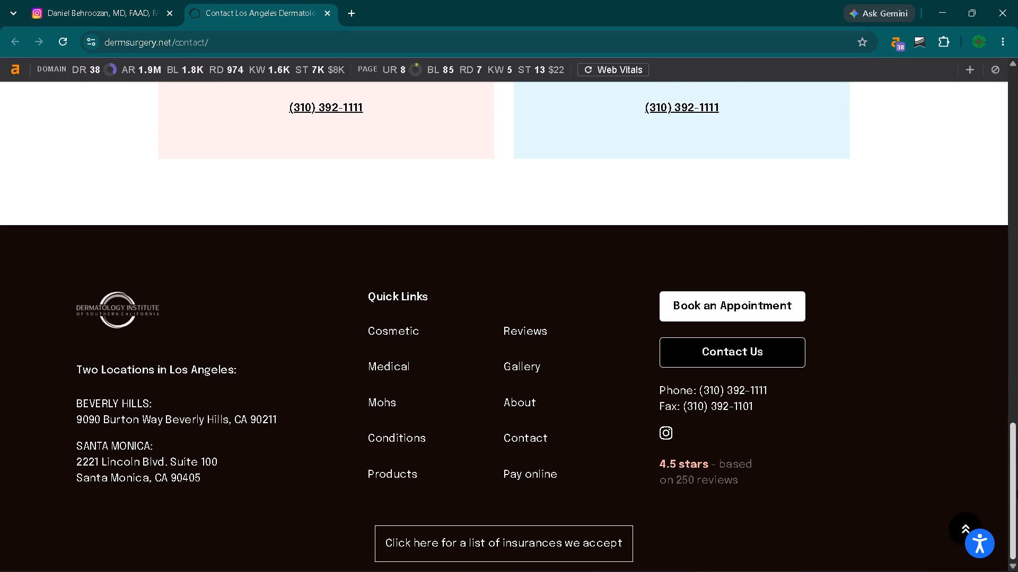
Open the In The Media page in a new tab and the About Our Practice page in the Contact page's tab.
{"action": "left_click_drag", "start_coordinate": [1017, 490], "coordinate": [1017, 0]}
{"action": "scroll", "coordinate": [289, 181], "scroll_direction": "up", "scroll_amount": 4}
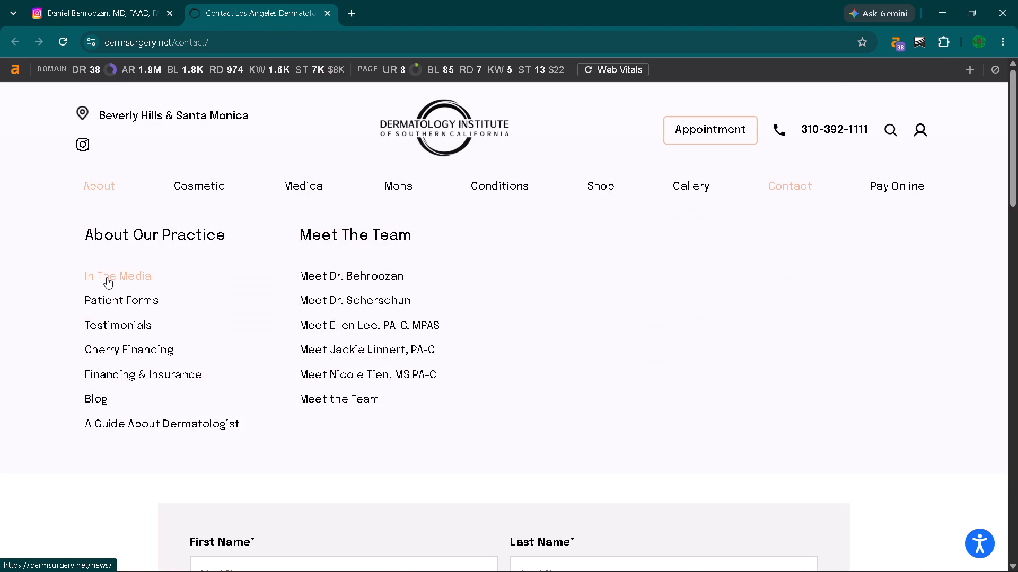
{"action": "left_click", "coordinate": [107, 277], "text": "ctrl"}
{"action": "triple_click", "coordinate": [121, 238]}
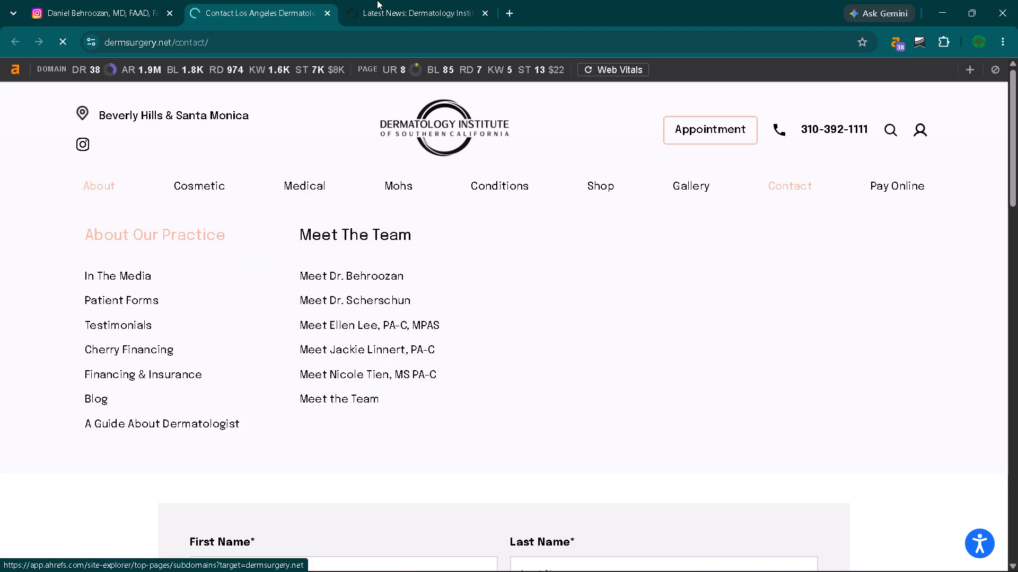
Examine the dermsurgery.net news page from the media listings down to the footer for contact details.
{"action": "left_click", "coordinate": [396, 0]}
{"action": "scroll", "coordinate": [328, 322], "scroll_direction": "down", "scroll_amount": 6}
{"action": "scroll", "coordinate": [2, 175], "scroll_direction": "down", "scroll_amount": 5}
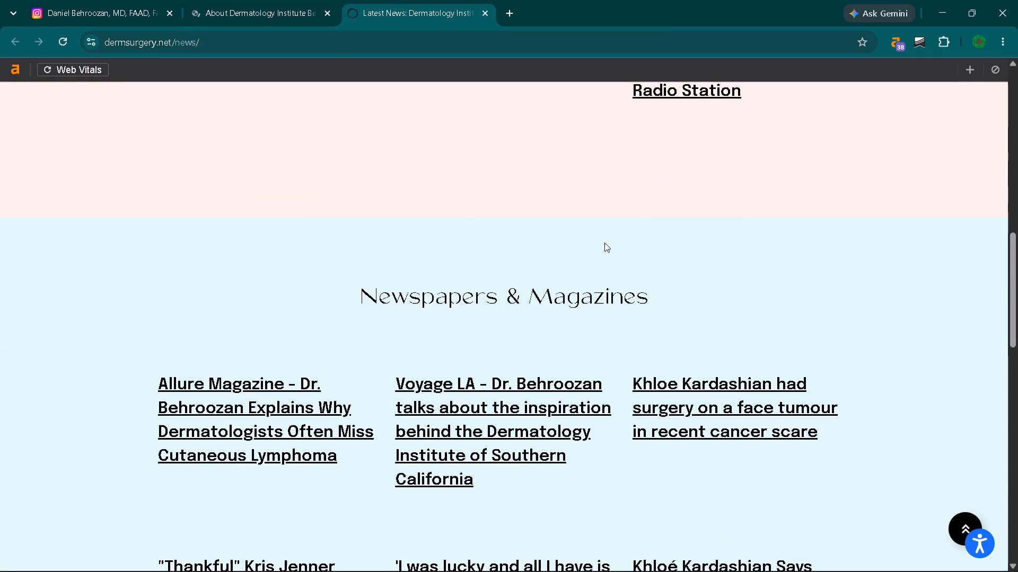
{"action": "scroll", "coordinate": [478, 224], "scroll_direction": "down", "scroll_amount": 4}
{"action": "scroll", "coordinate": [214, 201], "scroll_direction": "down", "scroll_amount": 5}
{"action": "scroll", "coordinate": [153, 316], "scroll_direction": "down", "scroll_amount": 12}
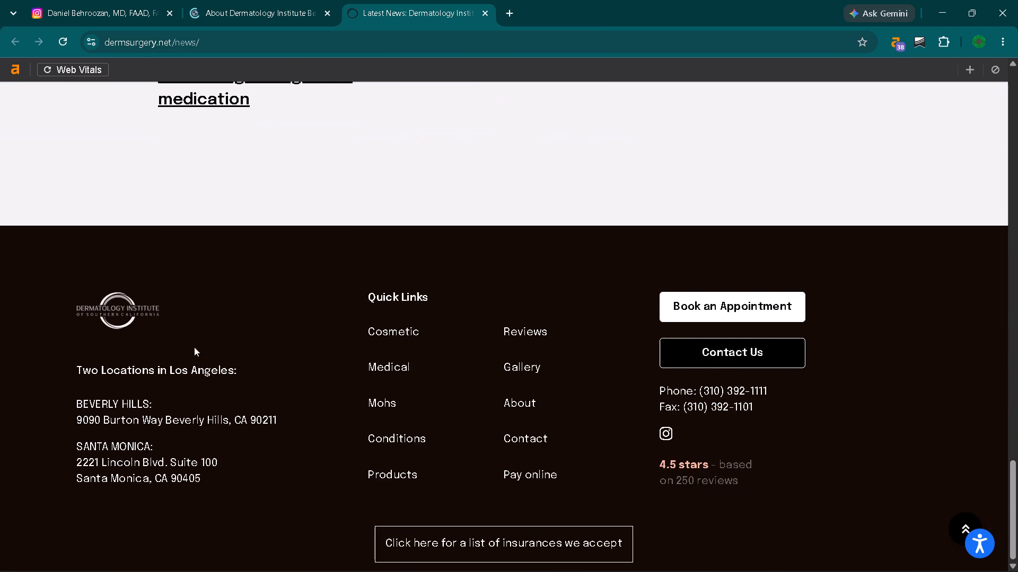
{"action": "scroll", "coordinate": [194, 347], "scroll_direction": "down", "scroll_amount": 2}
Copy "Dermatology Institute Of Southern California" from the About page into the BuzzStream record's Website Name and save the record.
{"action": "left_click", "coordinate": [170, 0]}
{"action": "left_click", "coordinate": [311, 0]}
{"action": "scroll", "coordinate": [290, 335], "scroll_direction": "down", "scroll_amount": 4}
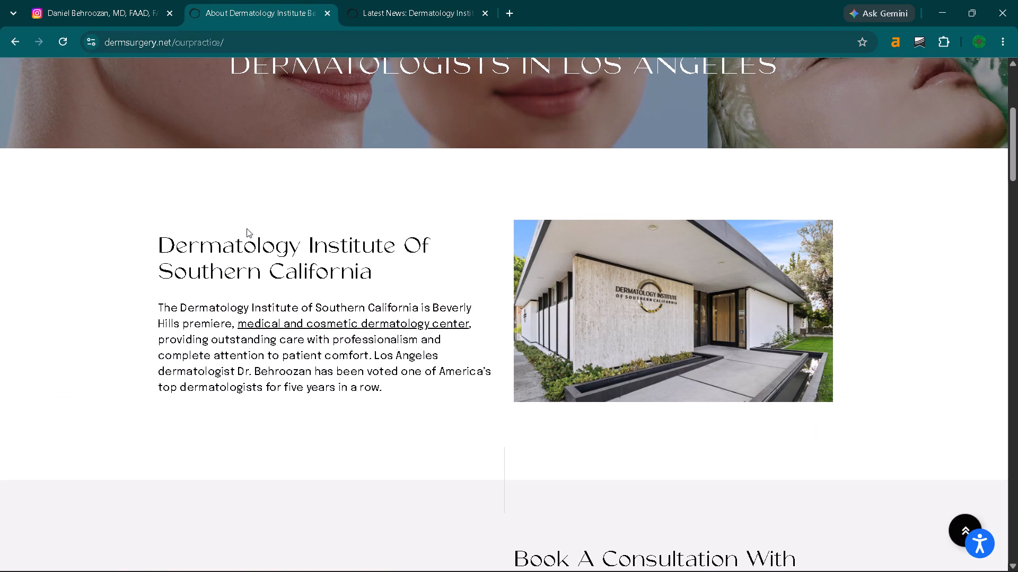
{"action": "left_click", "coordinate": [196, 245]}
{"action": "left_click_drag", "start_coordinate": [196, 245], "coordinate": [339, 305]}
{"action": "key", "text": "ctrl+c"}
{"action": "key", "text": "ctrl+c"}
{"action": "left_click", "coordinate": [116, 332]}
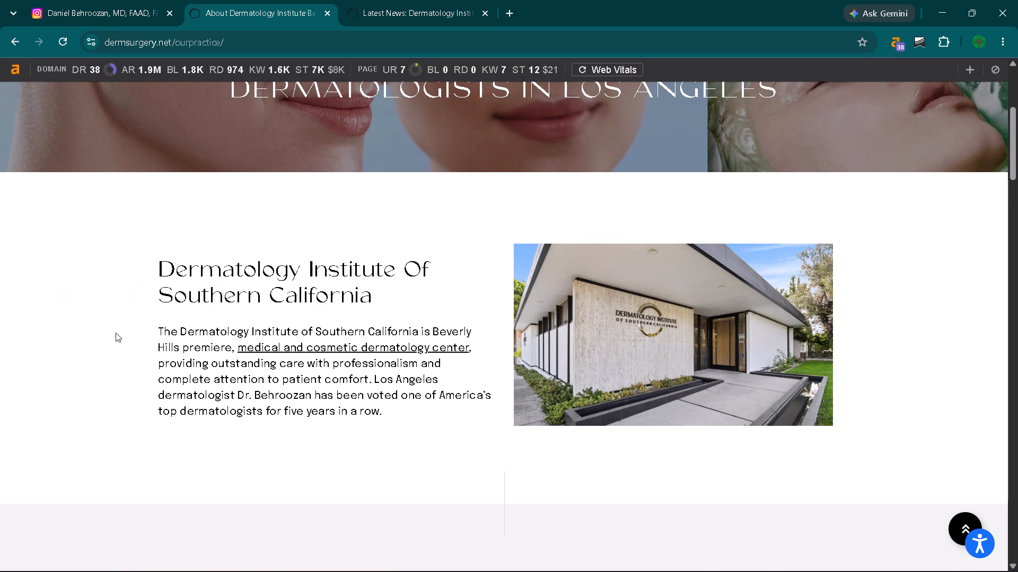
{"action": "key", "text": "alt+Tab"}
{"action": "triple_click", "coordinate": [526, 131]}
{"action": "key", "text": "ctrl+v"}
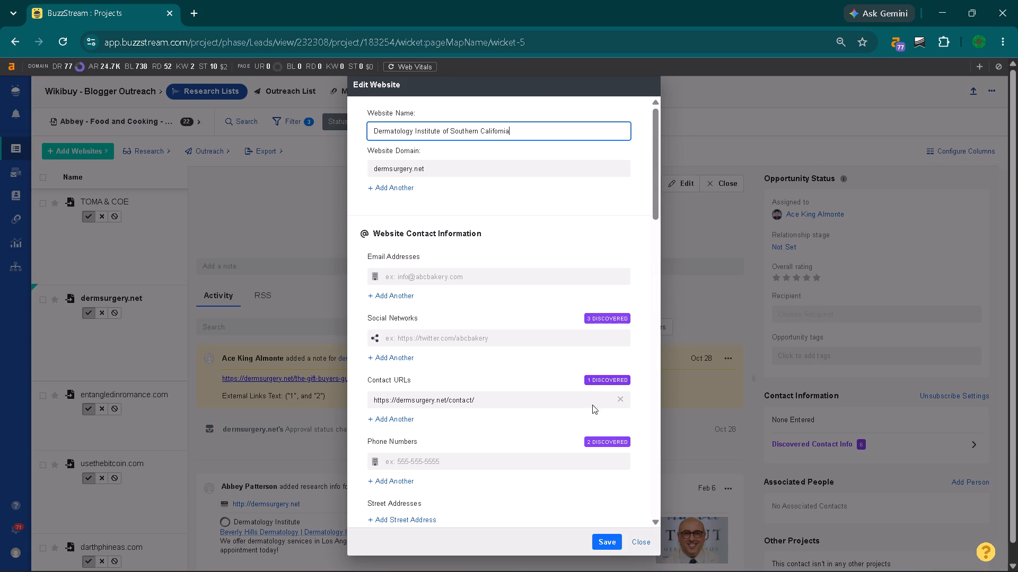
{"action": "left_click", "coordinate": [611, 538]}
Close the About page, keep the news page open, and copy the dermsurgery.net domain from its address.
{"action": "key", "text": "alt+Tab"}
{"action": "key", "text": "ctrl+w"}
{"action": "key", "text": "ctrl+w"}
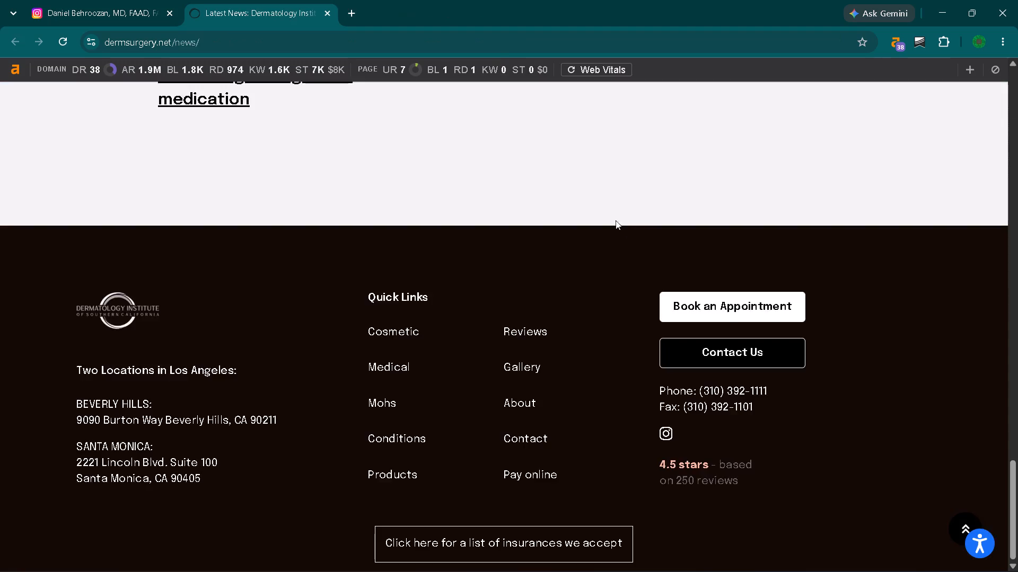
{"action": "key", "text": "ctrl+shift+t"}
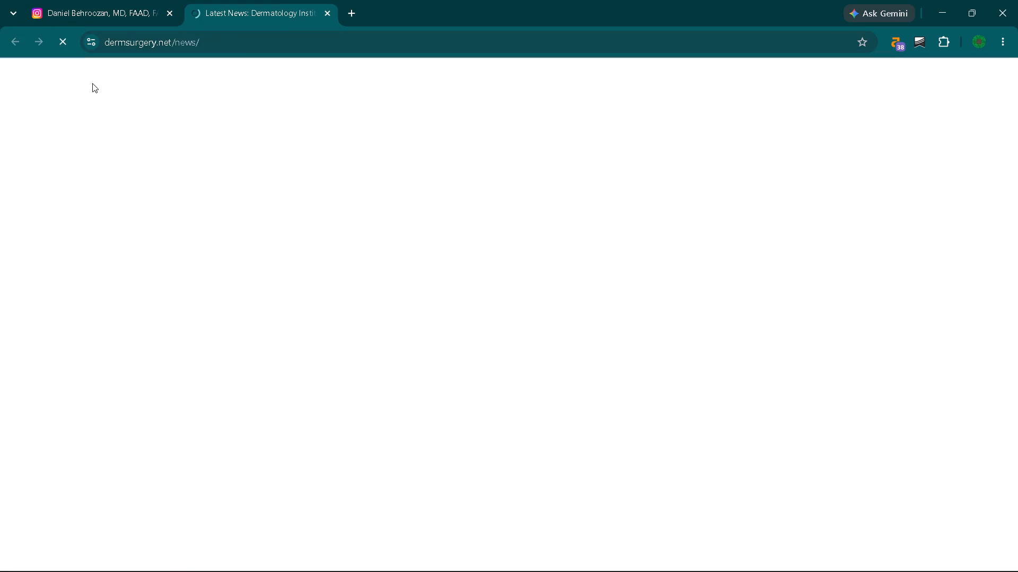
{"action": "left_click_drag", "start_coordinate": [171, 40], "coordinate": [0, 55]}
{"action": "key", "text": "ctrl+c"}
{"action": "key", "text": "ctrl+c"}
{"action": "key", "text": "ctrl+c"}
Close the remaining news and Instagram tabs and return to the BuzzStream record.
{"action": "left_click", "coordinate": [25, 192]}
{"action": "key", "text": "ctrl+w"}
{"action": "key", "text": "ctrl+w"}
{"action": "key", "text": "alt+Tab"}
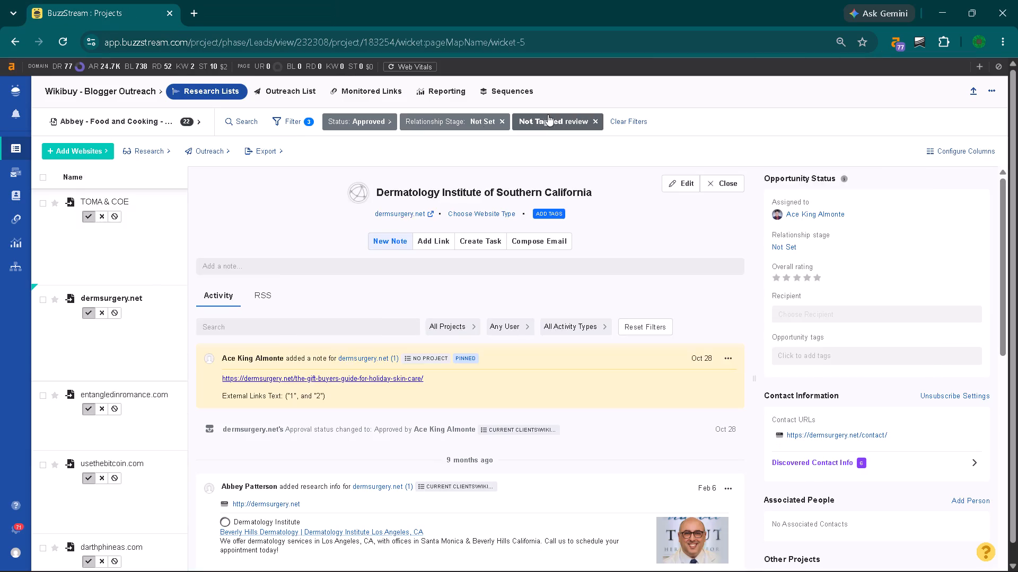
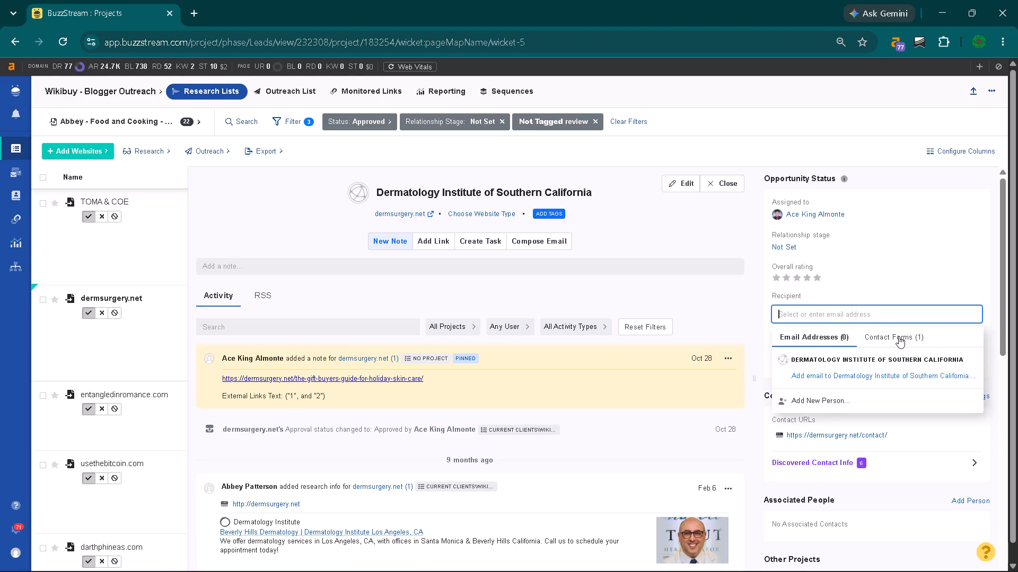
{"action": "left_click", "coordinate": [827, 379]}
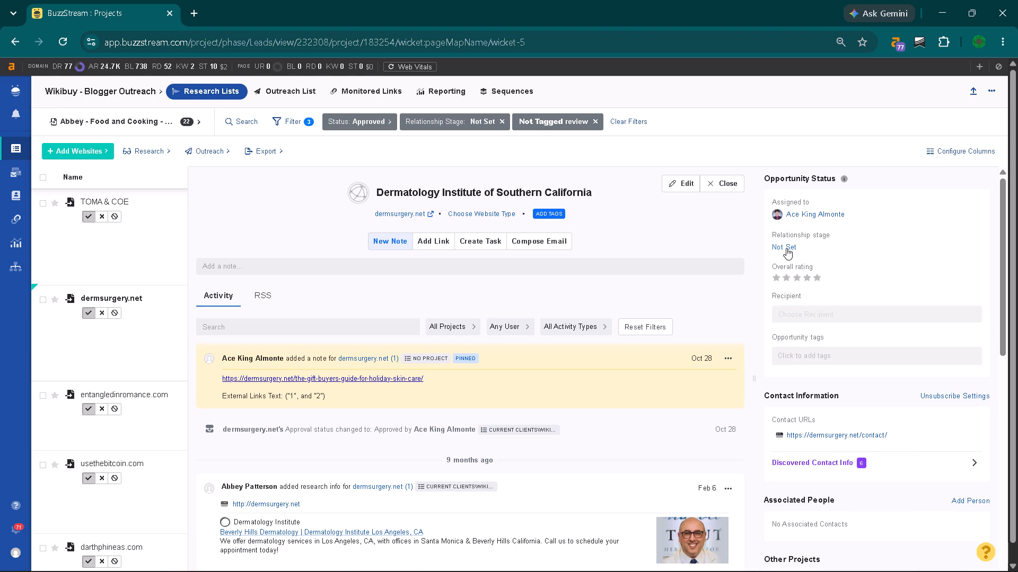
Set the dermsurgery.net record's relationship stage to Prepped for Outreach and close the record.
{"action": "left_click", "coordinate": [786, 248]}
{"action": "left_click", "coordinate": [805, 317]}
{"action": "left_click", "coordinate": [733, 246]}
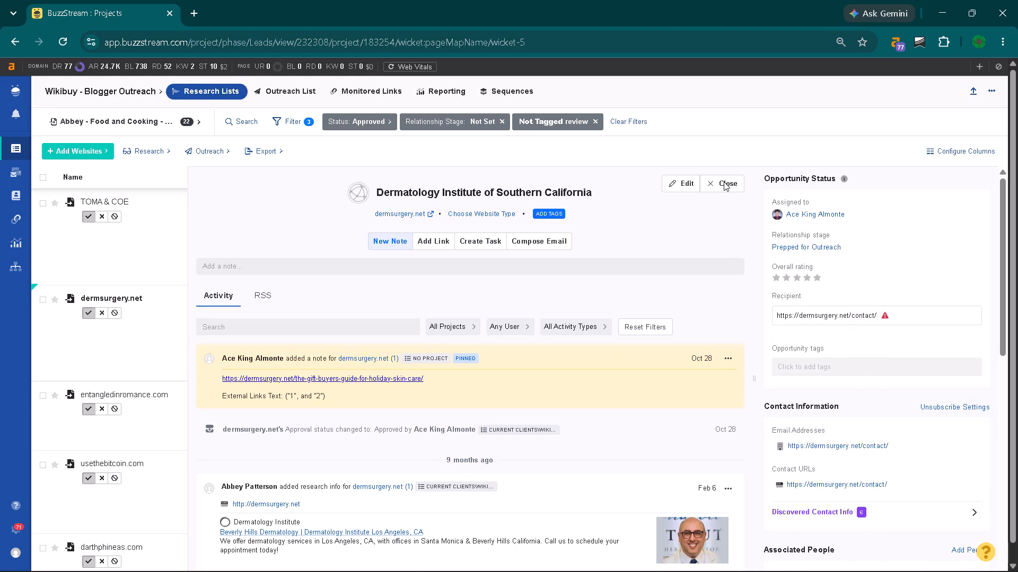
{"action": "left_click", "coordinate": [730, 178]}
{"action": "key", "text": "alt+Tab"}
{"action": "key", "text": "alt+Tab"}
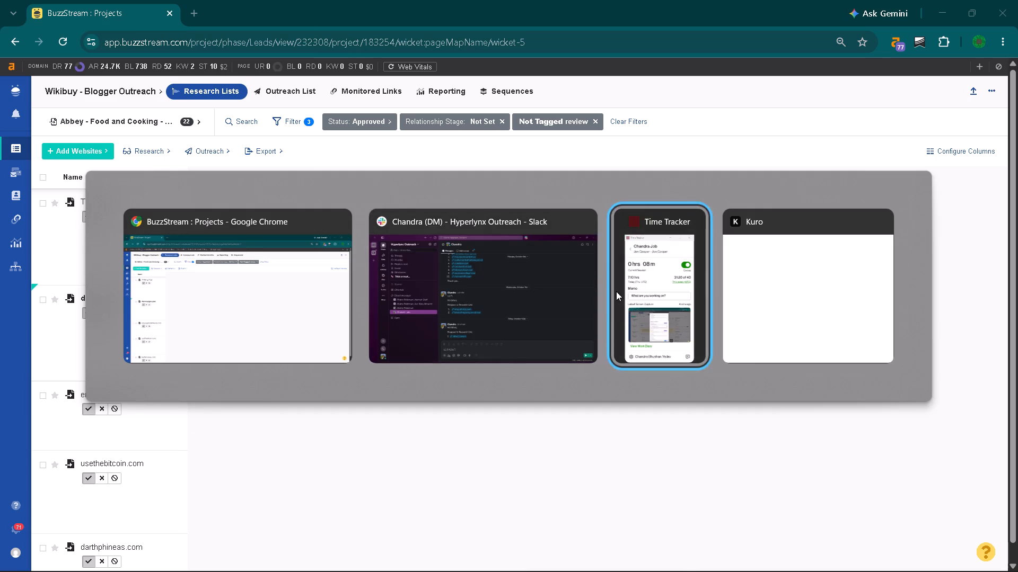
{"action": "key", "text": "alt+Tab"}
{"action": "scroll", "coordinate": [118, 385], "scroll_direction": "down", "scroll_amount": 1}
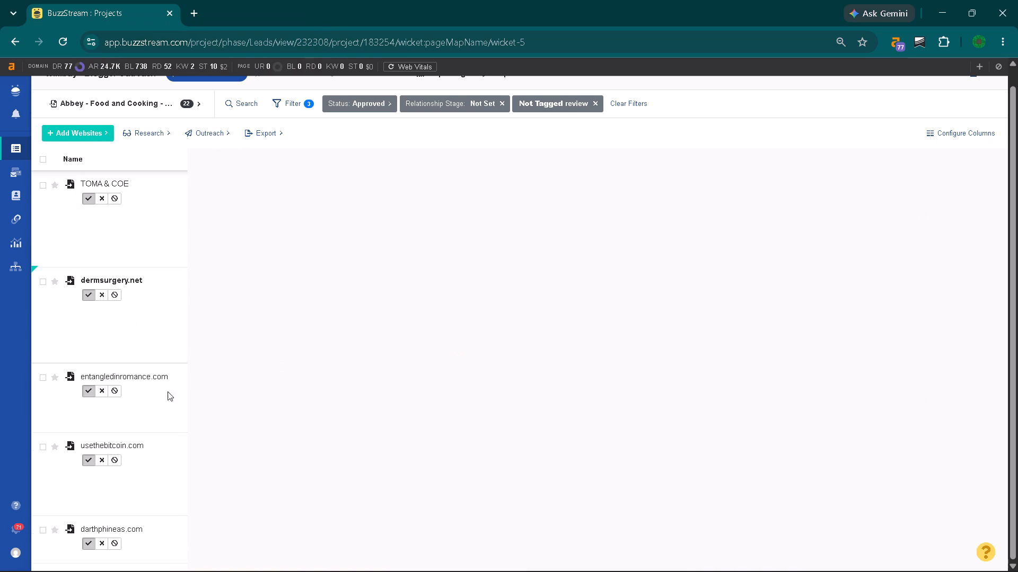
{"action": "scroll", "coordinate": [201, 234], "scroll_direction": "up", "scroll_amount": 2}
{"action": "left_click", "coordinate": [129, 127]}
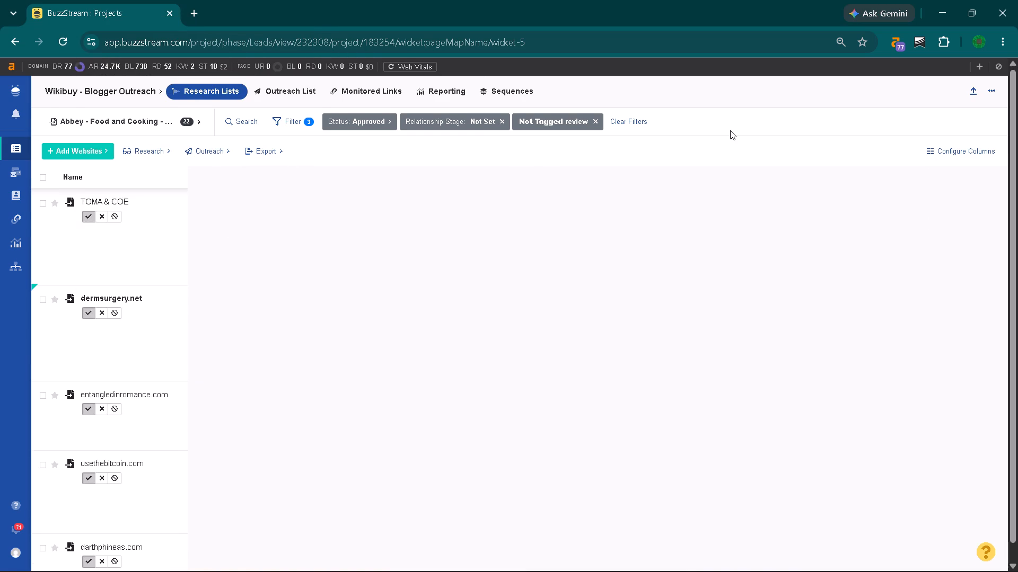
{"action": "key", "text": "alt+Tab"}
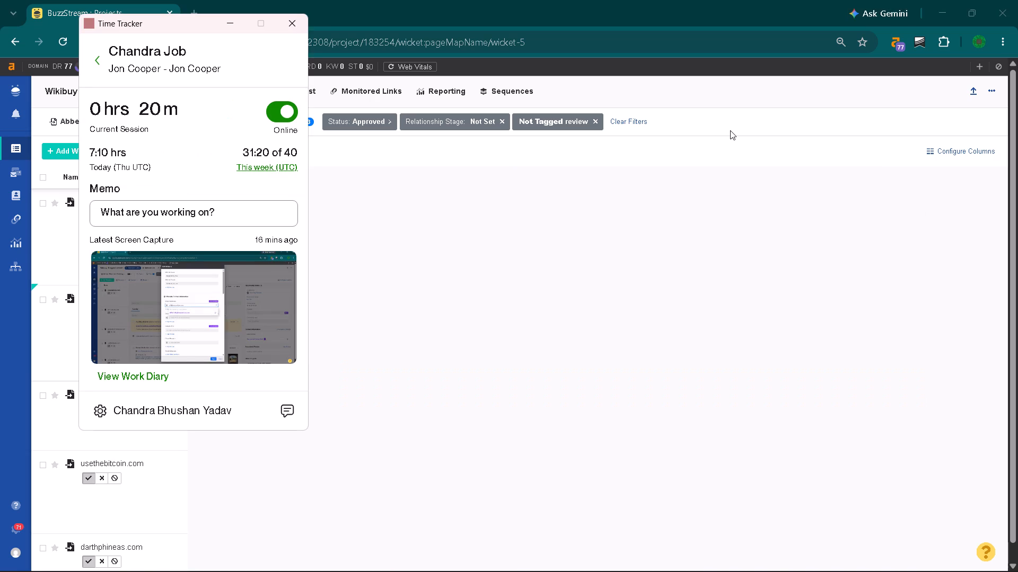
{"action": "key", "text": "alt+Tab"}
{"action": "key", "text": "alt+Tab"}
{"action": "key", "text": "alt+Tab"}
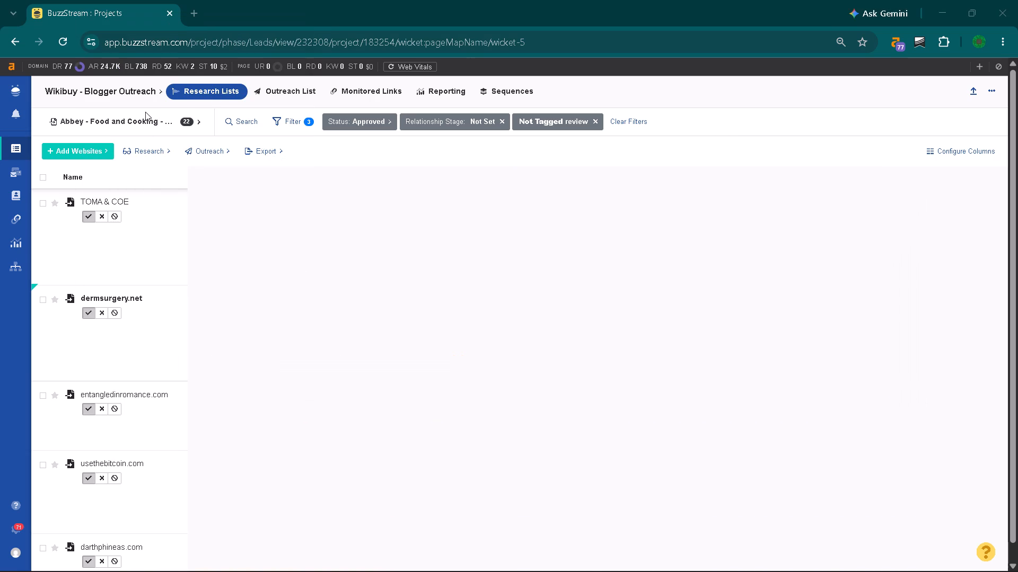
Reload the research list page to refresh the filtered prospects.
{"action": "left_click", "coordinate": [56, 42]}
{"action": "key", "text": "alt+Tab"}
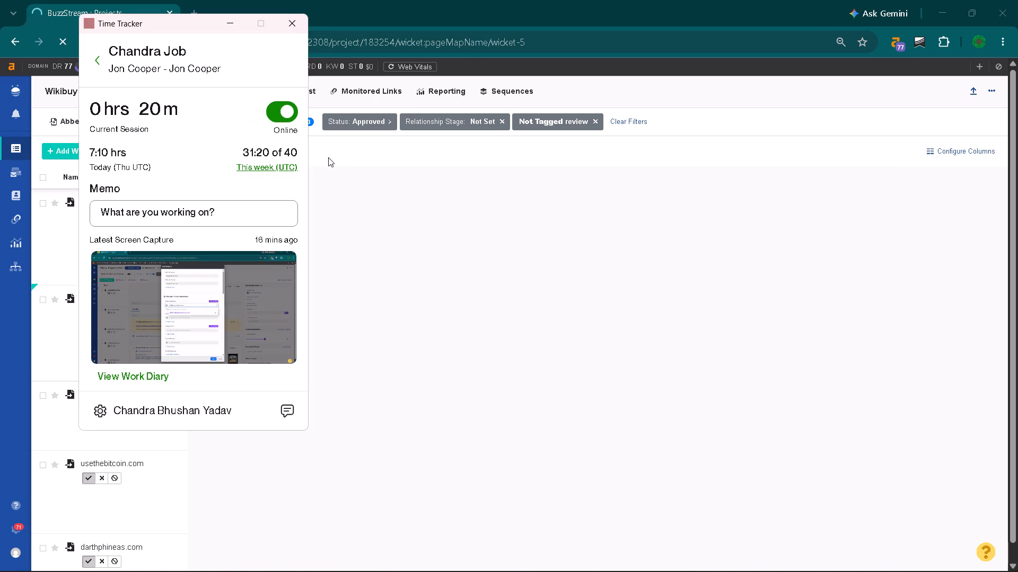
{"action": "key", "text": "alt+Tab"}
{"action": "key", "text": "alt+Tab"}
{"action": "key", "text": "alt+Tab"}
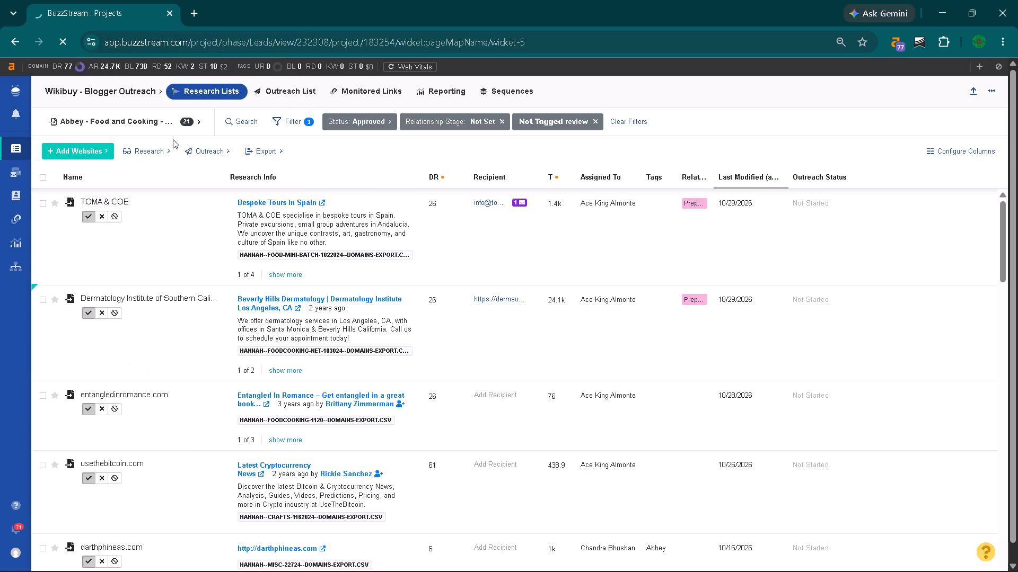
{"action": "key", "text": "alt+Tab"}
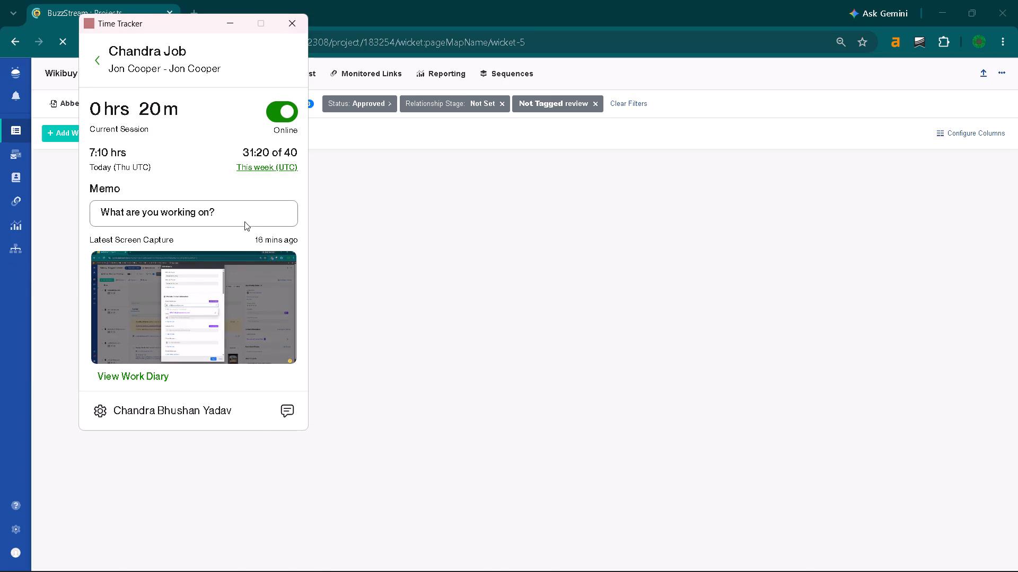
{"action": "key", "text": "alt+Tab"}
Switch from the Abbey - Food and Cooking research list to the Blogger/first person language list.
{"action": "left_click", "coordinate": [159, 101]}
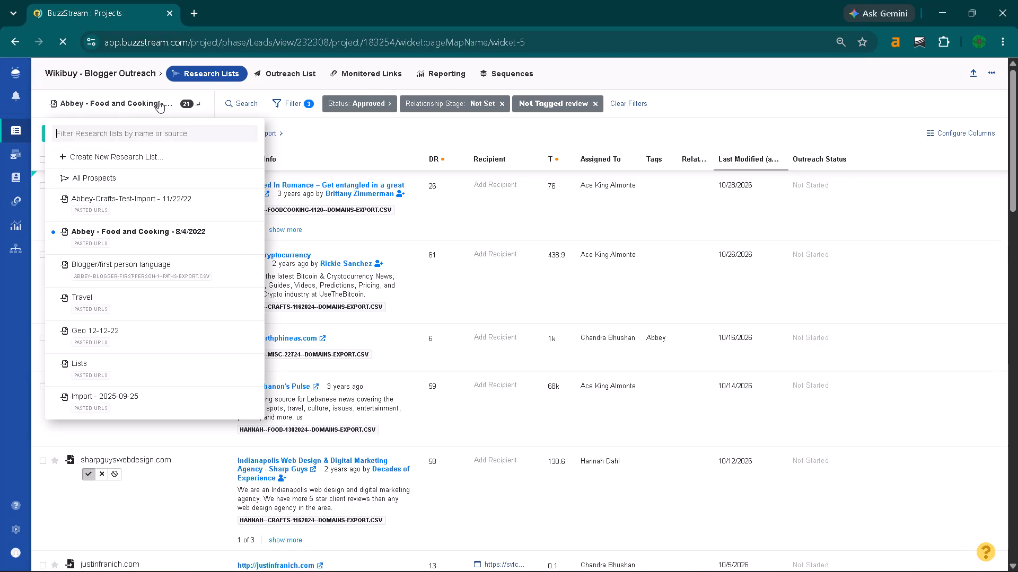
{"action": "left_click", "coordinate": [167, 265]}
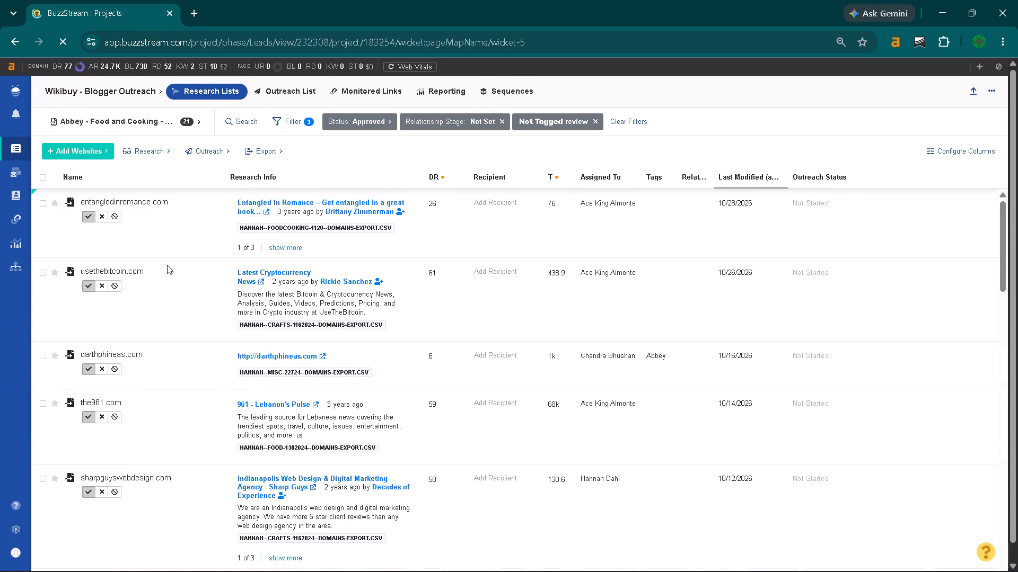
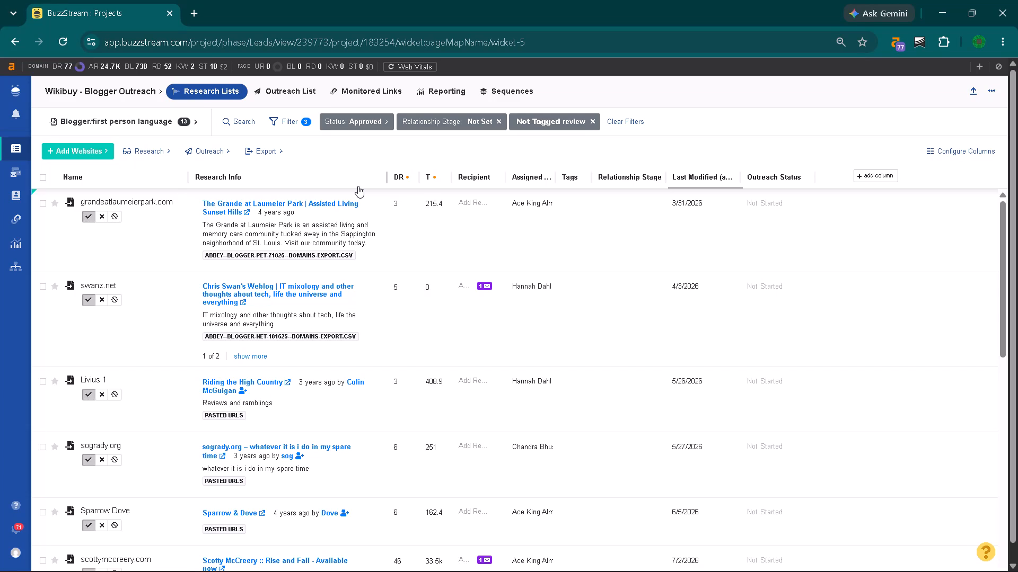
Look over the Blogger/first person language prospects and switch to the Travel research list.
{"action": "scroll", "coordinate": [57, 191], "scroll_direction": "down", "scroll_amount": 10}
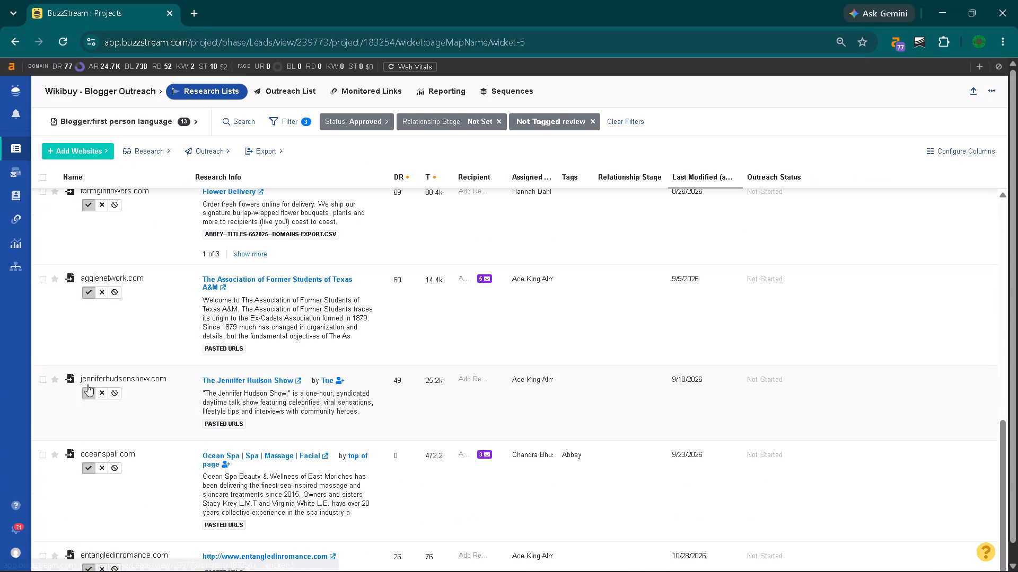
{"action": "scroll", "coordinate": [87, 385], "scroll_direction": "down", "scroll_amount": 10}
{"action": "scroll", "coordinate": [218, 471], "scroll_direction": "up", "scroll_amount": 1}
{"action": "scroll", "coordinate": [218, 472], "scroll_direction": "down", "scroll_amount": 6}
{"action": "left_click", "coordinate": [137, 101]}
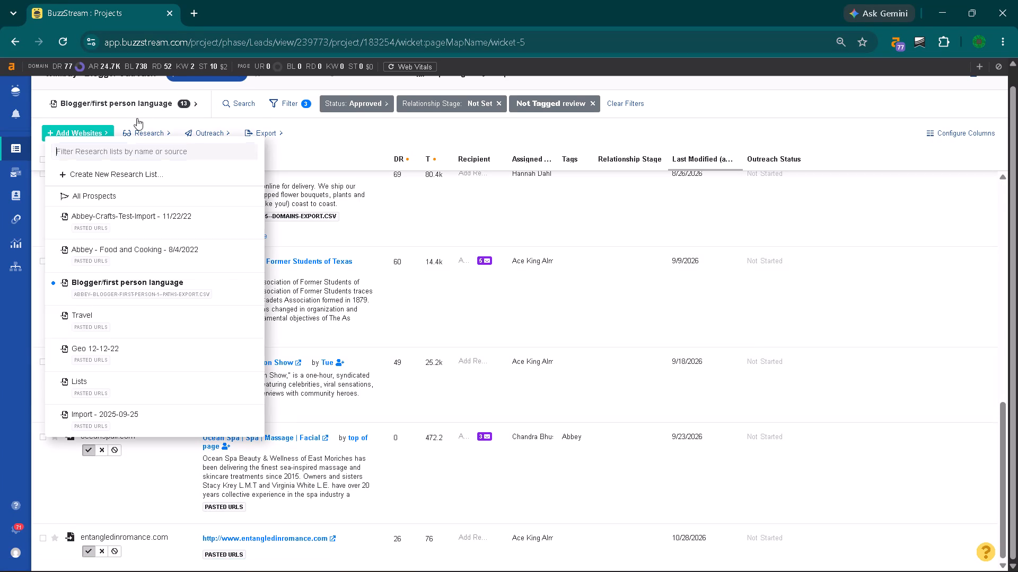
{"action": "left_click", "coordinate": [126, 330]}
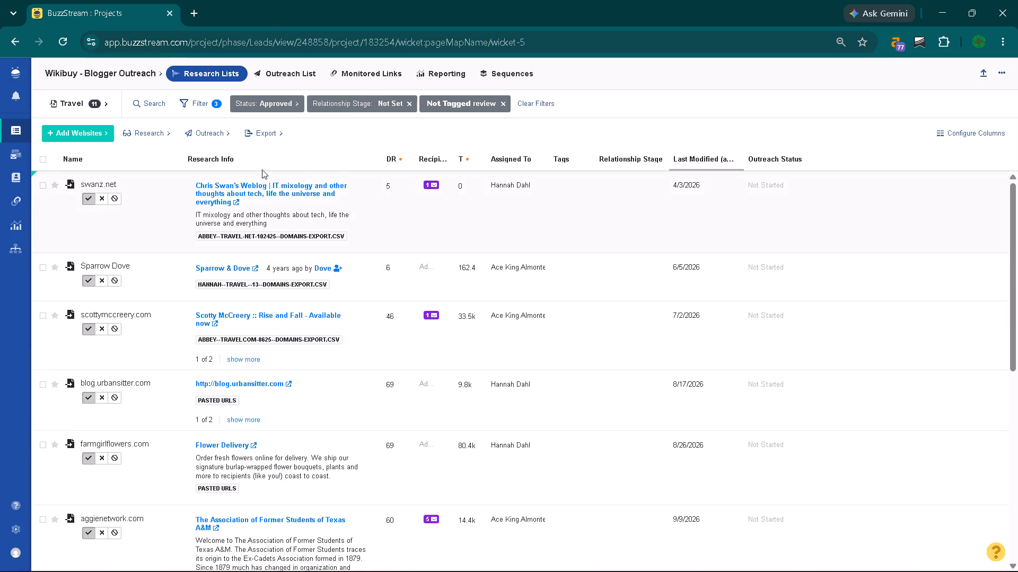
Open the getmyinvoices.com record from the Travel list and bring up its website in a separate window.
{"action": "scroll", "coordinate": [121, 311], "scroll_direction": "down", "scroll_amount": 5}
{"action": "scroll", "coordinate": [146, 346], "scroll_direction": "down", "scroll_amount": 7}
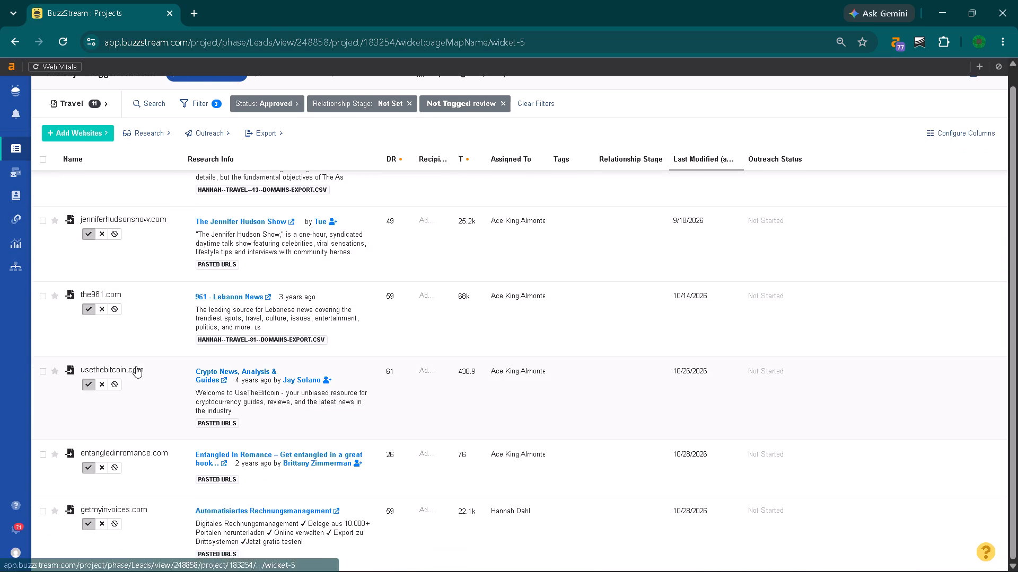
{"action": "scroll", "coordinate": [118, 399], "scroll_direction": "down", "scroll_amount": 5}
{"action": "left_click", "coordinate": [147, 517]}
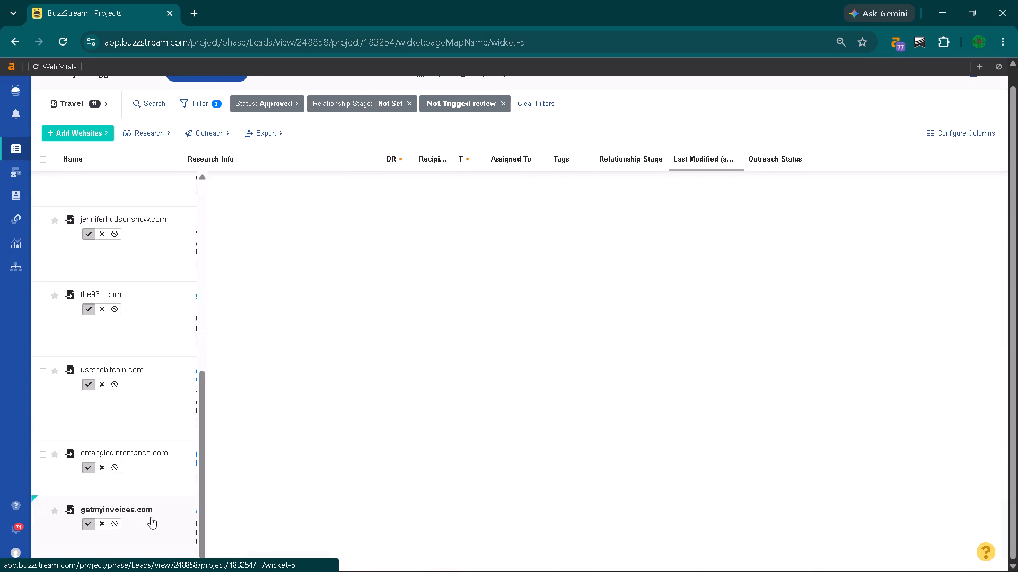
{"action": "left_click", "coordinate": [390, 194]}
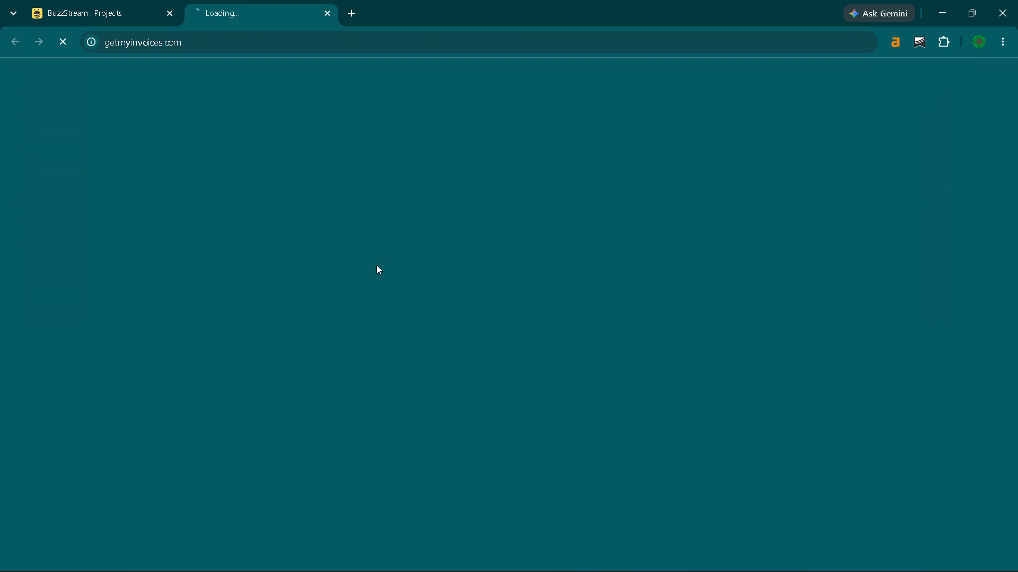
{"action": "left_click_drag", "start_coordinate": [270, 10], "coordinate": [297, 87]}
{"action": "double_click", "coordinate": [403, 93]}
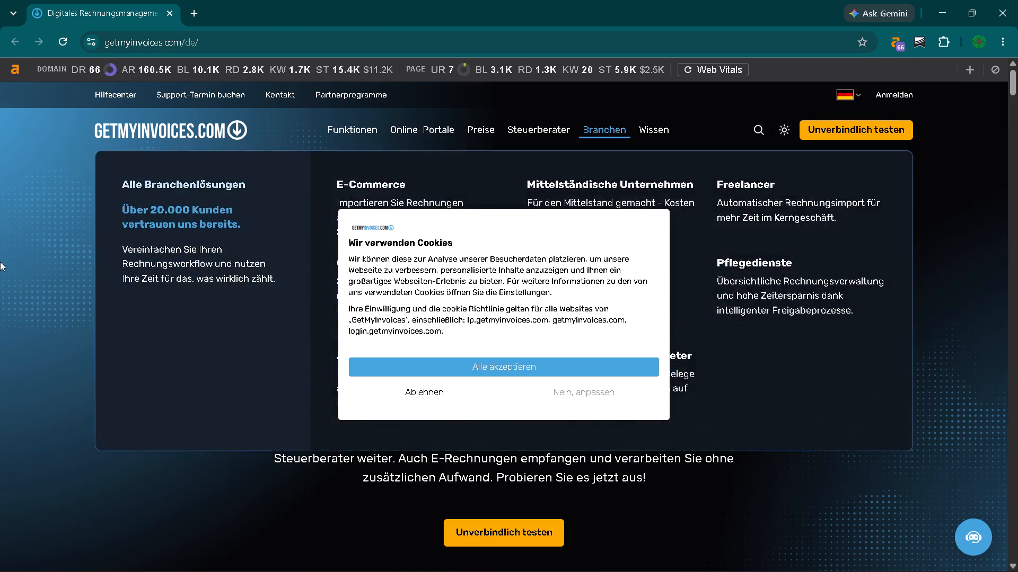
Examine the getmyinvoices.com homepage for what the site offers.
{"action": "scroll", "coordinate": [0, 380], "scroll_direction": "down", "scroll_amount": 5}
{"action": "scroll", "coordinate": [122, 348], "scroll_direction": "down", "scroll_amount": 4}
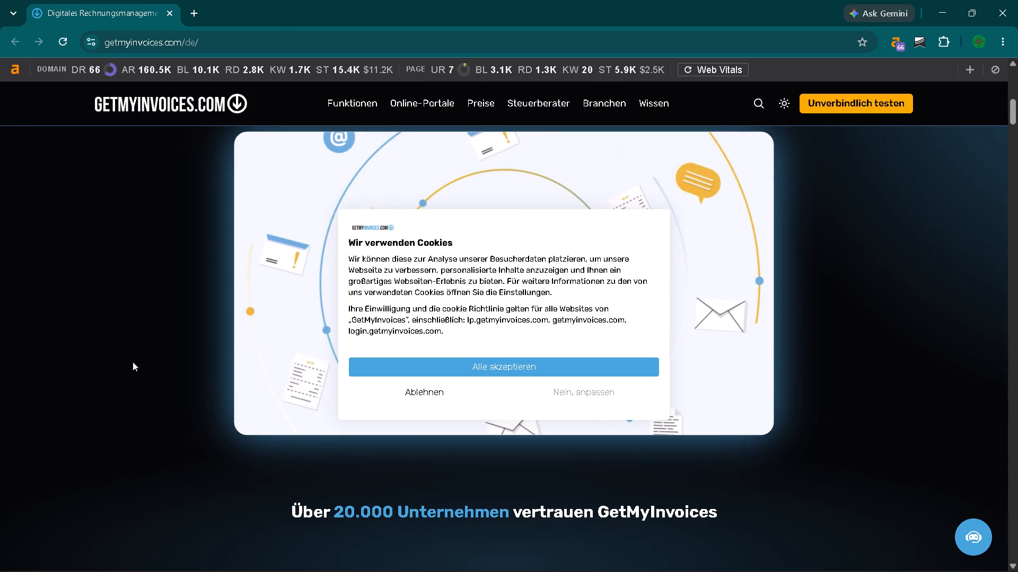
{"action": "left_click", "coordinate": [30, 359]}
{"action": "scroll", "coordinate": [143, 498], "scroll_direction": "down", "scroll_amount": 15}
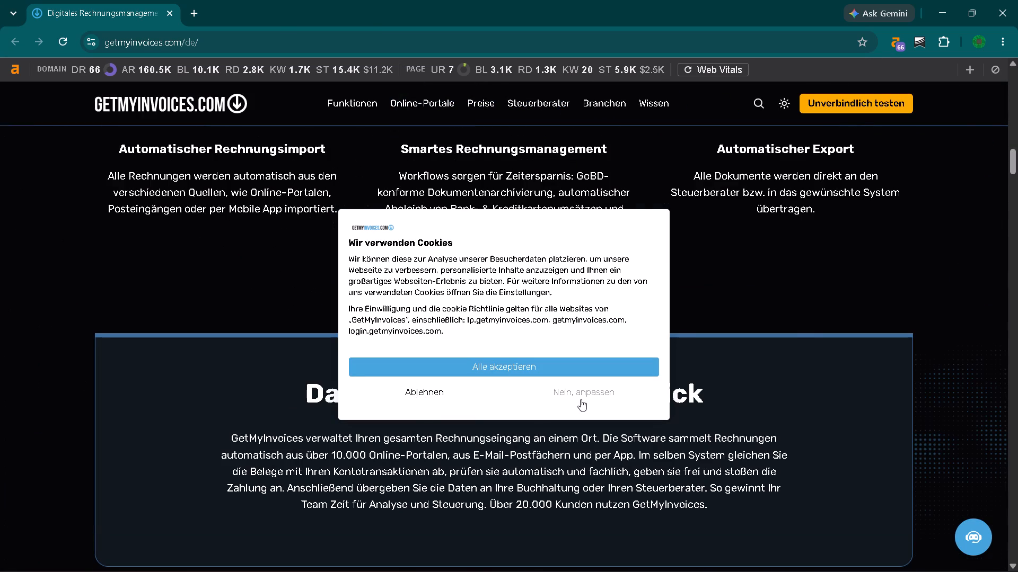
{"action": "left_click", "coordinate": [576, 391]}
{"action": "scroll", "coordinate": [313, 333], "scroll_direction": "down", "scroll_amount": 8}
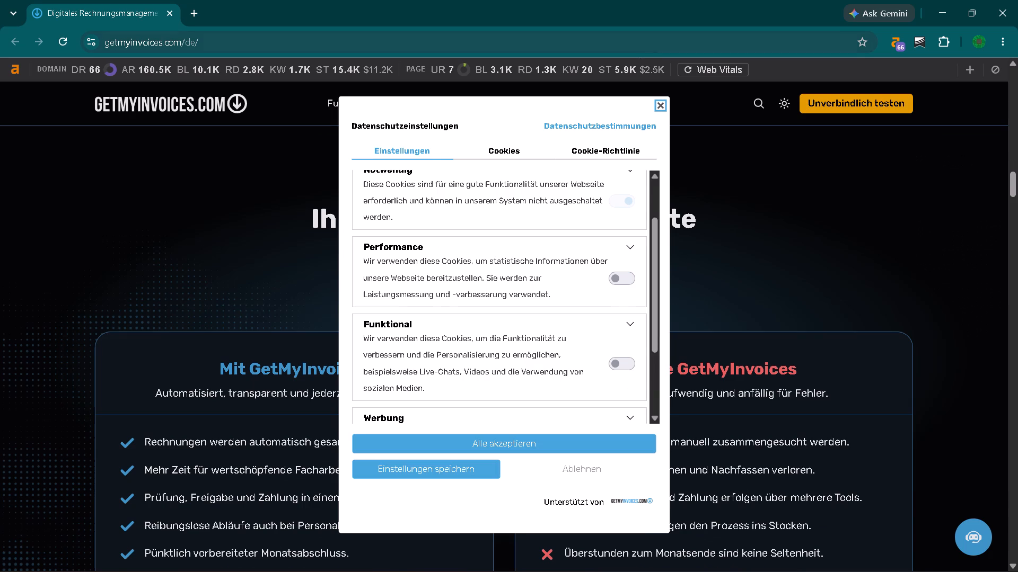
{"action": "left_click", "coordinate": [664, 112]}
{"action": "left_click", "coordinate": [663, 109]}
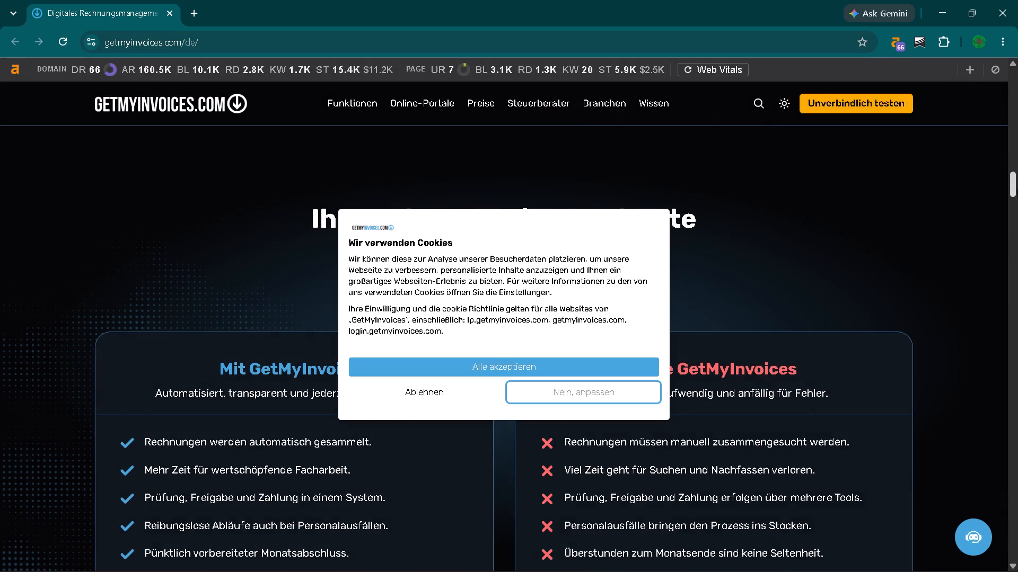
Go to the footer of the getmyinvoices.com homepage and accept all cookies.
{"action": "left_click_drag", "start_coordinate": [1017, 189], "coordinate": [1016, 571]}
{"action": "scroll", "coordinate": [143, 327], "scroll_direction": "down", "scroll_amount": 5}
{"action": "left_click", "coordinate": [0, 367]}
{"action": "left_click", "coordinate": [501, 352]}
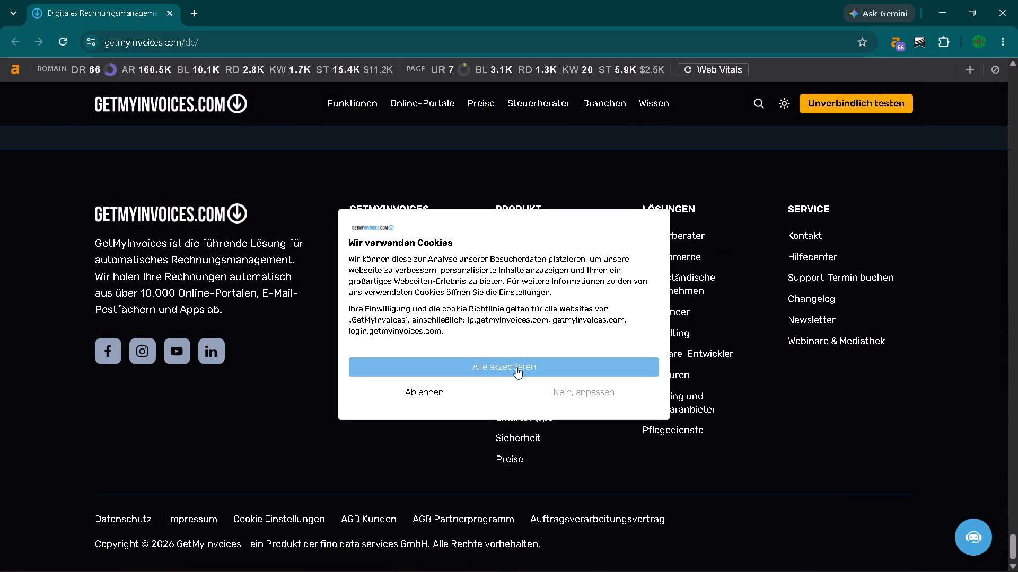
{"action": "left_click", "coordinate": [516, 367]}
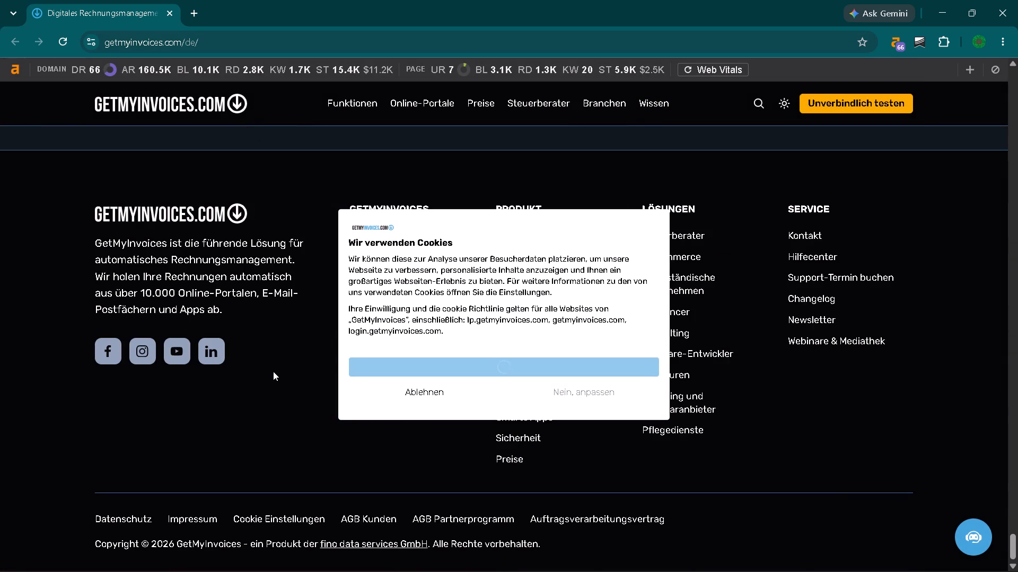
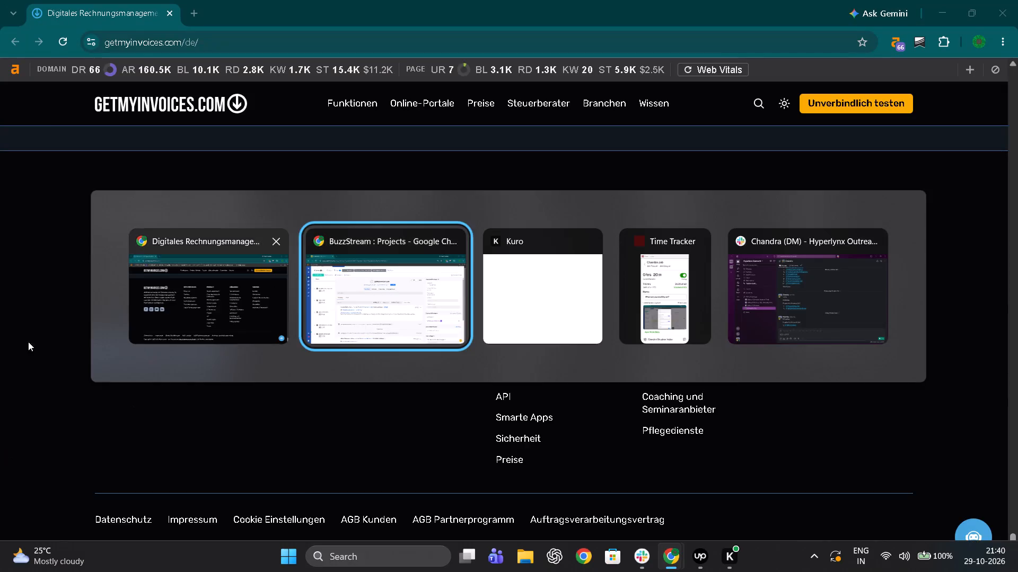
Look back over the getmyinvoices.com homepage from the footer to the top and close its window.
{"action": "key", "text": "alt+Tab"}
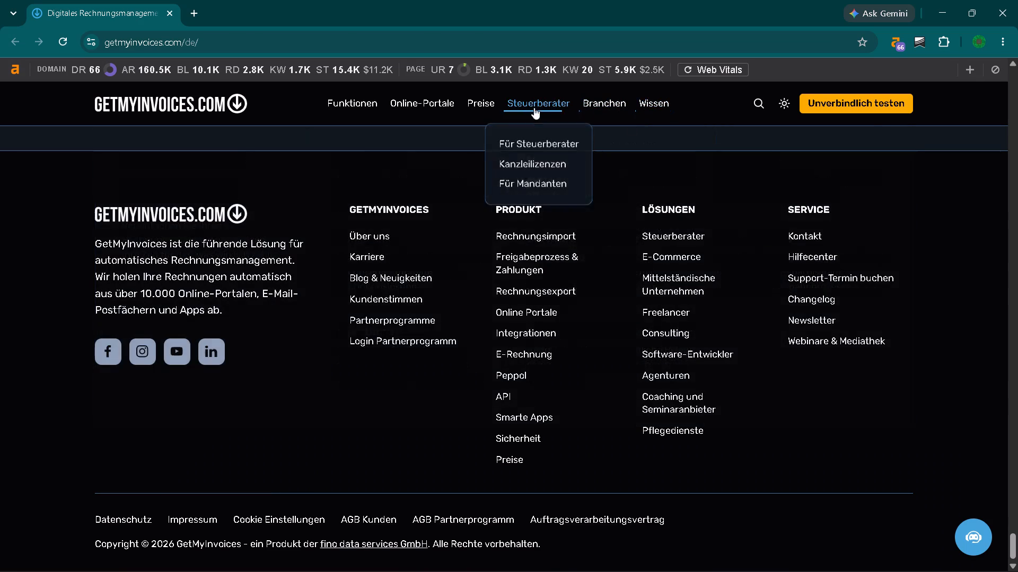
{"action": "left_click", "coordinate": [84, 440]}
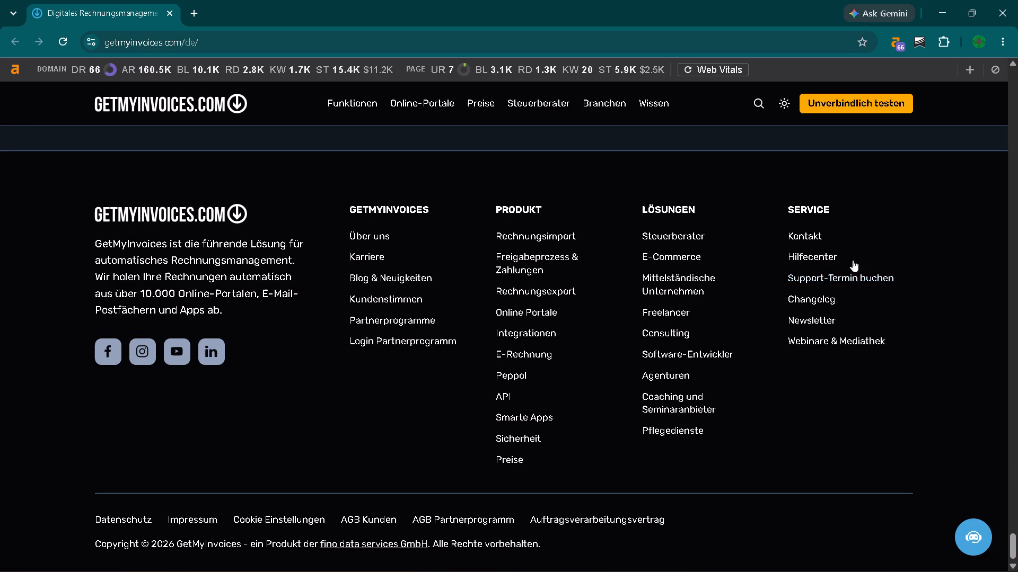
{"action": "scroll", "coordinate": [752, 132], "scroll_direction": "up", "scroll_amount": 7}
{"action": "scroll", "coordinate": [477, 122], "scroll_direction": "down", "scroll_amount": 1}
{"action": "scroll", "coordinate": [457, 126], "scroll_direction": "up", "scroll_amount": 20}
{"action": "scroll", "coordinate": [457, 126], "scroll_direction": "up", "scroll_amount": 3}
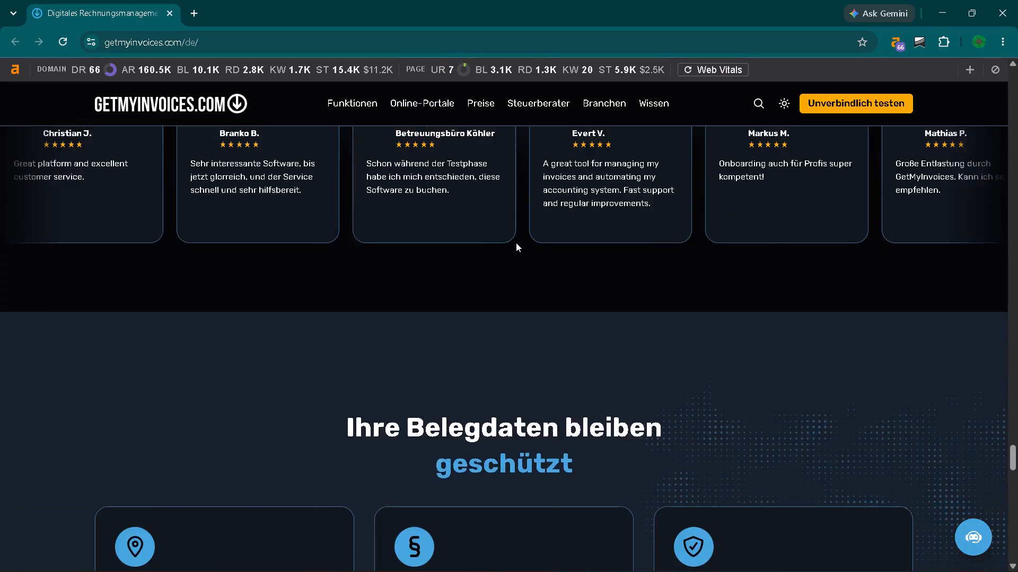
{"action": "scroll", "coordinate": [516, 243], "scroll_direction": "up", "scroll_amount": 20}
{"action": "scroll", "coordinate": [516, 243], "scroll_direction": "up", "scroll_amount": 18}
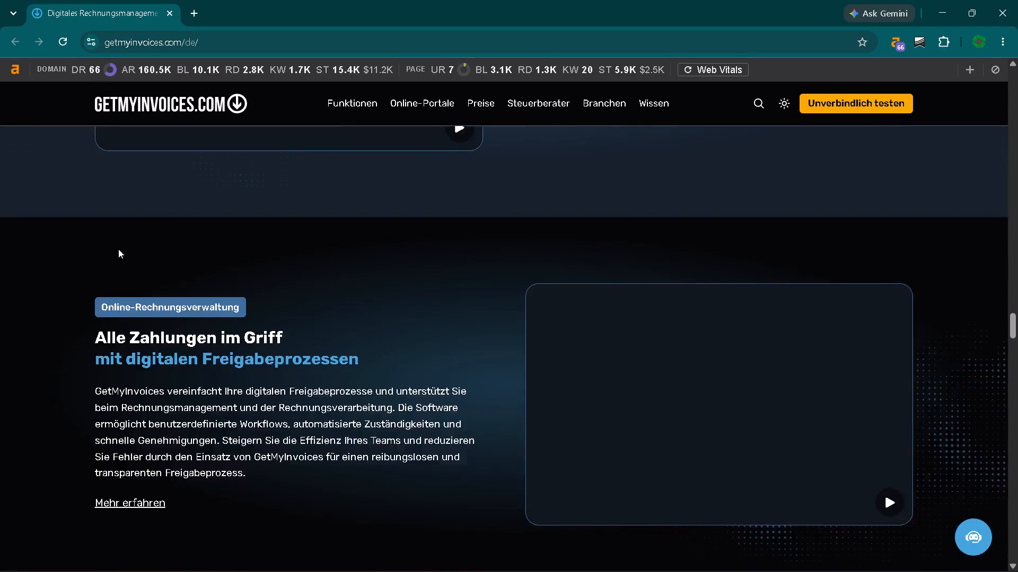
{"action": "scroll", "coordinate": [118, 249], "scroll_direction": "up", "scroll_amount": 20}
{"action": "scroll", "coordinate": [118, 249], "scroll_direction": "up", "scroll_amount": 3}
{"action": "scroll", "coordinate": [624, 317], "scroll_direction": "down", "scroll_amount": 2}
{"action": "scroll", "coordinate": [624, 317], "scroll_direction": "up", "scroll_amount": 16}
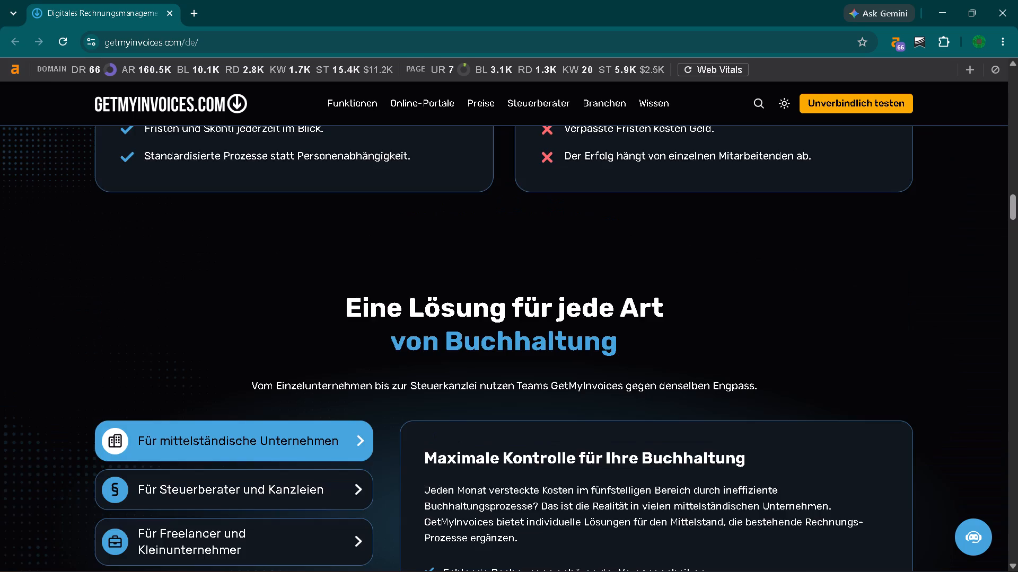
{"action": "scroll", "coordinate": [445, 387], "scroll_direction": "up", "scroll_amount": 9}
{"action": "scroll", "coordinate": [405, 334], "scroll_direction": "up", "scroll_amount": 20}
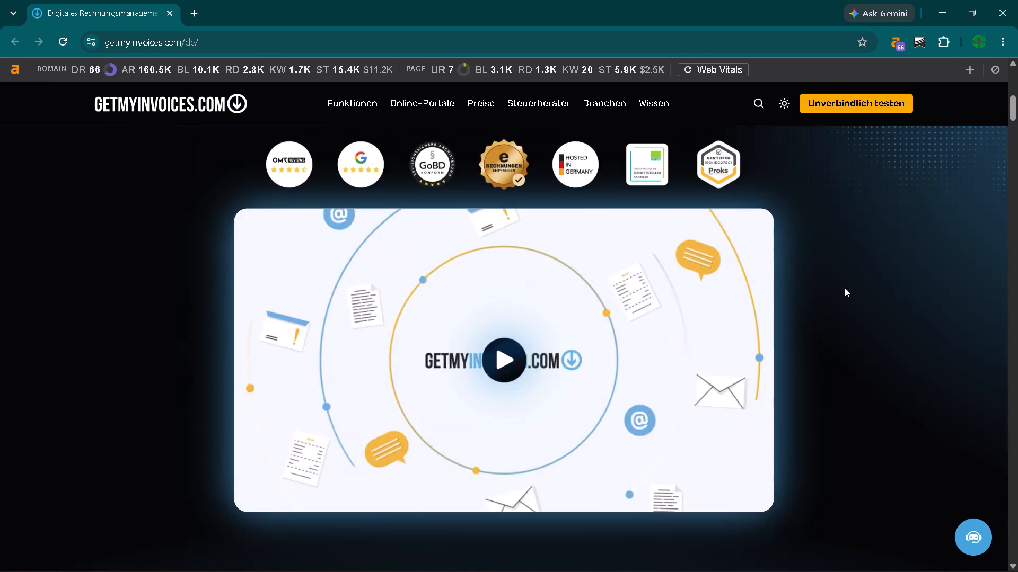
{"action": "scroll", "coordinate": [845, 288], "scroll_direction": "up", "scroll_amount": 16}
{"action": "left_click", "coordinate": [1017, 15]}
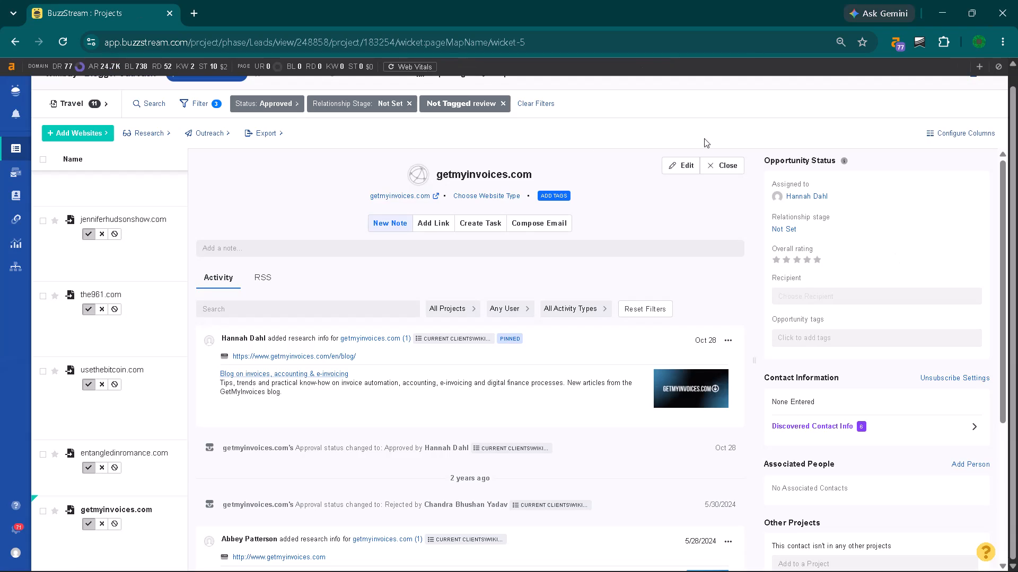
Switch from the Travel list to the Geo 12-12-22 research list.
{"action": "left_click", "coordinate": [68, 100]}
{"action": "left_click", "coordinate": [123, 354]}
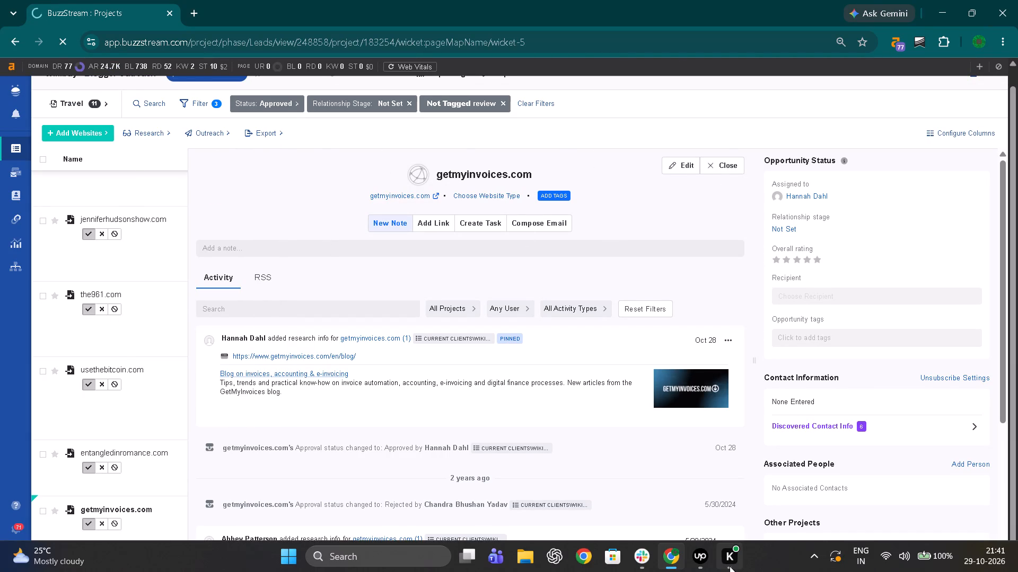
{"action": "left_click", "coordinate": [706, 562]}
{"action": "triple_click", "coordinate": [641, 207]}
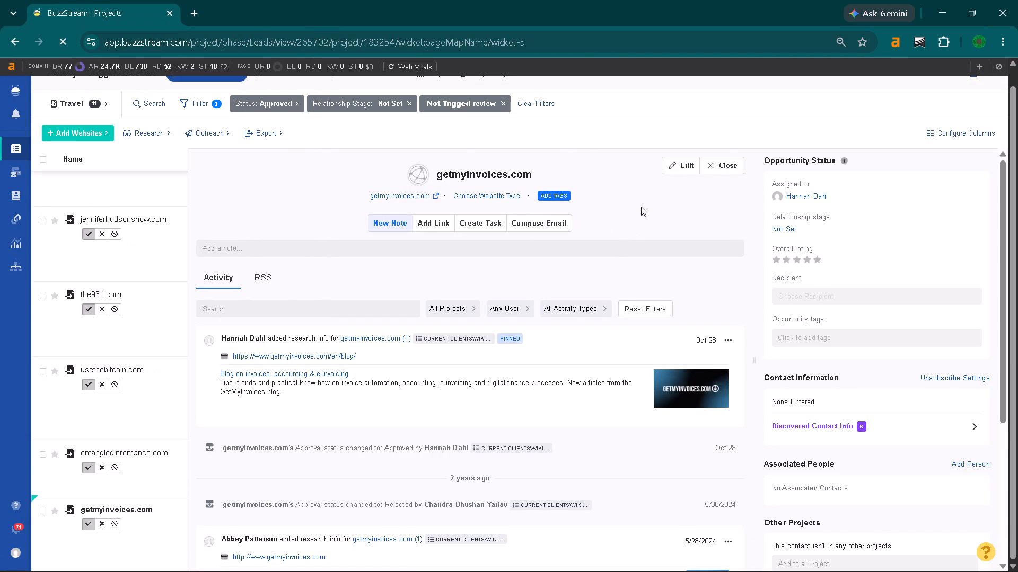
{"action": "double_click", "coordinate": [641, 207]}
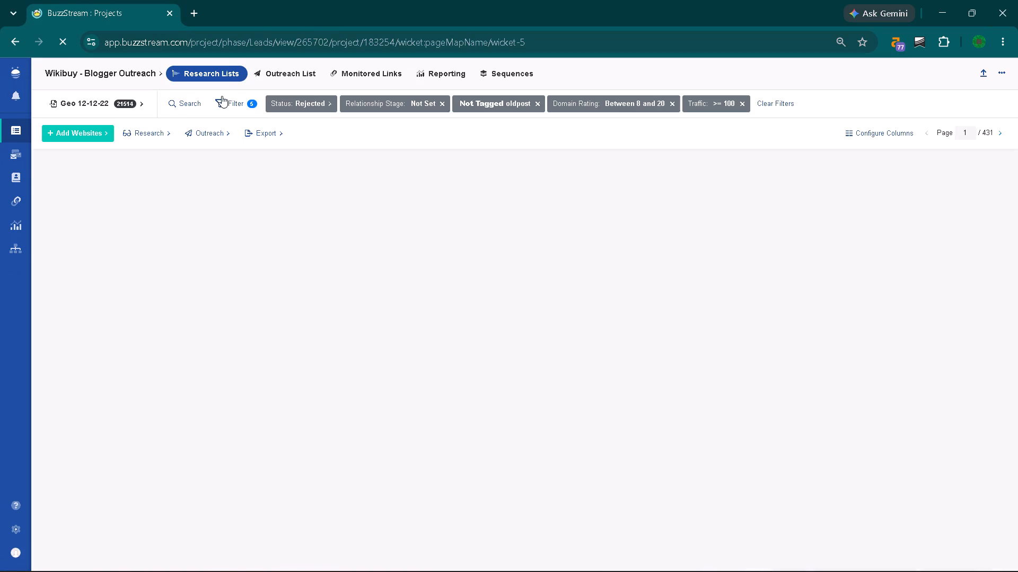
Apply the saved filter for Approved prospects with relationship stage Not Set and not tagged review to the Geo 12-12-22 list.
{"action": "left_click", "coordinate": [226, 103]}
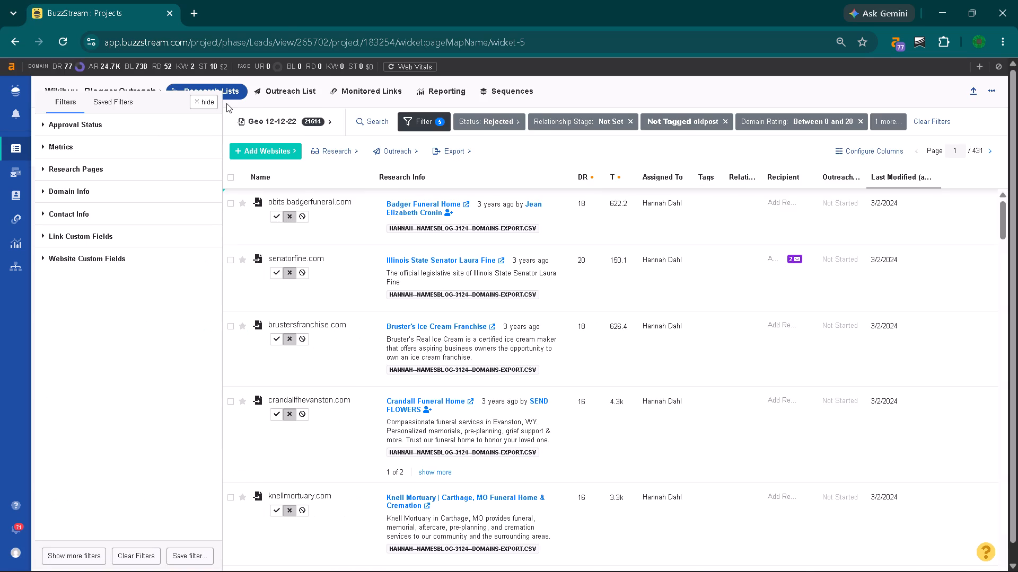
{"action": "left_click", "coordinate": [100, 96]}
{"action": "scroll", "coordinate": [144, 289], "scroll_direction": "down", "scroll_amount": 3}
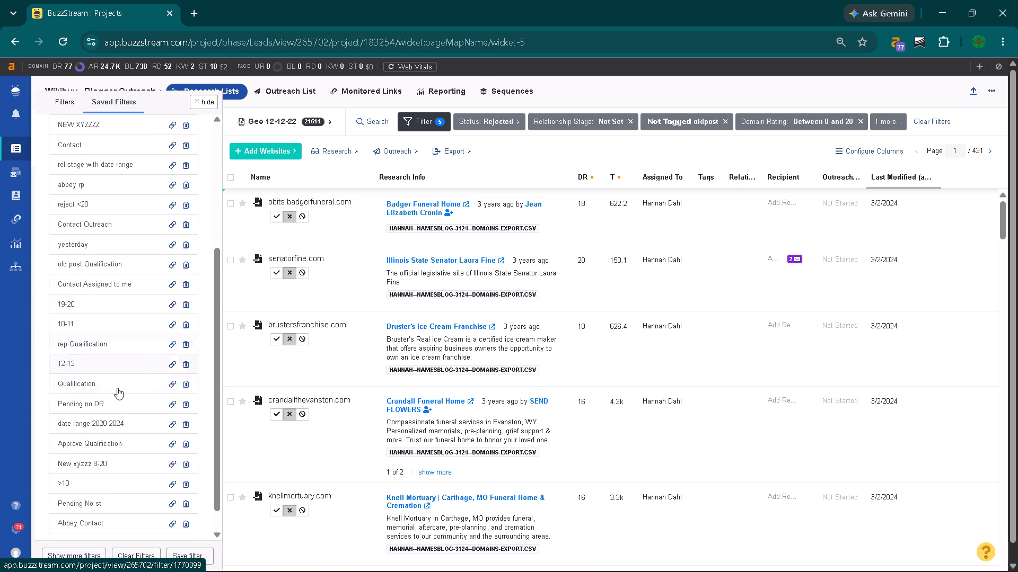
{"action": "scroll", "coordinate": [100, 410], "scroll_direction": "down", "scroll_amount": 2}
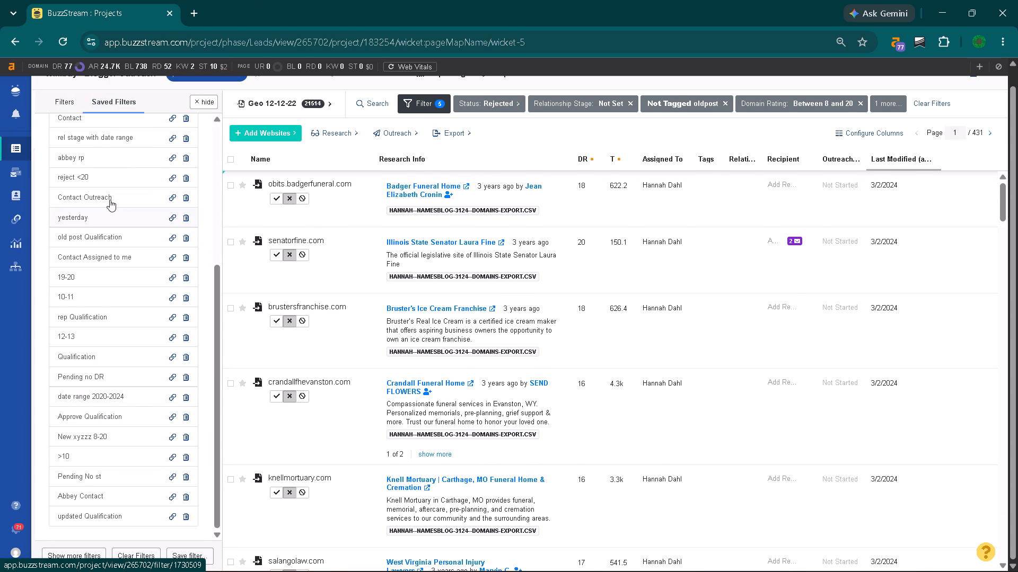
{"action": "scroll", "coordinate": [96, 226], "scroll_direction": "up", "scroll_amount": 1}
{"action": "triple_click", "coordinate": [83, 186]}
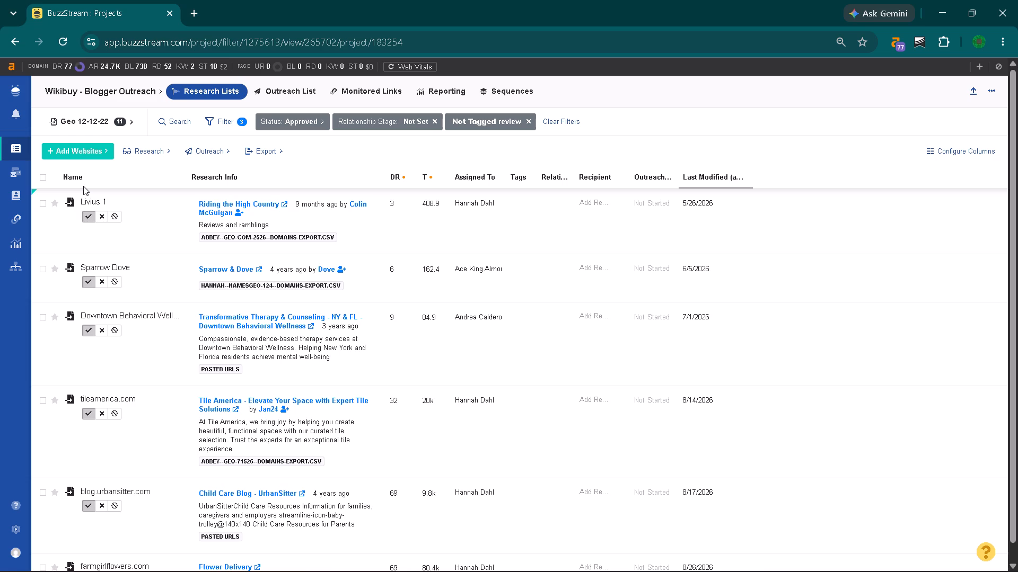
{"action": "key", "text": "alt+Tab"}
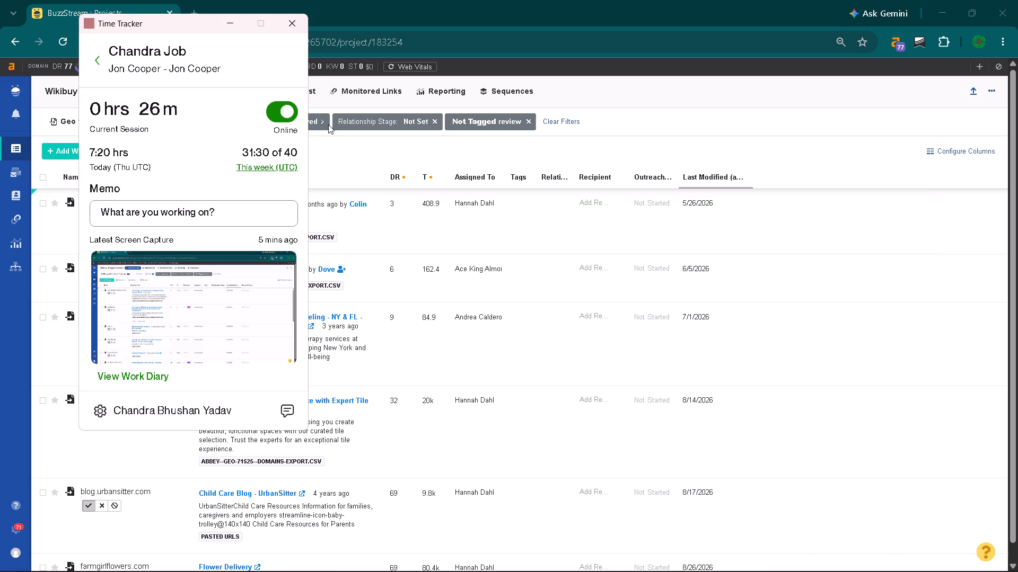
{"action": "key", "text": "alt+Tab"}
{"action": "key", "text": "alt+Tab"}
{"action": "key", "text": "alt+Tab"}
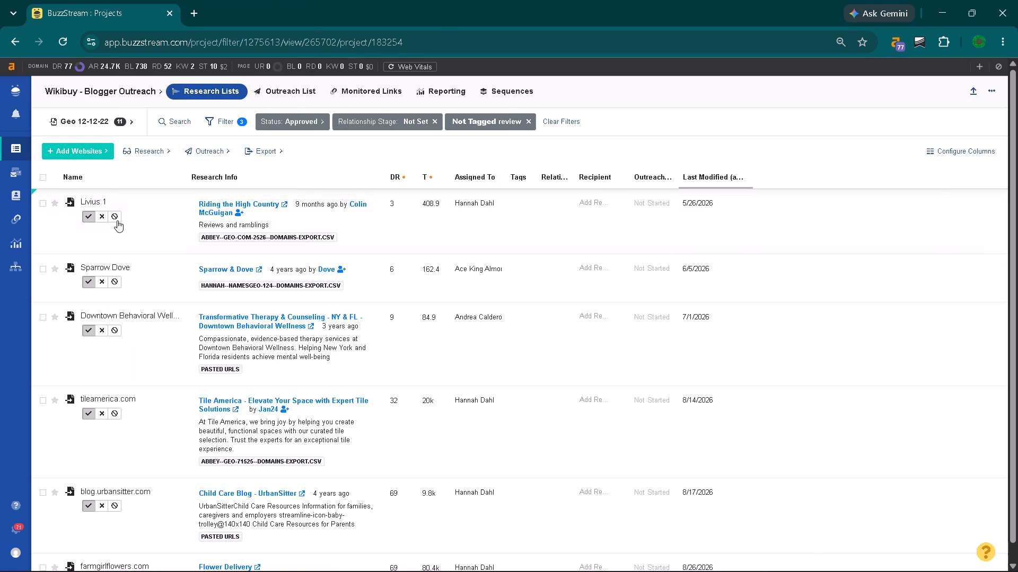
Look over the filtered Geo 12-12-22 prospects, checking their research info, metrics and assignees.
{"action": "scroll", "coordinate": [120, 316], "scroll_direction": "down", "scroll_amount": 11}
{"action": "scroll", "coordinate": [122, 363], "scroll_direction": "up", "scroll_amount": 1}
{"action": "scroll", "coordinate": [122, 365], "scroll_direction": "down", "scroll_amount": 10}
{"action": "scroll", "coordinate": [149, 399], "scroll_direction": "up", "scroll_amount": 6}
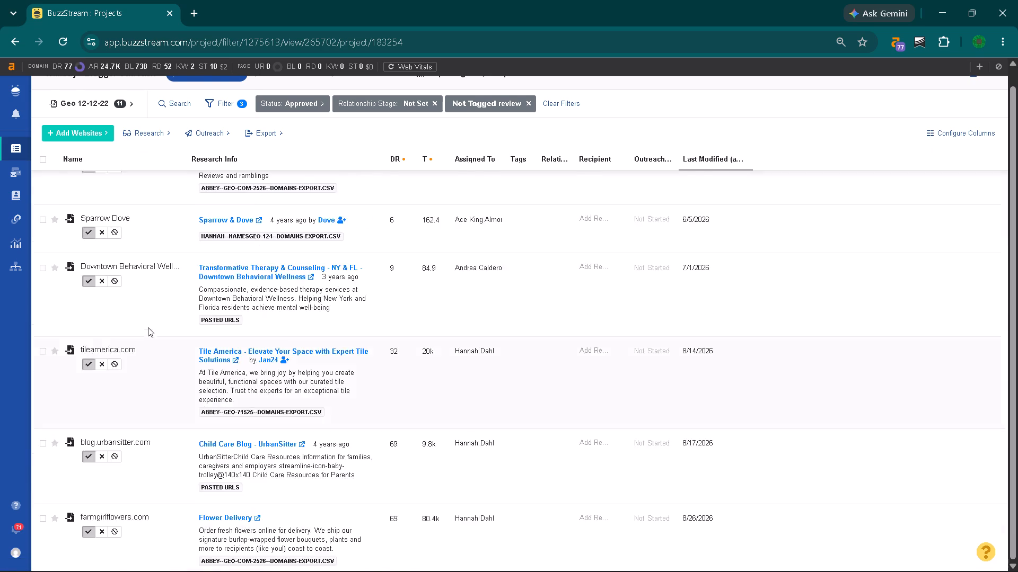
{"action": "scroll", "coordinate": [148, 327], "scroll_direction": "up", "scroll_amount": 6}
{"action": "scroll", "coordinate": [160, 212], "scroll_direction": "down", "scroll_amount": 1}
{"action": "scroll", "coordinate": [160, 212], "scroll_direction": "up", "scroll_amount": 8}
{"action": "scroll", "coordinate": [139, 166], "scroll_direction": "down", "scroll_amount": 1}
{"action": "scroll", "coordinate": [121, 146], "scroll_direction": "up", "scroll_amount": 1}
Switch from the Geo 12-12-22 list to the research list named Lists.
{"action": "left_click", "coordinate": [74, 126]}
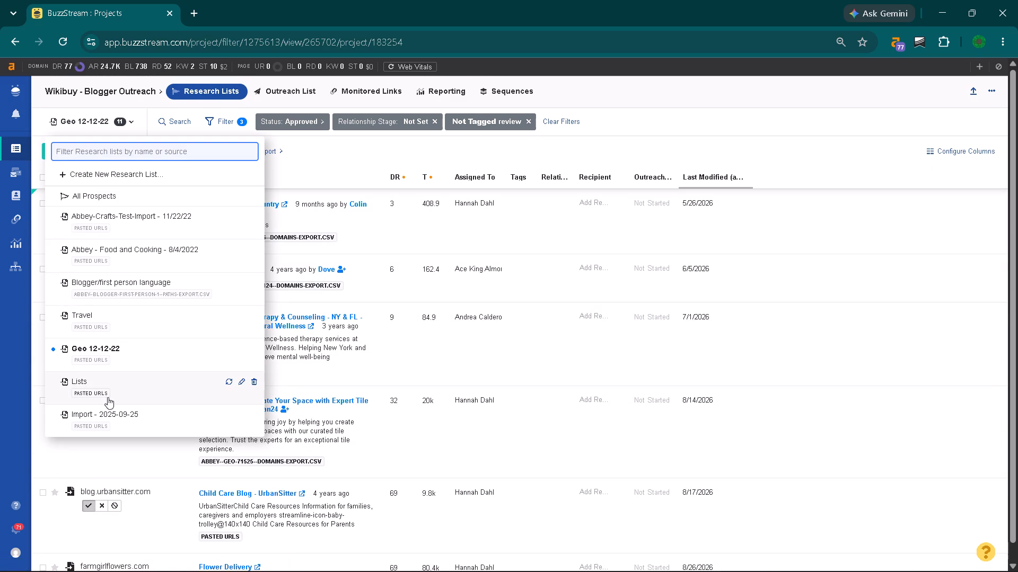
{"action": "left_click", "coordinate": [106, 386]}
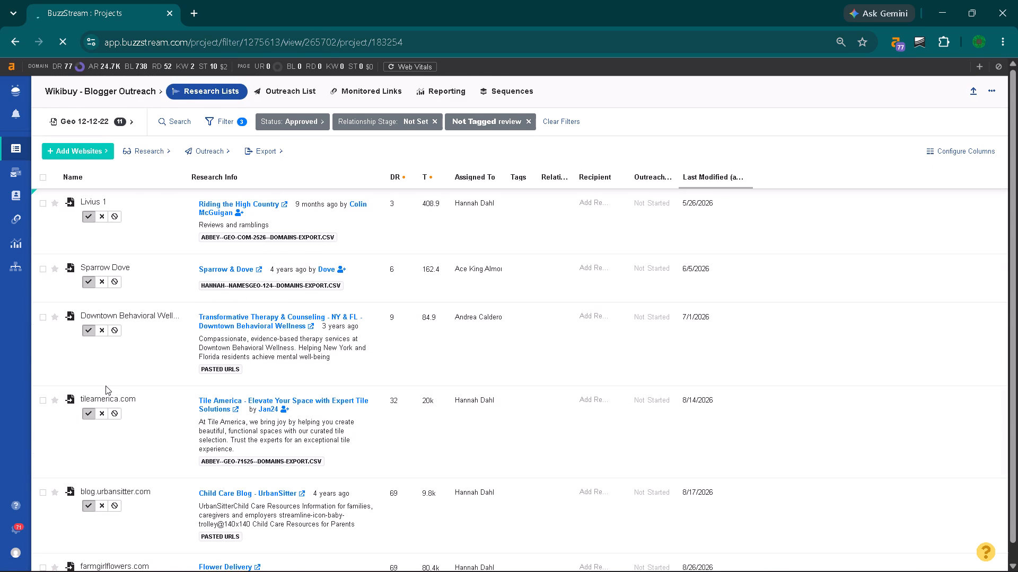
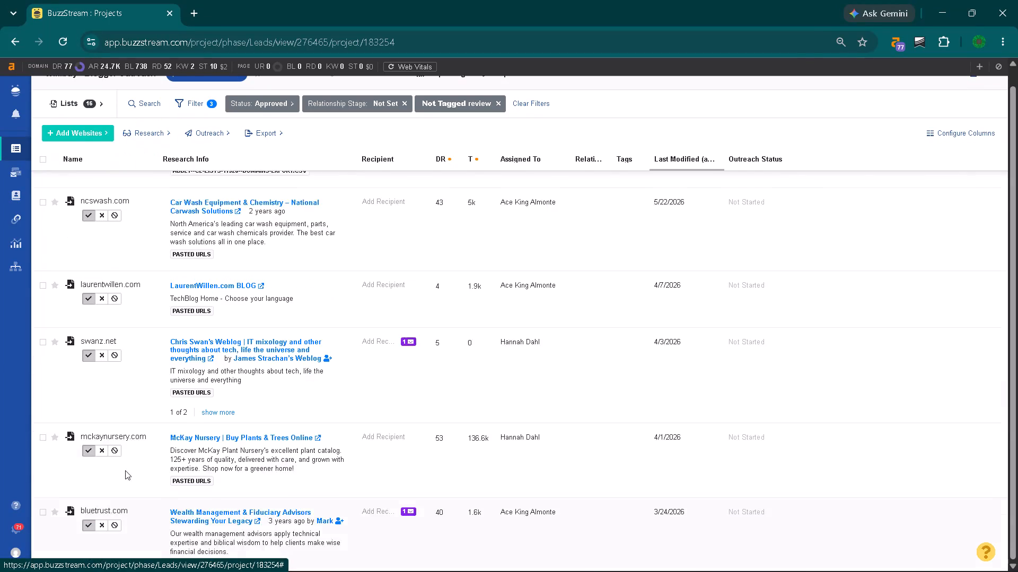
Switch from the research list named Lists to the Travel research list.
{"action": "scroll", "coordinate": [125, 470], "scroll_direction": "down", "scroll_amount": 2}
{"action": "scroll", "coordinate": [127, 471], "scroll_direction": "up", "scroll_amount": 11}
{"action": "left_click", "coordinate": [111, 111]}
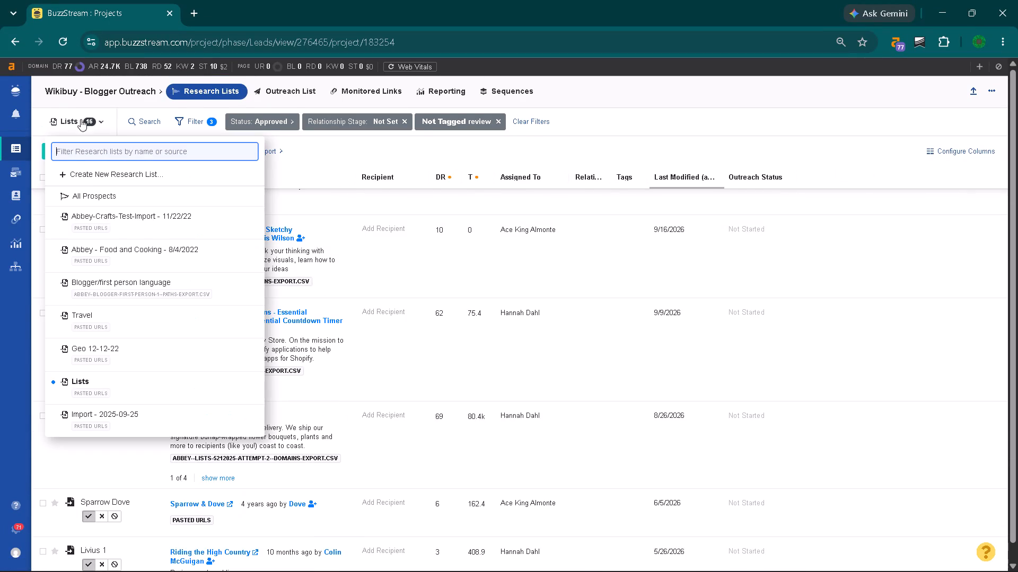
{"action": "left_click", "coordinate": [127, 316]}
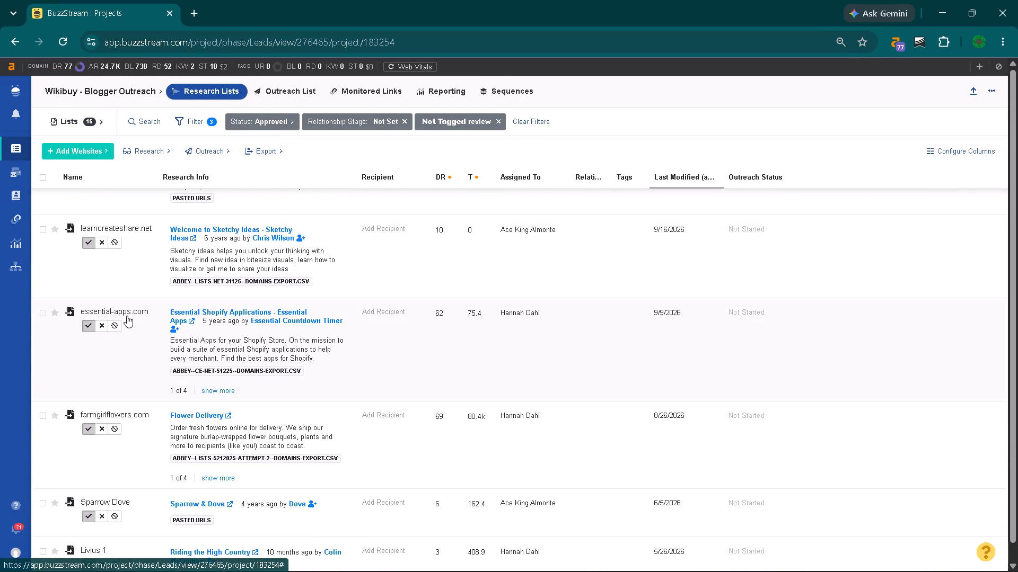
Reopen the recently closed getmyinvoices.com page in the browser.
{"action": "key", "text": "alt+Tab"}
{"action": "key", "text": "alt+Tab"}
{"action": "key", "text": "alt+Tab"}
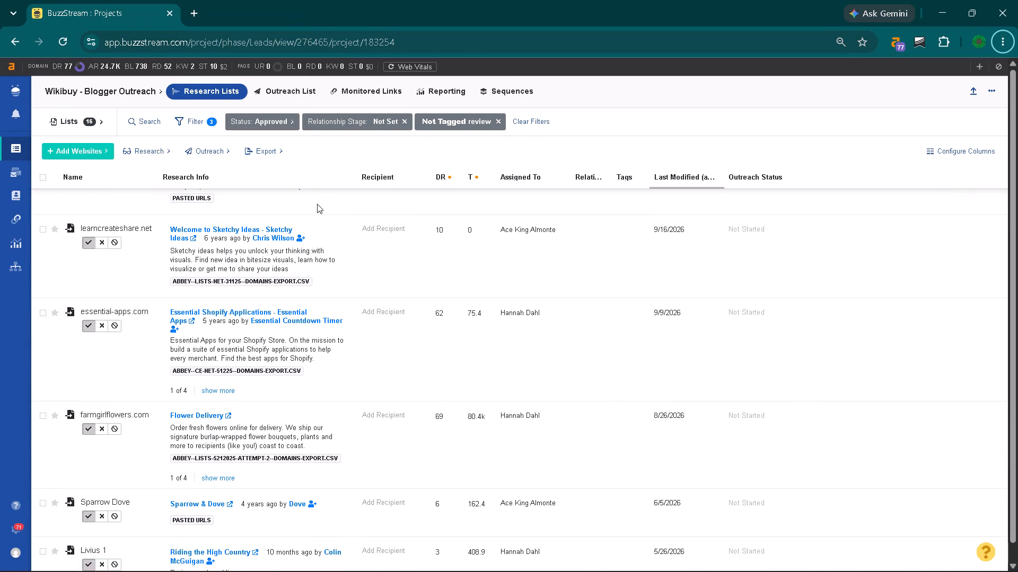
{"action": "key", "text": "ctrl+shift+t"}
Return to BuzzStream and open the filter options for the Travel list.
{"action": "key", "text": "alt+Tab"}
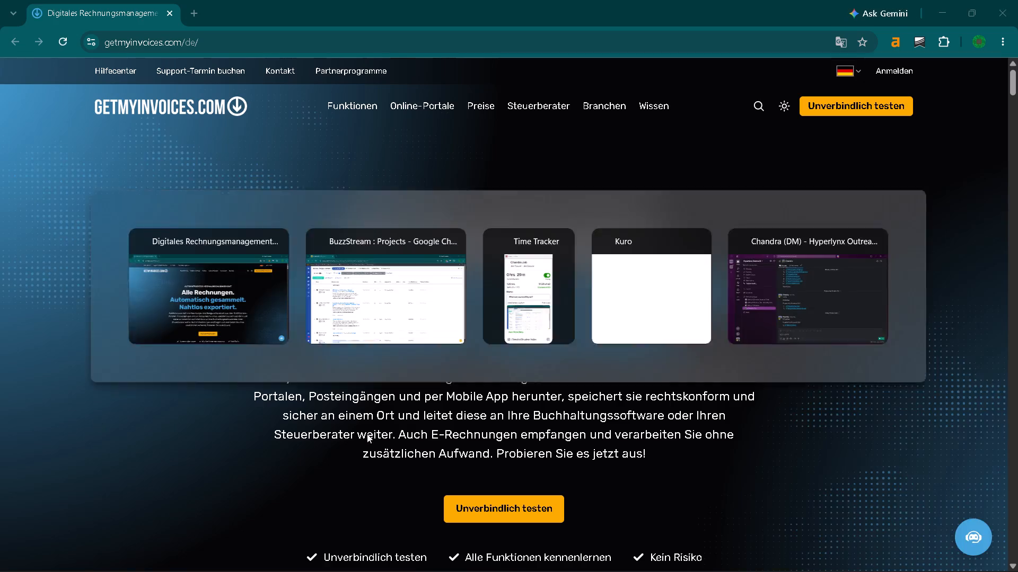
{"action": "left_click", "coordinate": [194, 117]}
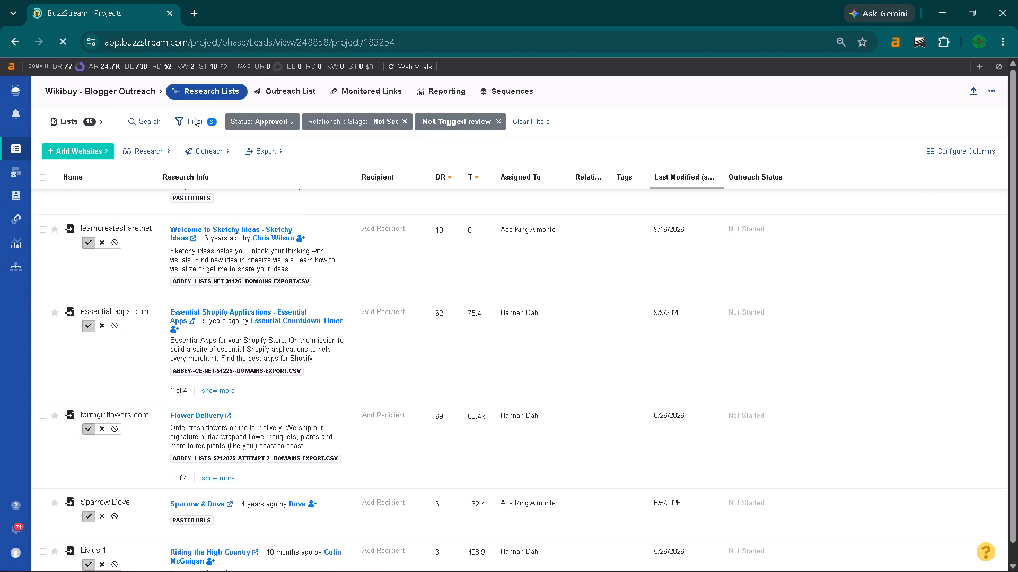
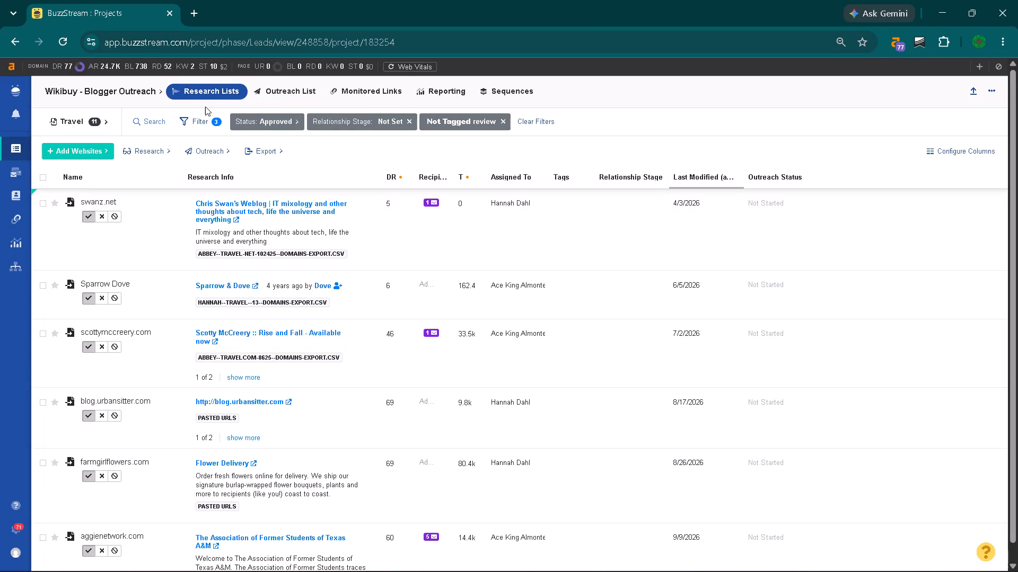
Apply the saved filter "New xyzzz 8-20" to the Travel research list.
{"action": "left_click", "coordinate": [187, 121]}
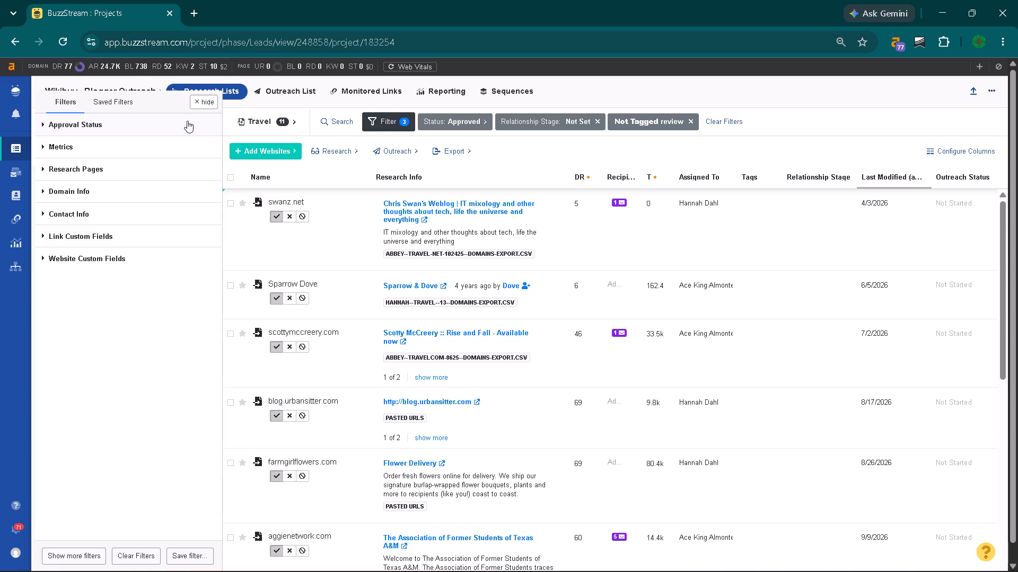
{"action": "left_click", "coordinate": [119, 108]}
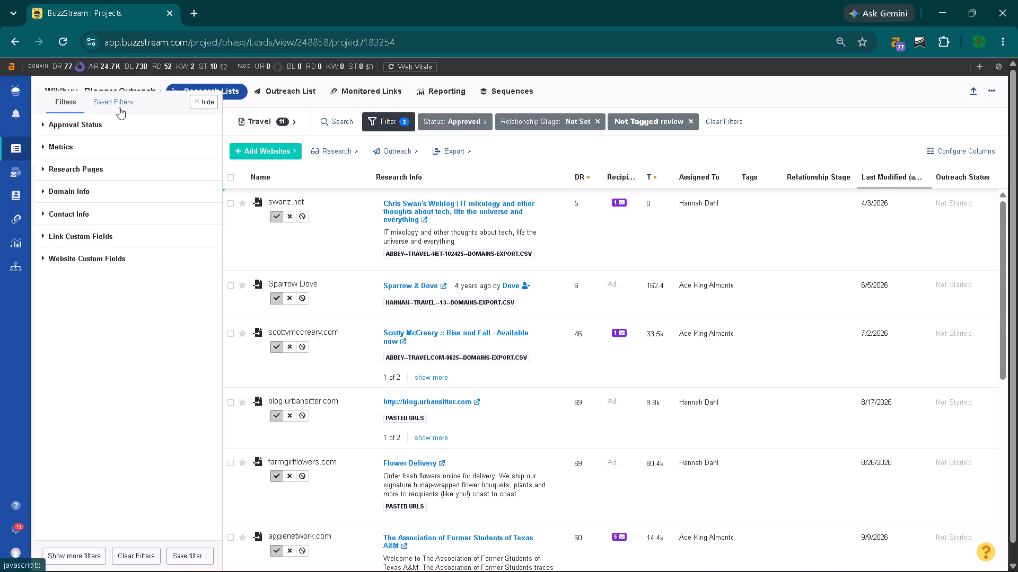
{"action": "scroll", "coordinate": [37, 395], "scroll_direction": "down", "scroll_amount": 1}
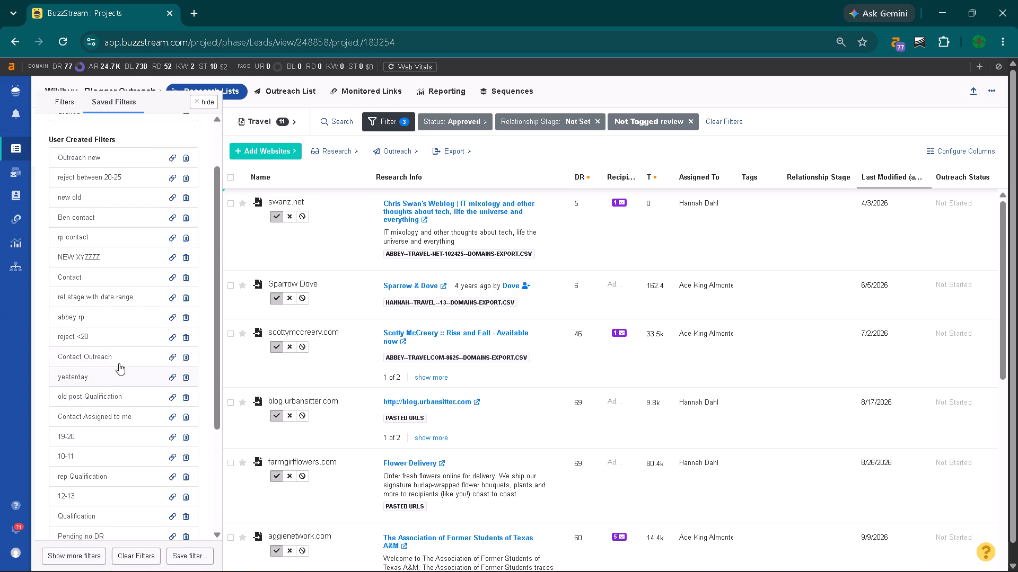
{"action": "scroll", "coordinate": [105, 391], "scroll_direction": "down", "scroll_amount": 5}
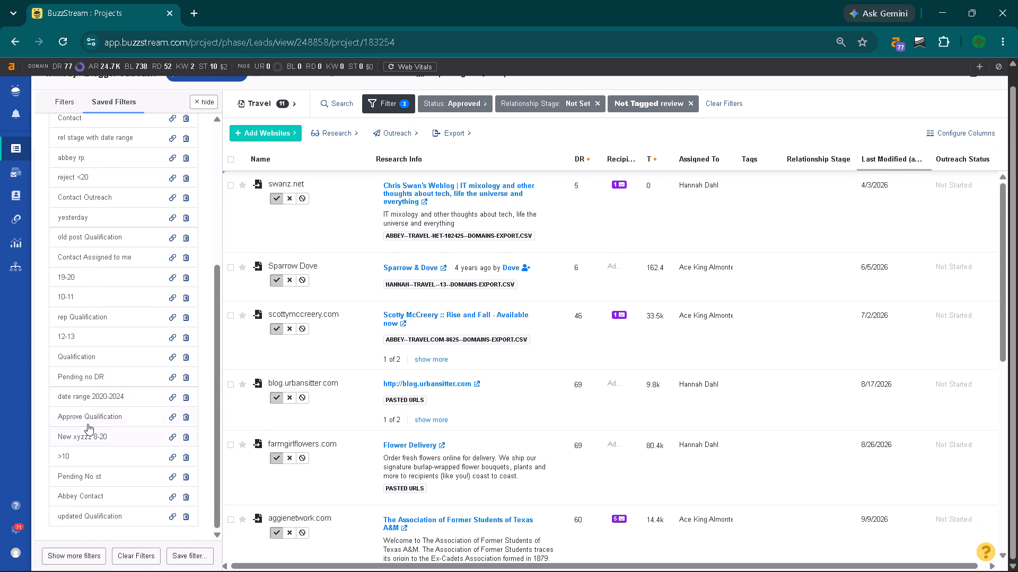
{"action": "scroll", "coordinate": [88, 388], "scroll_direction": "up", "scroll_amount": 4}
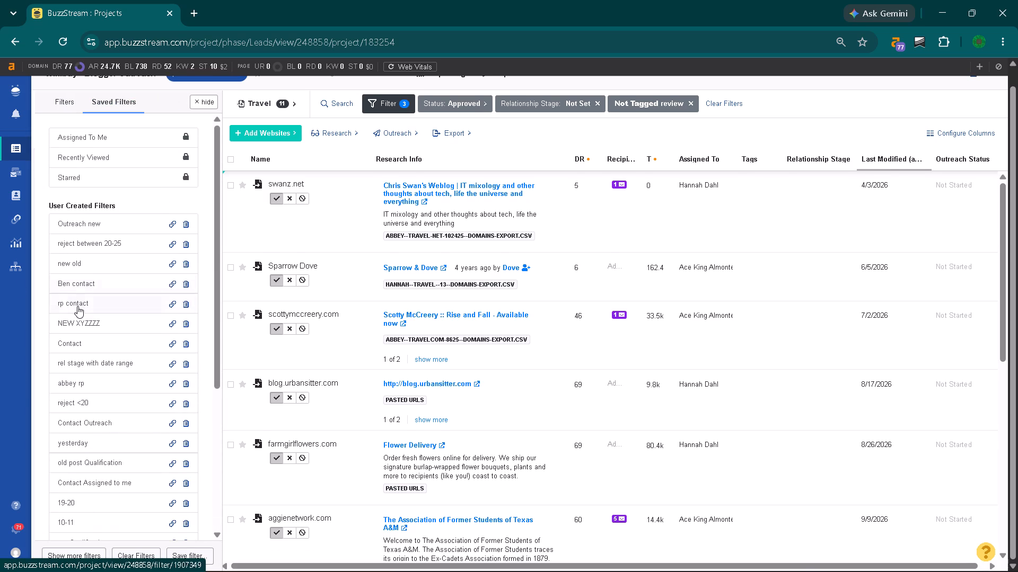
{"action": "scroll", "coordinate": [77, 311], "scroll_direction": "down", "scroll_amount": 6}
{"action": "triple_click", "coordinate": [77, 434]}
{"action": "double_click", "coordinate": [77, 434]}
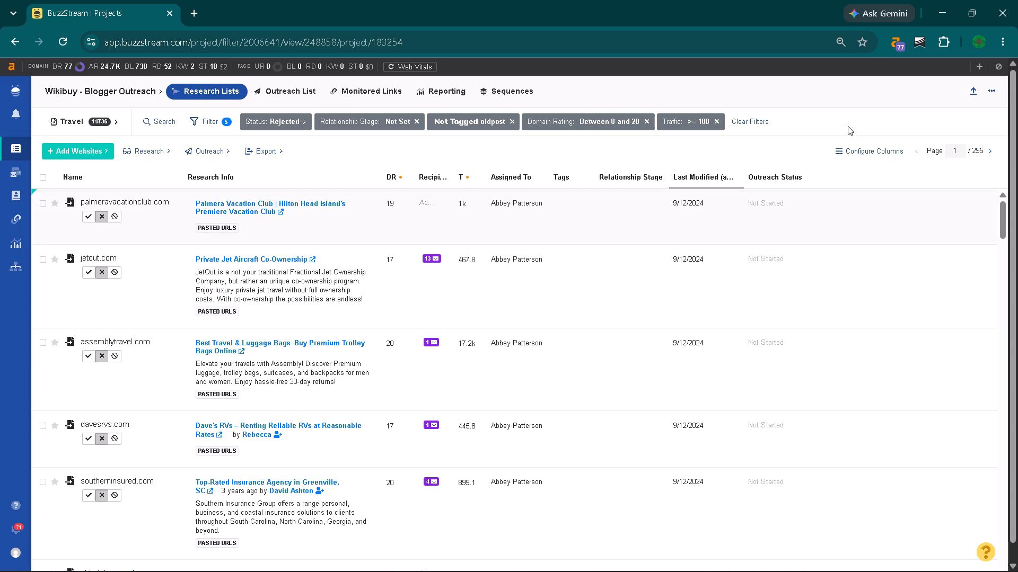
Switch to the Upwork Time Tracker to check the current session and tracked hours, and return to BuzzStream.
{"action": "key", "text": "alt+Tab"}
{"action": "key", "text": "alt+Tab"}
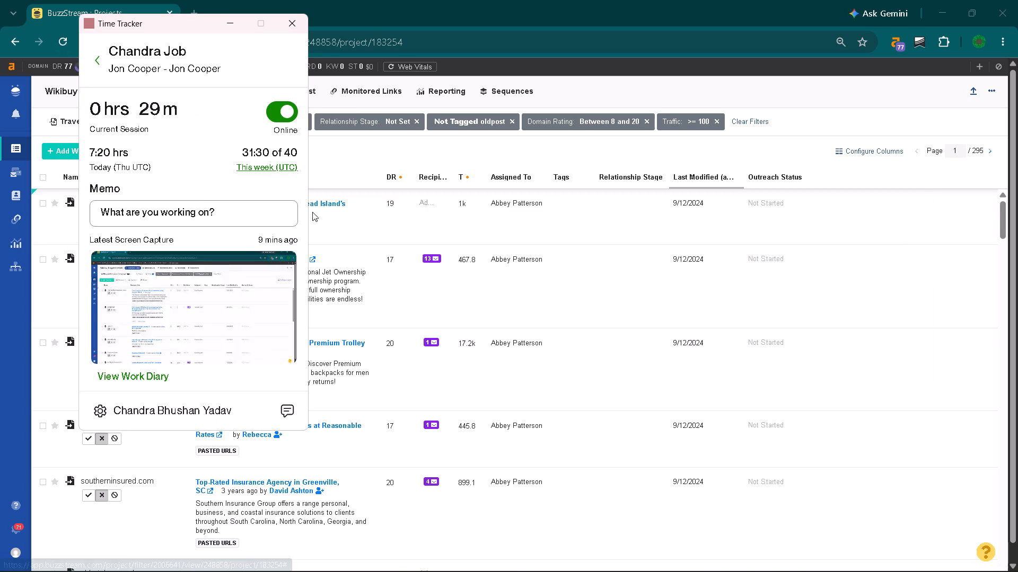
{"action": "left_click", "coordinate": [187, 180]}
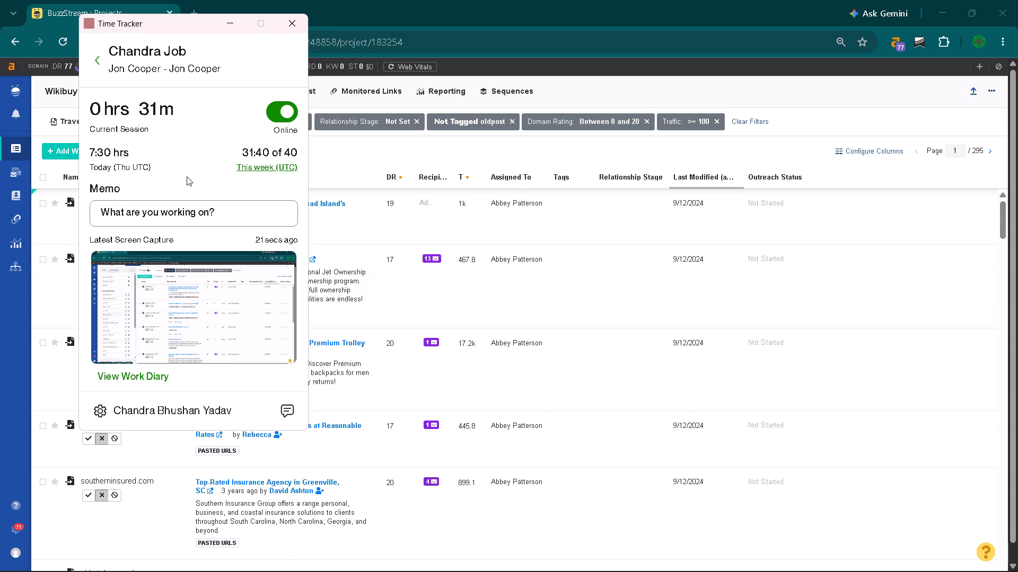
{"action": "key", "text": "alt+Tab"}
{"action": "key", "text": "alt+Tab"}
{"action": "key", "text": "alt+Tab"}
{"action": "key", "text": "alt+Tab"}
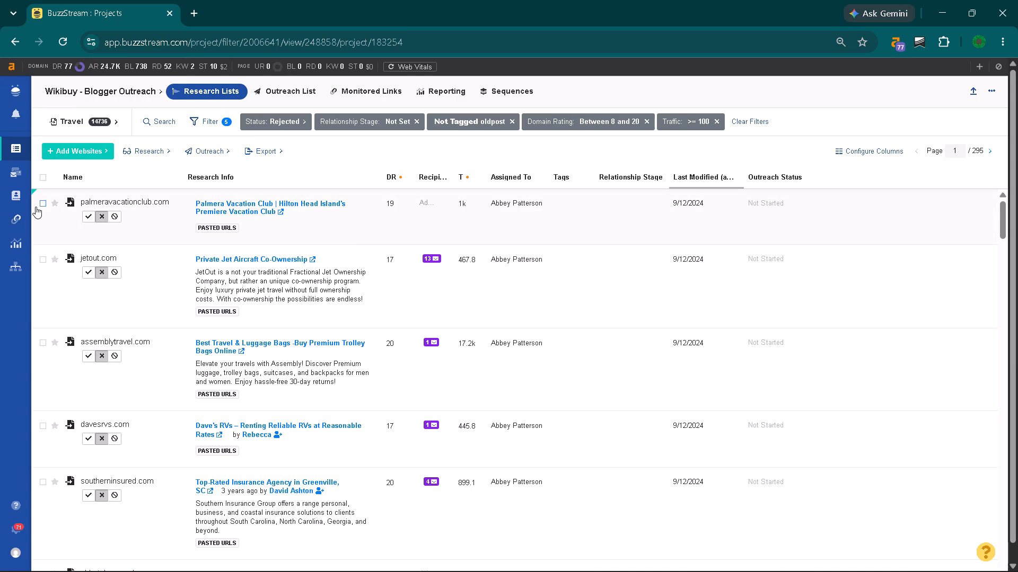
Select the first ten websites, palmeravacationclub.com through thebouldermag.com, and bulk-edit their Overall Rating to High.
{"action": "left_click", "coordinate": [36, 204]}
{"action": "left_click", "coordinate": [42, 261]}
{"action": "left_click", "coordinate": [42, 285]}
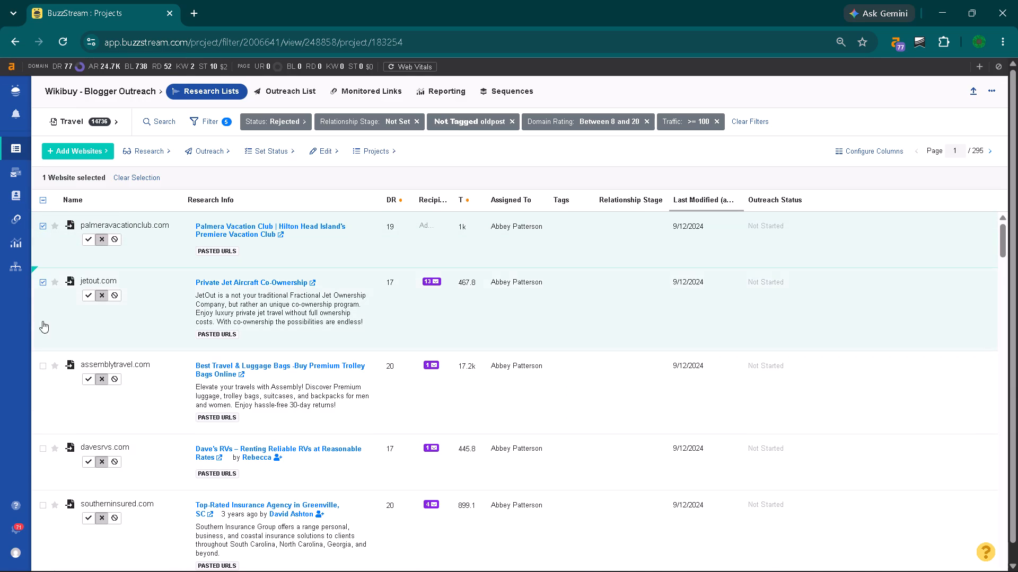
{"action": "left_click", "coordinate": [42, 368]}
{"action": "left_click", "coordinate": [41, 450]}
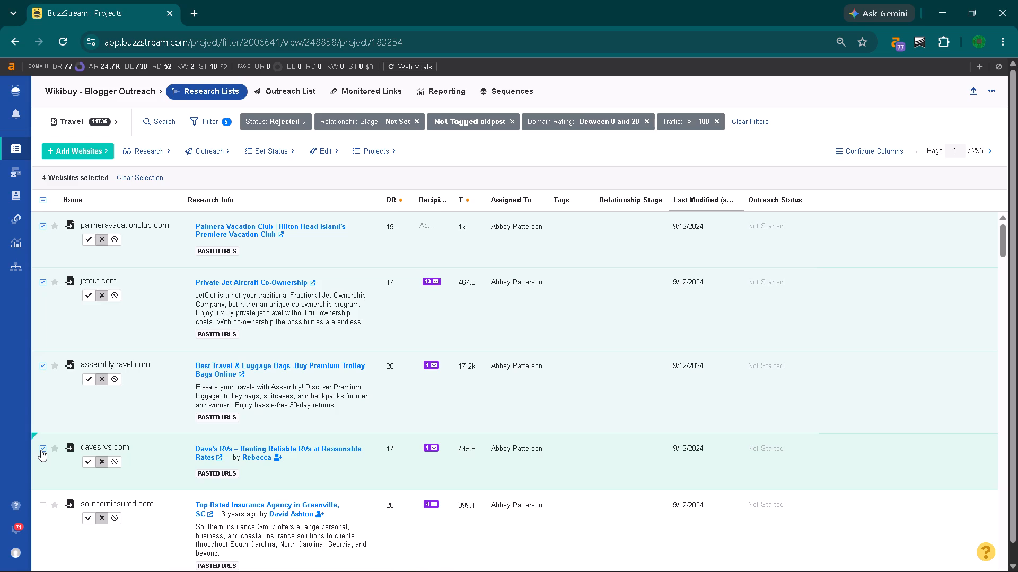
{"action": "scroll", "coordinate": [43, 453], "scroll_direction": "down", "scroll_amount": 2}
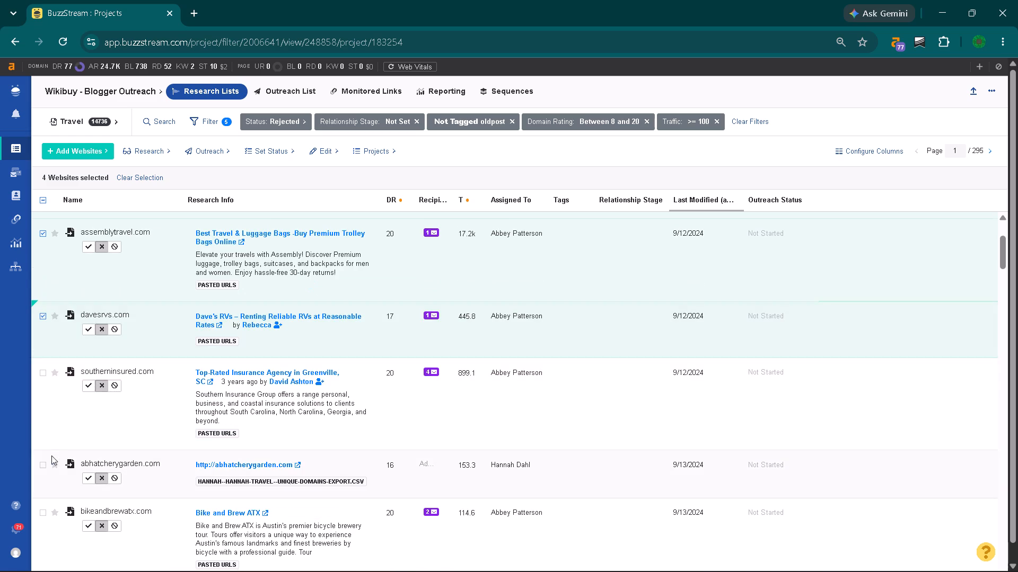
{"action": "left_click", "coordinate": [46, 372]}
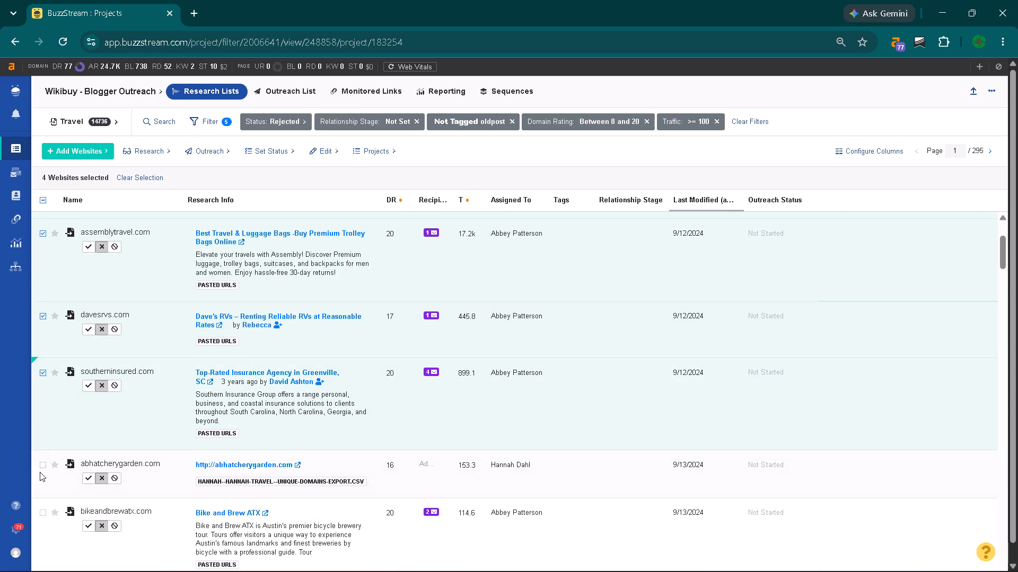
{"action": "left_click", "coordinate": [43, 463]}
{"action": "scroll", "coordinate": [72, 355], "scroll_direction": "down", "scroll_amount": 2}
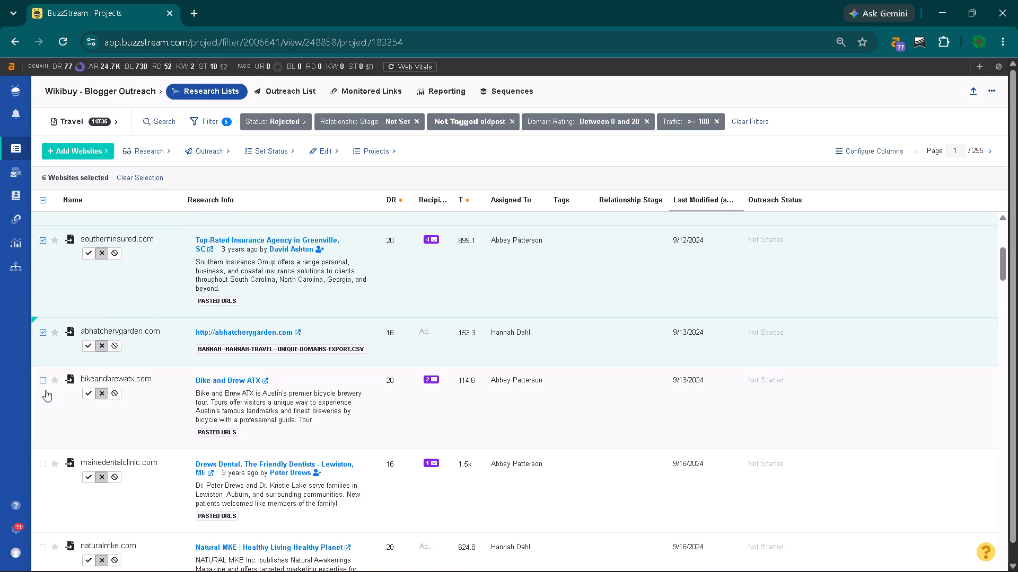
{"action": "left_click", "coordinate": [41, 380]}
{"action": "scroll", "coordinate": [29, 338], "scroll_direction": "down", "scroll_amount": 1}
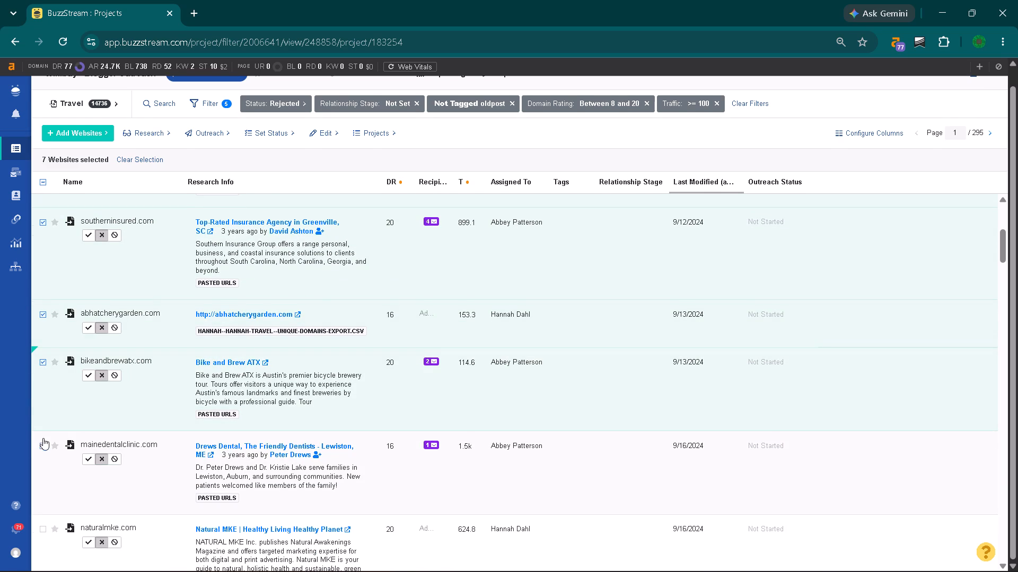
{"action": "left_click", "coordinate": [38, 444]}
{"action": "scroll", "coordinate": [85, 318], "scroll_direction": "down", "scroll_amount": 3}
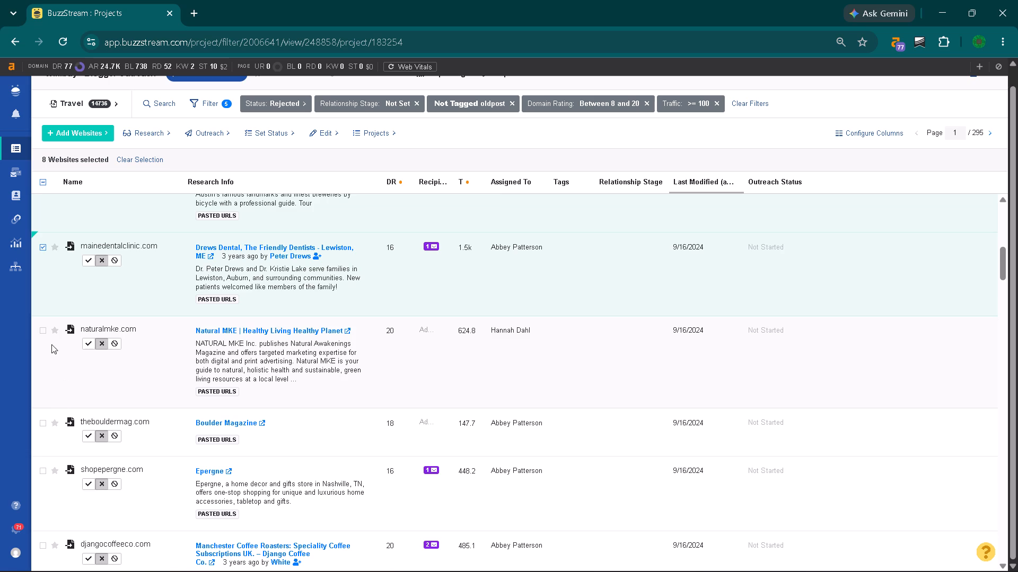
{"action": "left_click", "coordinate": [45, 330]}
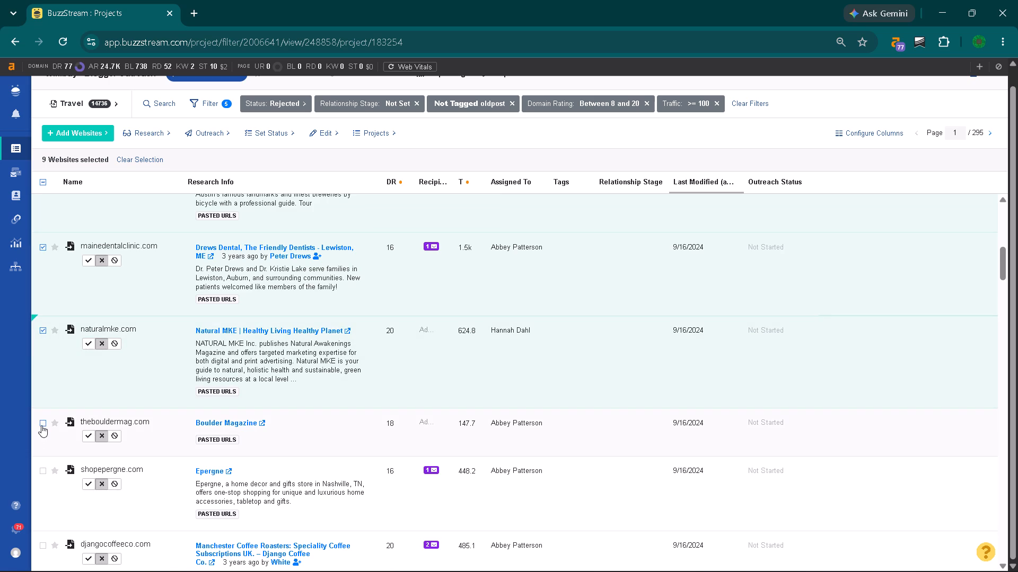
{"action": "left_click", "coordinate": [41, 425]}
{"action": "left_click", "coordinate": [337, 129]}
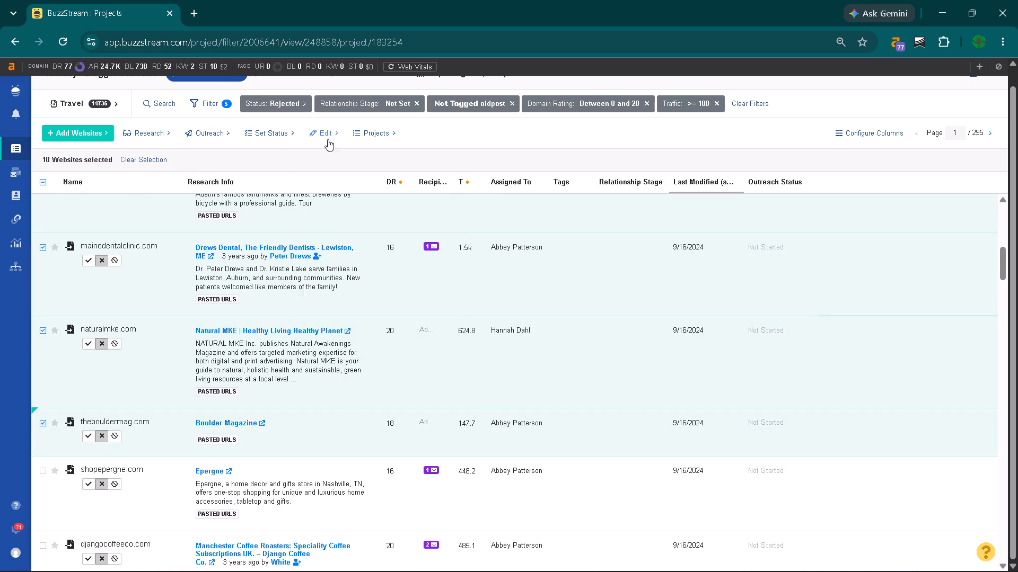
{"action": "left_click", "coordinate": [335, 230]}
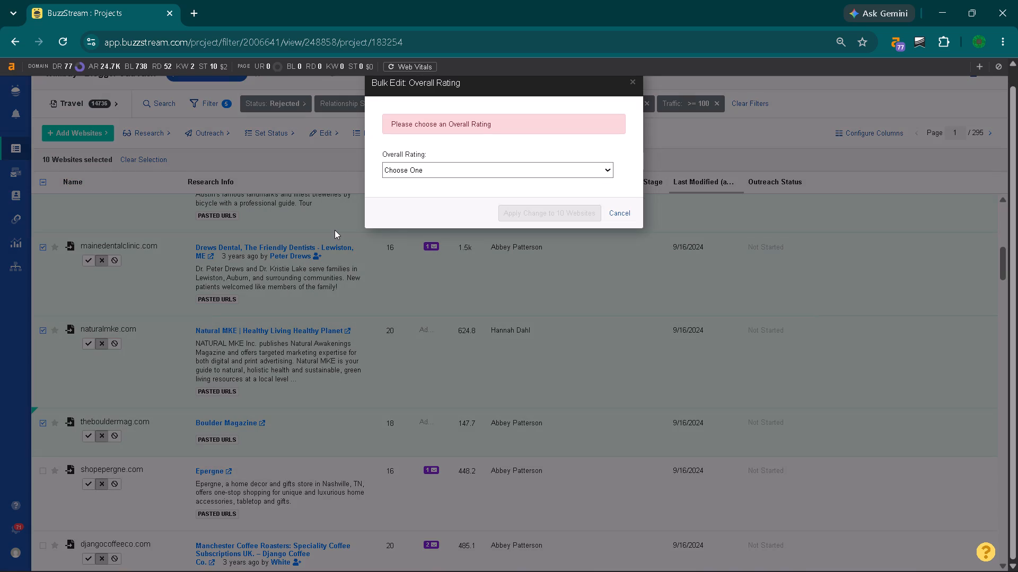
{"action": "left_click", "coordinate": [424, 165]}
{"action": "left_click", "coordinate": [419, 249]}
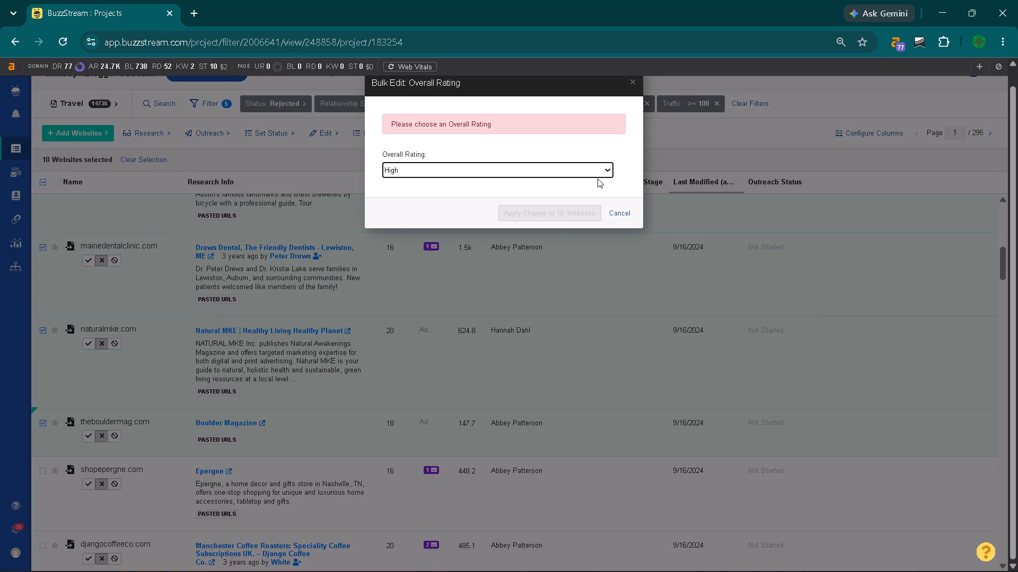
{"action": "left_click", "coordinate": [537, 169]}
{"action": "left_click", "coordinate": [533, 182]}
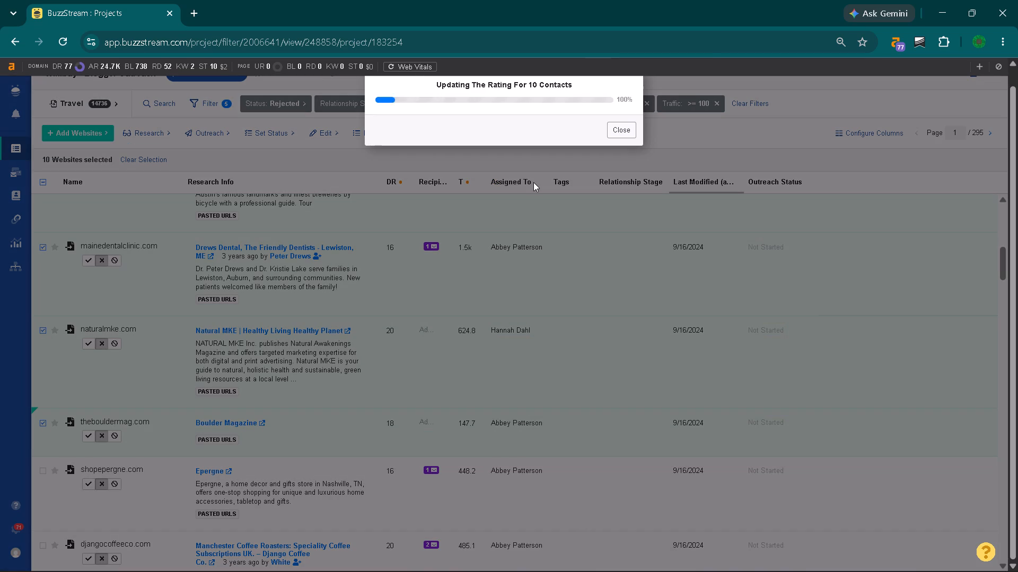
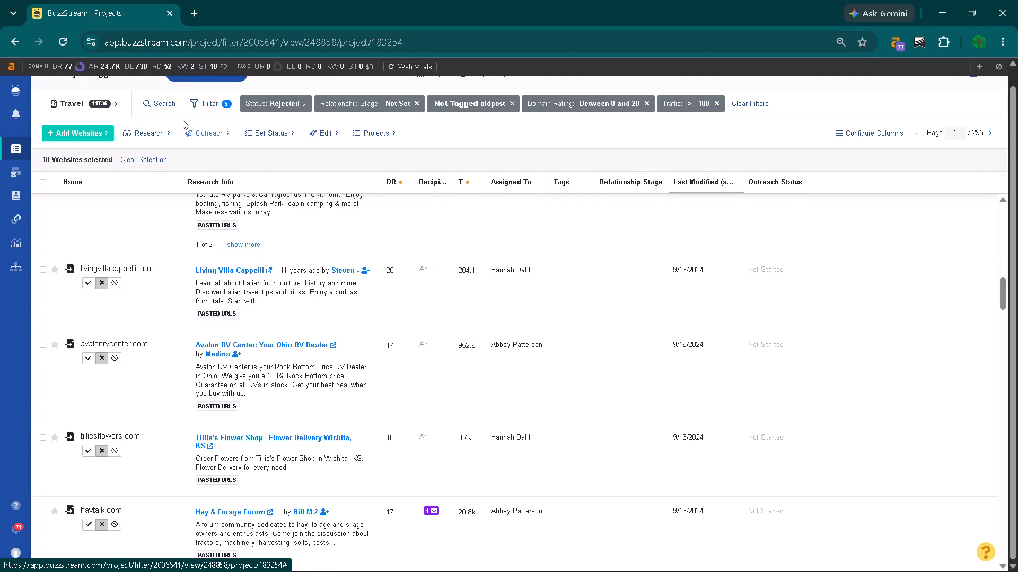
Start Review on the Web for the ten selected Travel websites to research them with the BuzzStream Chrome extension.
{"action": "scroll", "coordinate": [193, 209], "scroll_direction": "up", "scroll_amount": 12}
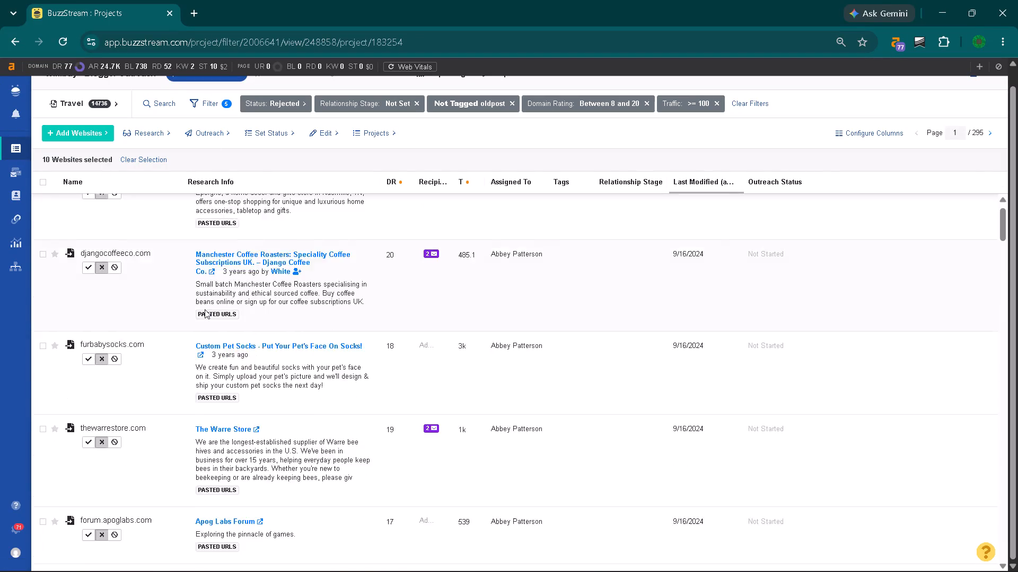
{"action": "scroll", "coordinate": [205, 309], "scroll_direction": "up", "scroll_amount": 9}
{"action": "left_click", "coordinate": [143, 122]}
{"action": "left_click", "coordinate": [144, 132]}
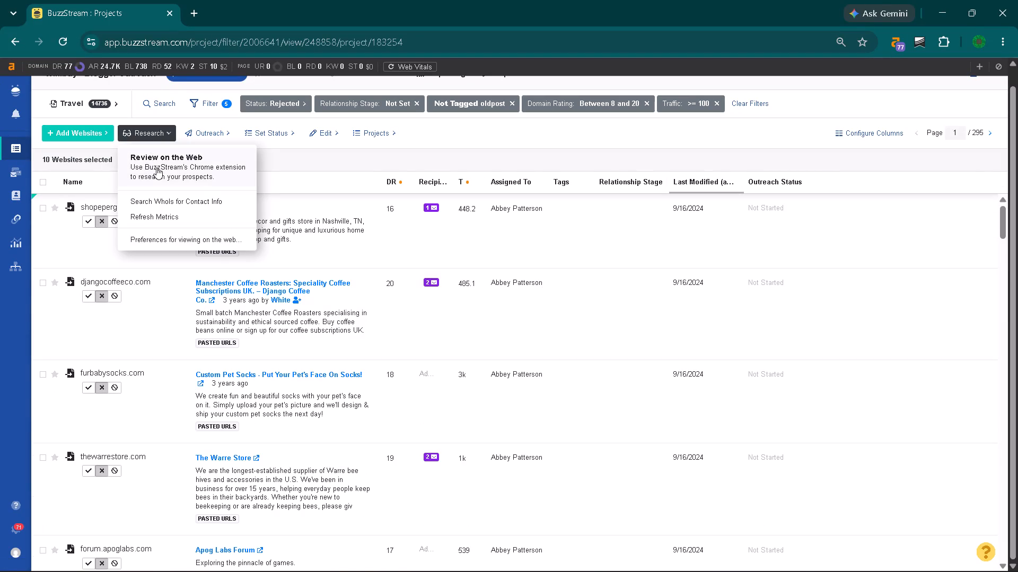
{"action": "left_click", "coordinate": [156, 167]}
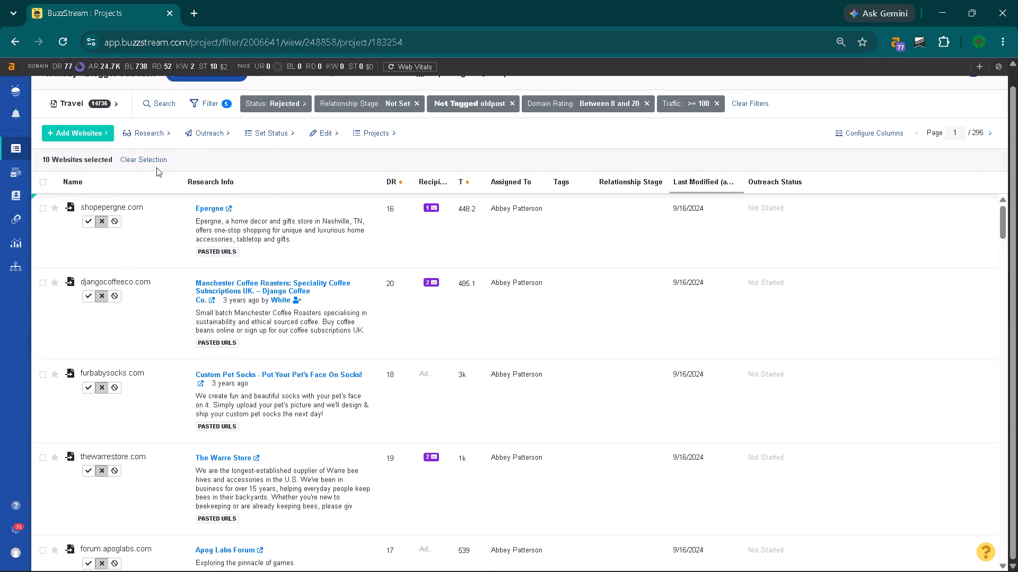
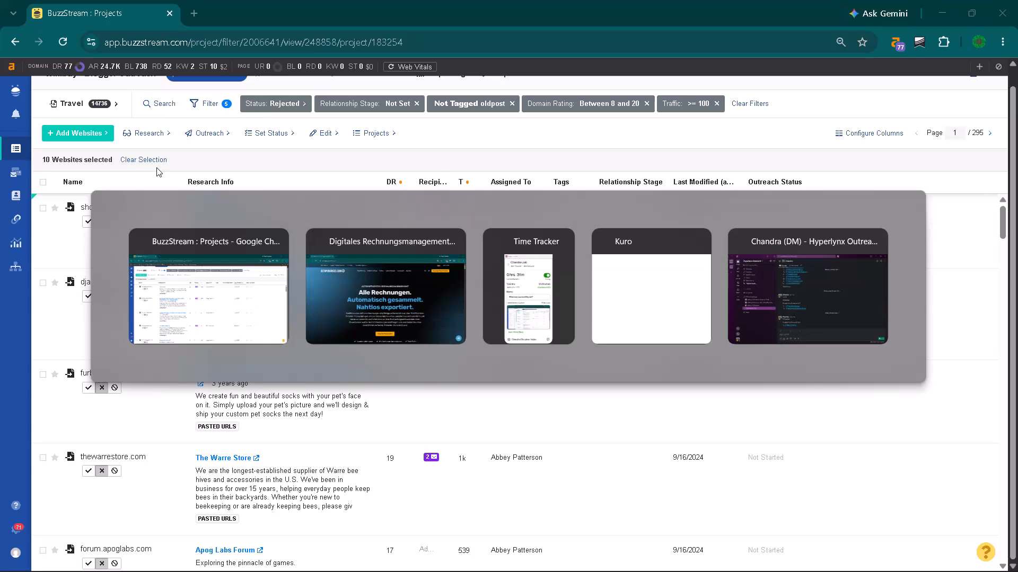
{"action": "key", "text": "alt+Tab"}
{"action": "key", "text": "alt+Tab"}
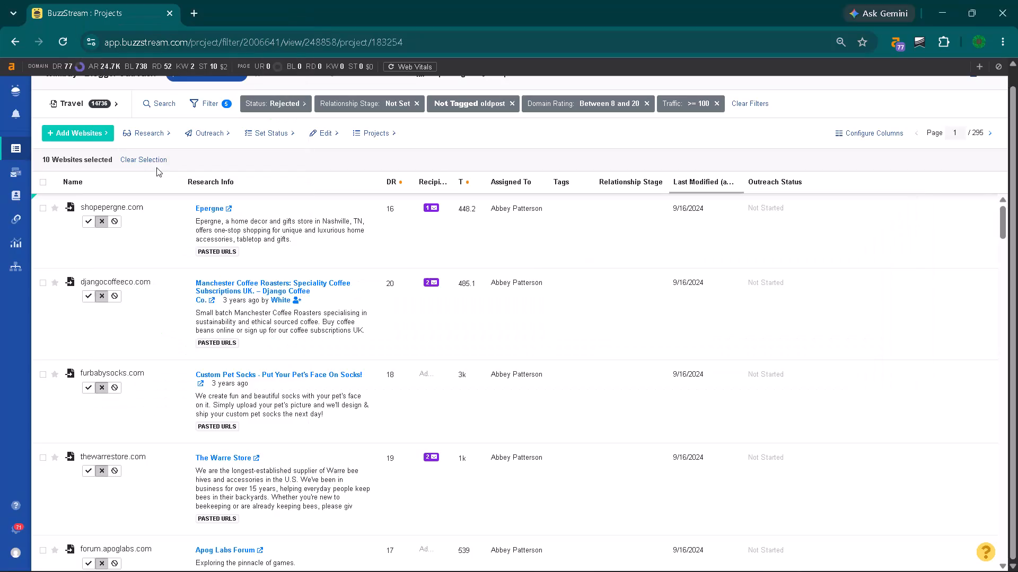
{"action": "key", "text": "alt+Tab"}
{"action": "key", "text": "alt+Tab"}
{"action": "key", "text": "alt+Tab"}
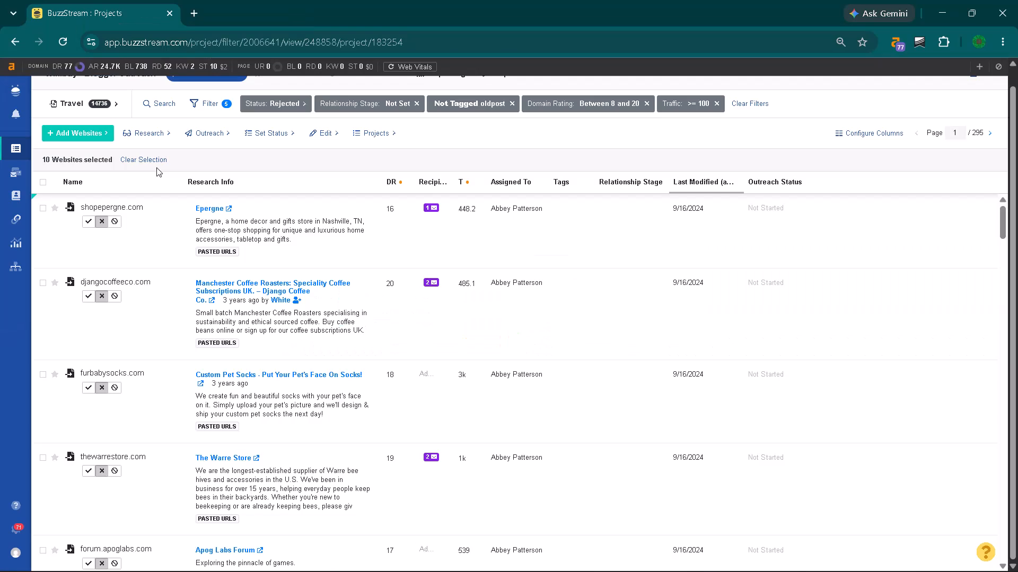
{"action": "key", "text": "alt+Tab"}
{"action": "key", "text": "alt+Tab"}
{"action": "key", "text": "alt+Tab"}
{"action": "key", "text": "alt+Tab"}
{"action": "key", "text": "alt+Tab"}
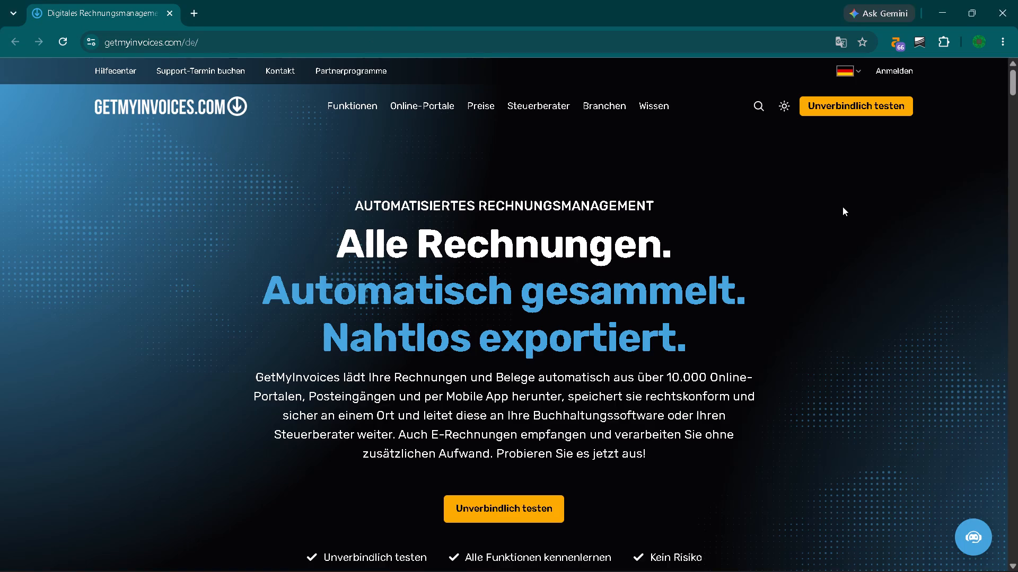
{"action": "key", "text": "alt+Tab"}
Start Review on the Web again for the ten selected rejected Travel websites.
{"action": "scroll", "coordinate": [125, 265], "scroll_direction": "up", "scroll_amount": 10}
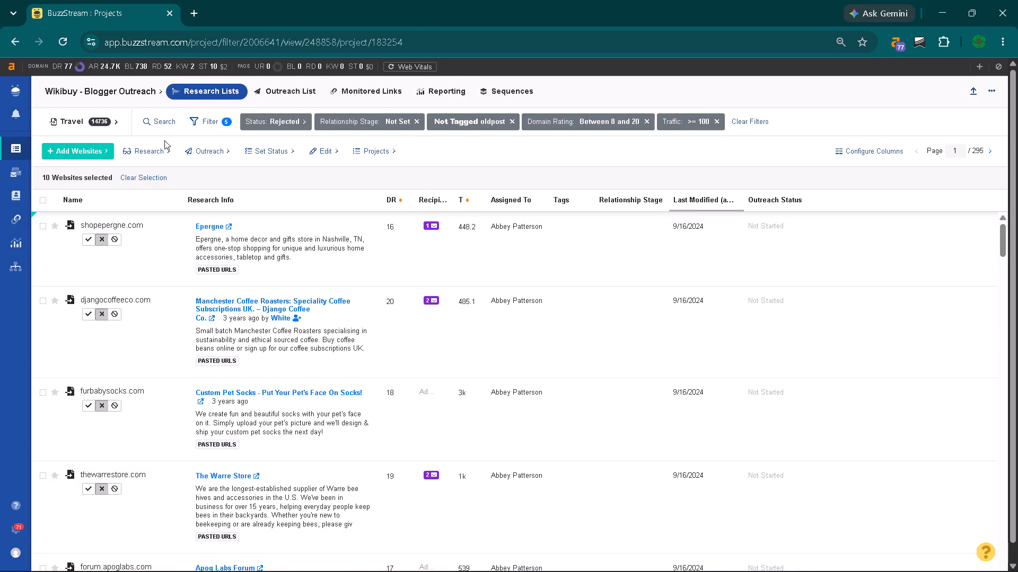
{"action": "left_click", "coordinate": [148, 150]}
{"action": "left_click", "coordinate": [172, 185]}
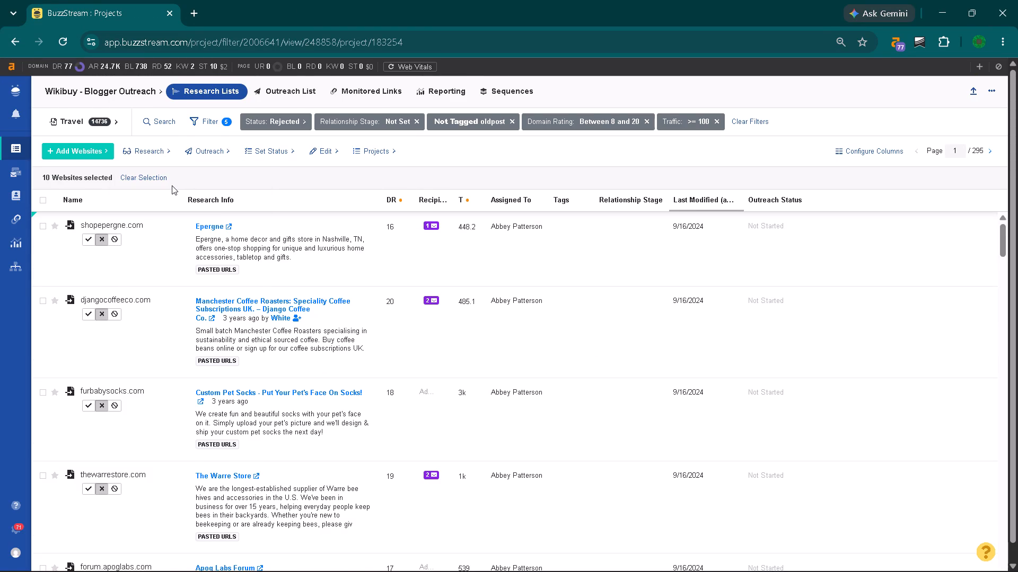
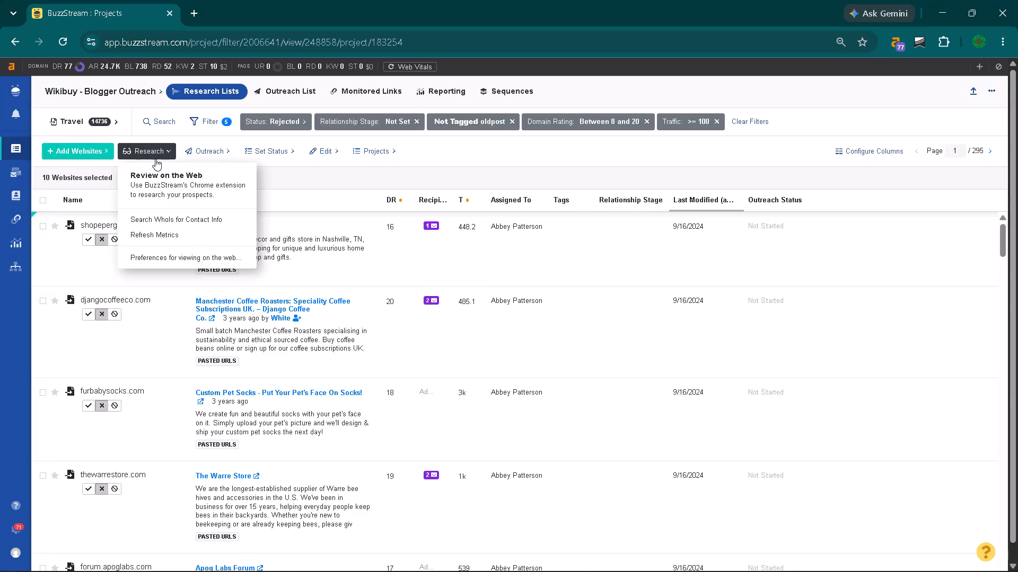
Try again to launch Review on the Web for the selected rejected Travel websites, repeating the command once more.
{"action": "left_click", "coordinate": [166, 173]}
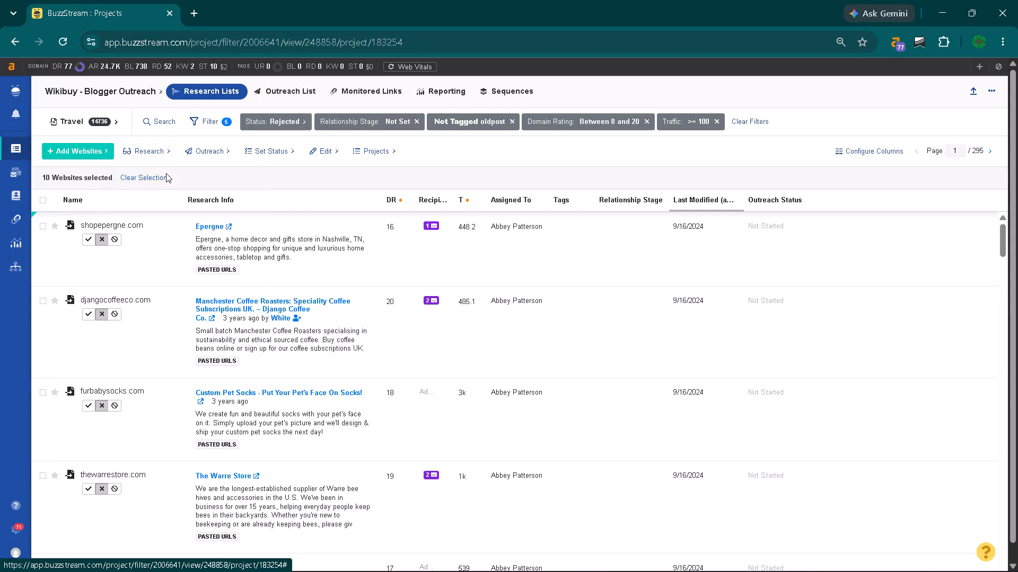
{"action": "left_click", "coordinate": [159, 152]}
{"action": "left_click", "coordinate": [172, 174]}
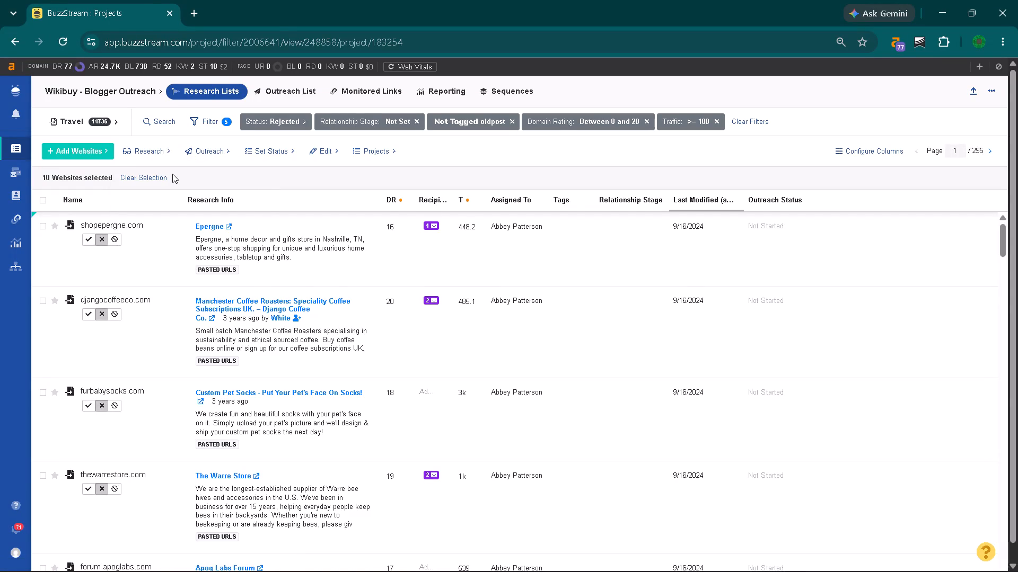
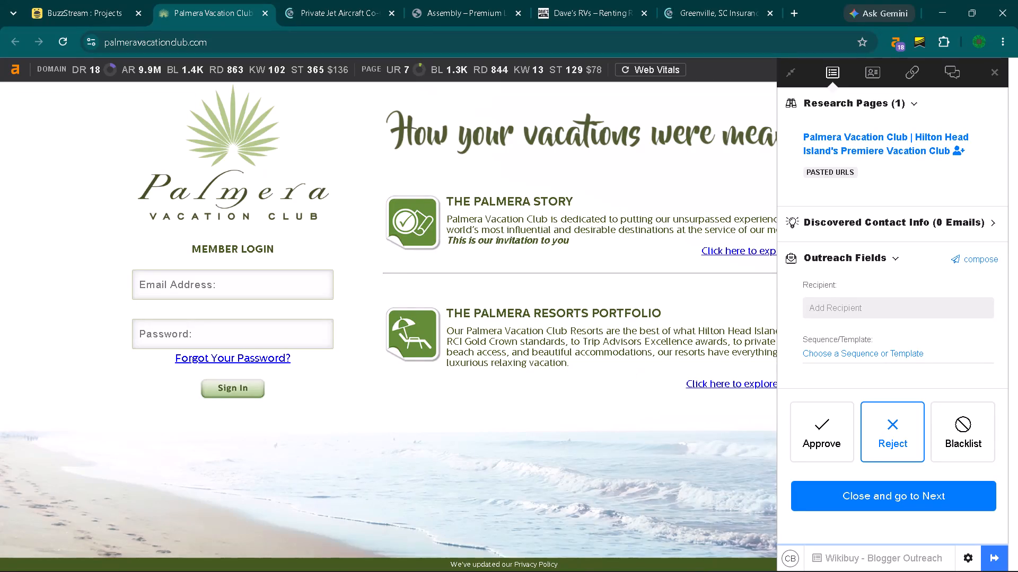
Keep Palmera Vacation Club rejected, advance to the next website in the review queue, and close the Palmera page.
{"action": "left_click", "coordinate": [856, 497]}
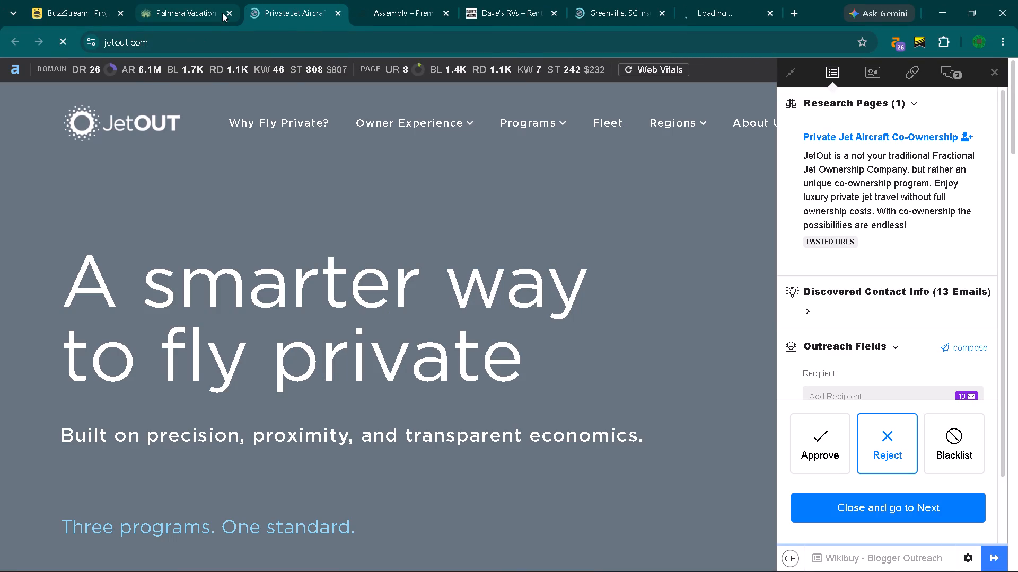
{"action": "left_click", "coordinate": [232, 11]}
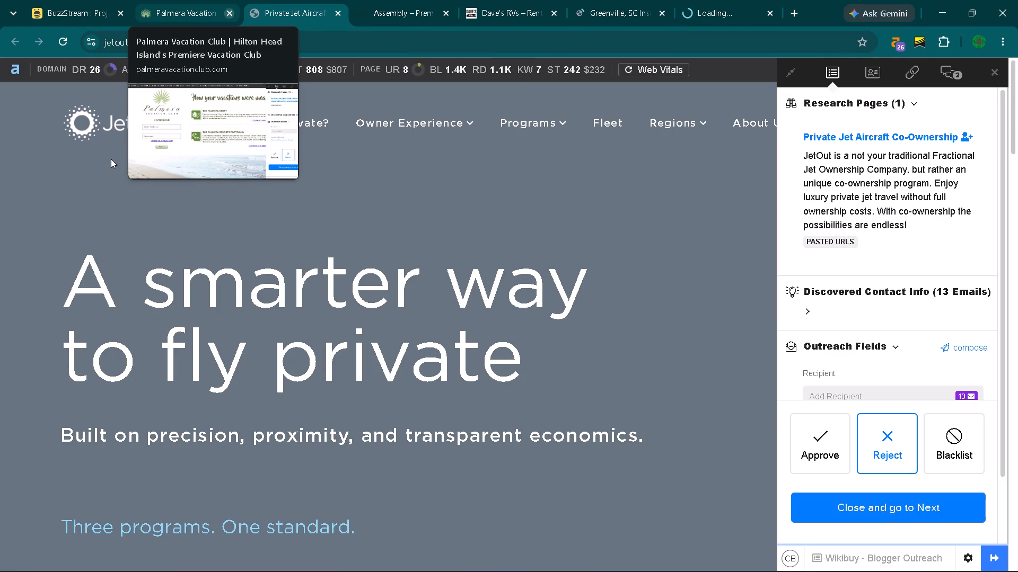
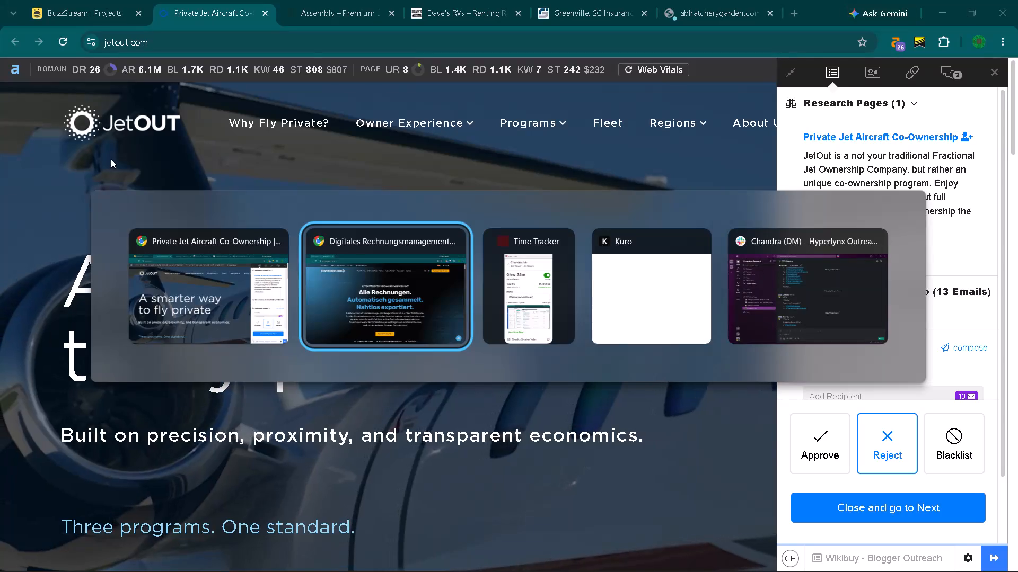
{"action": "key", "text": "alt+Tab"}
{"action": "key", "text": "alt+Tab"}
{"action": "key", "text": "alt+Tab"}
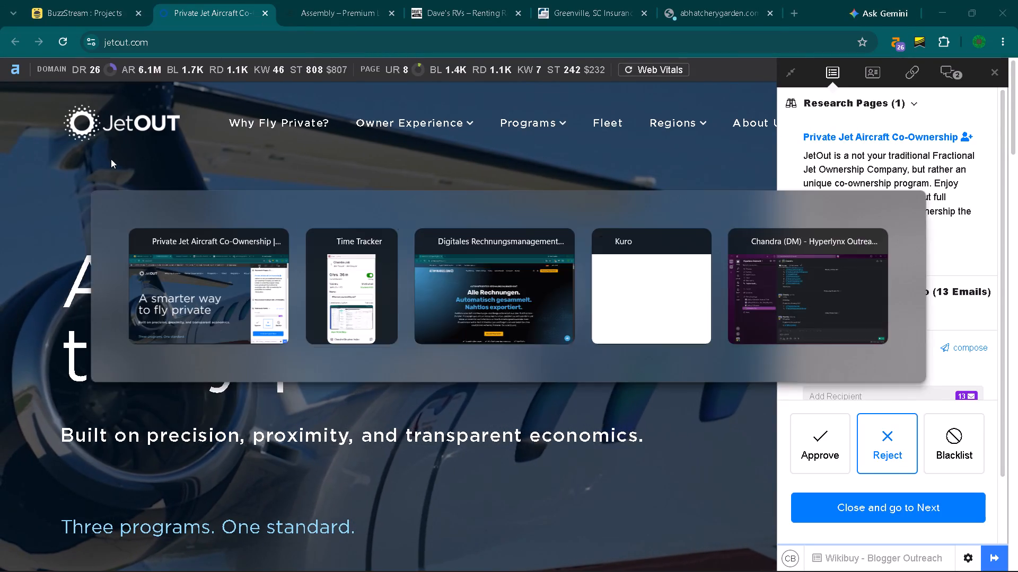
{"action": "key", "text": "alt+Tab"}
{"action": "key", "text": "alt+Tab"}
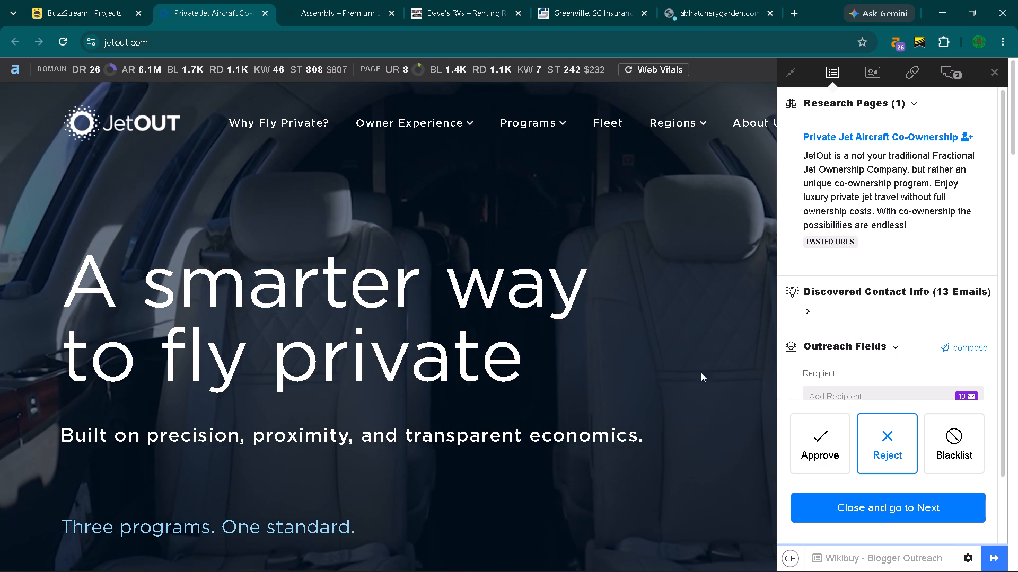
Keep JetOut rejected, advance to the next website in the review queue, and close the JetOut page.
{"action": "left_click", "coordinate": [845, 497]}
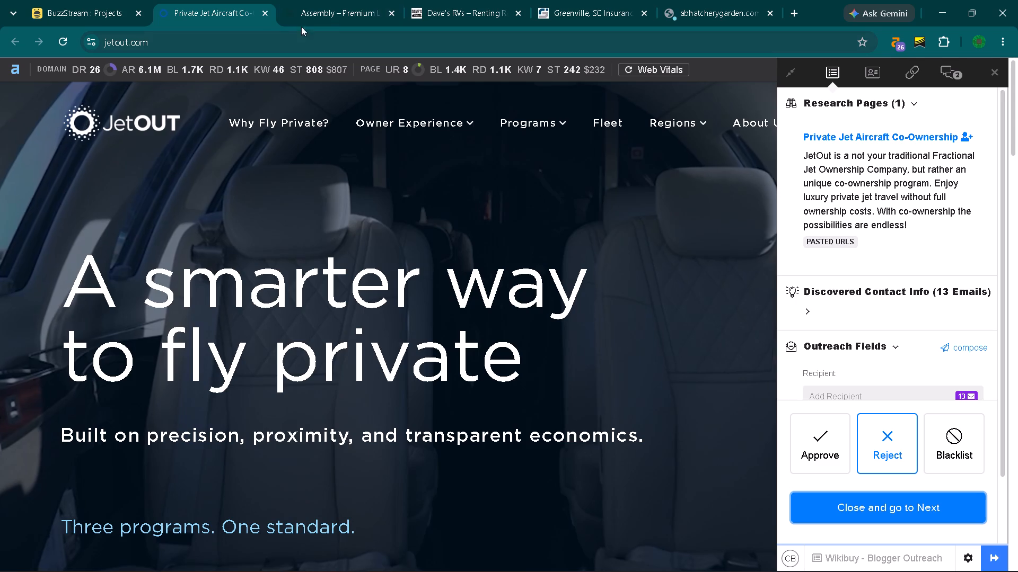
{"action": "left_click", "coordinate": [264, 13]}
Open the Departure Sale collection from the banner on the Assembly travel website.
{"action": "left_click", "coordinate": [4, 238]}
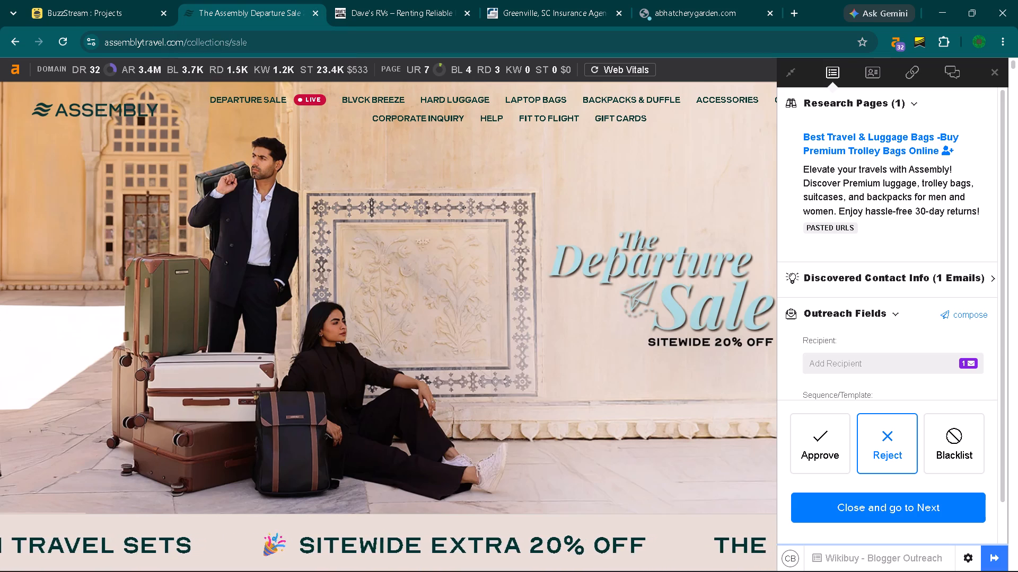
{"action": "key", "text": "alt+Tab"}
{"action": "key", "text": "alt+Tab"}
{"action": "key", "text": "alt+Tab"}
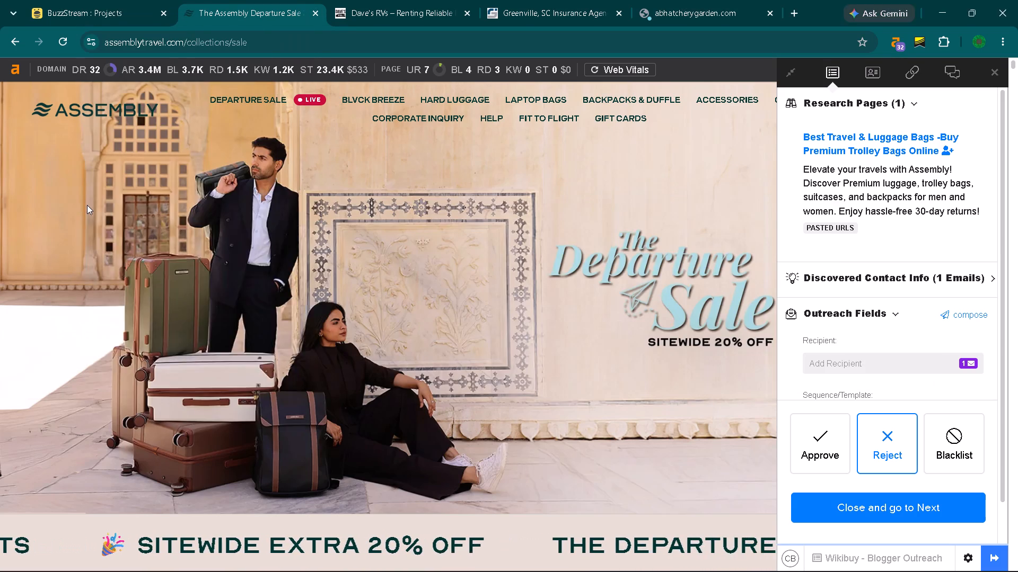
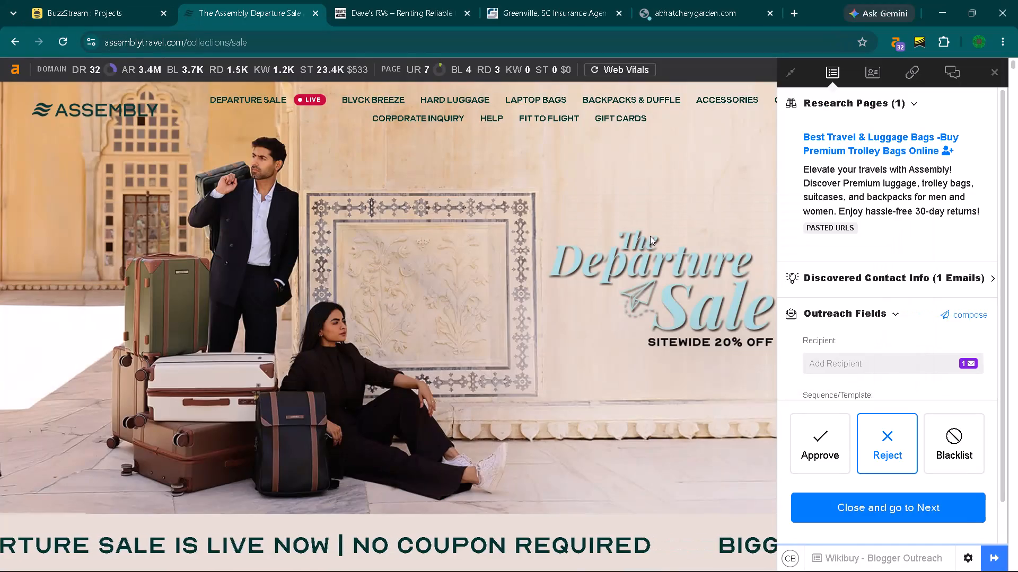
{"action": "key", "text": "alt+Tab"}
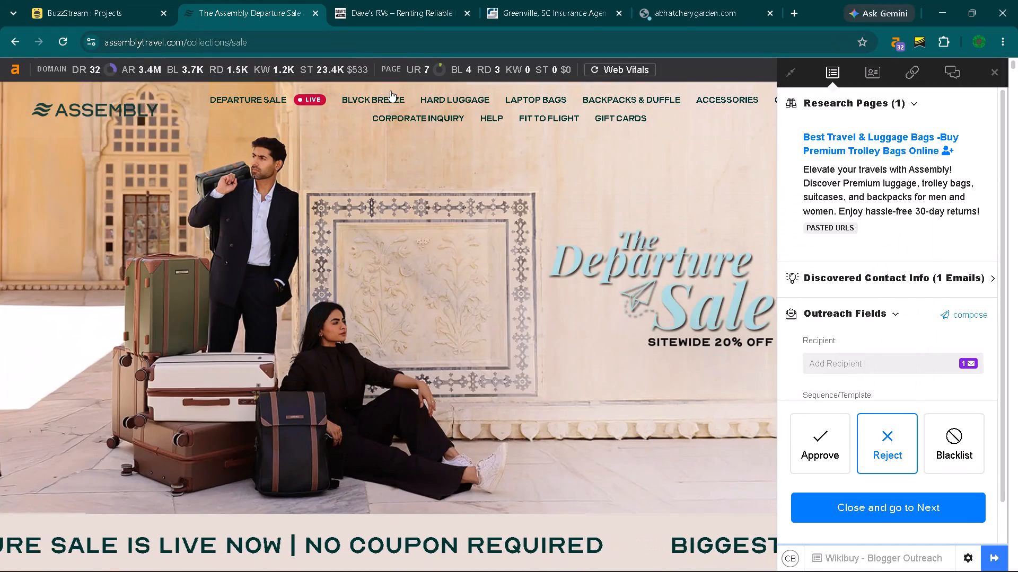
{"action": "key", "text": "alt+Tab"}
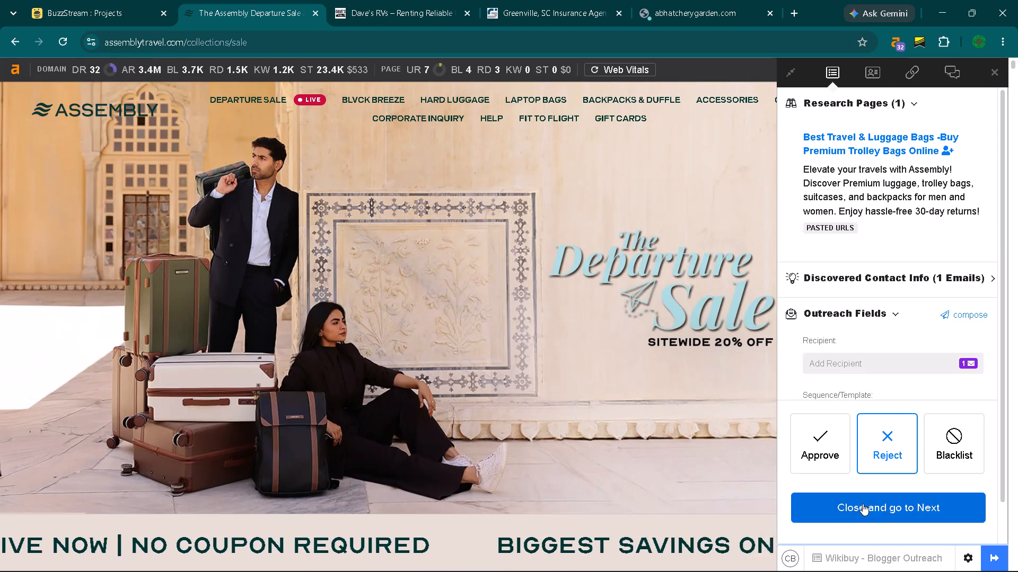
Keep Assembly travel rejected, advance to the next website in the review queue, and close the Assembly page.
{"action": "left_click", "coordinate": [863, 504]}
{"action": "left_click", "coordinate": [873, 509]}
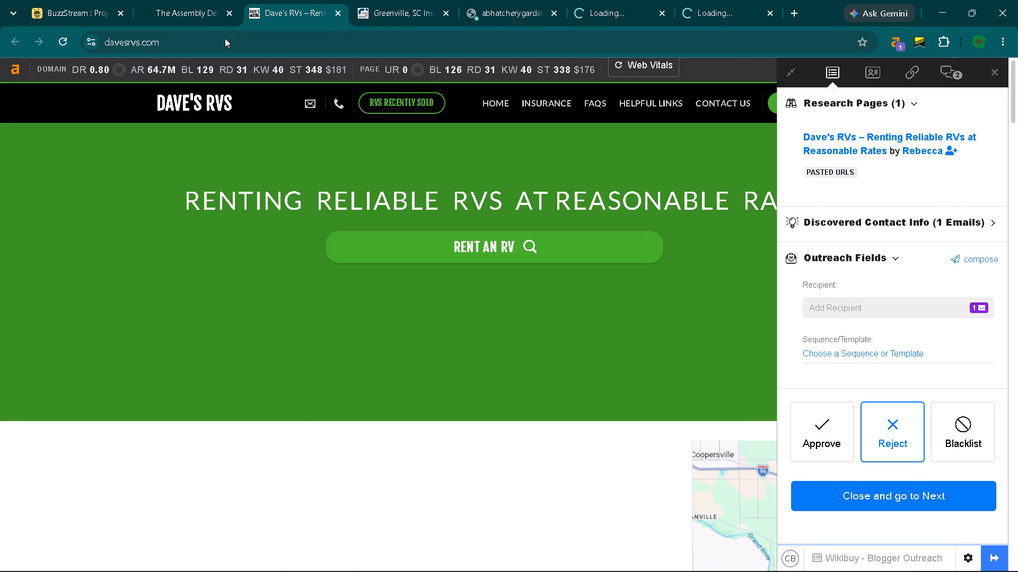
{"action": "left_click", "coordinate": [228, 11]}
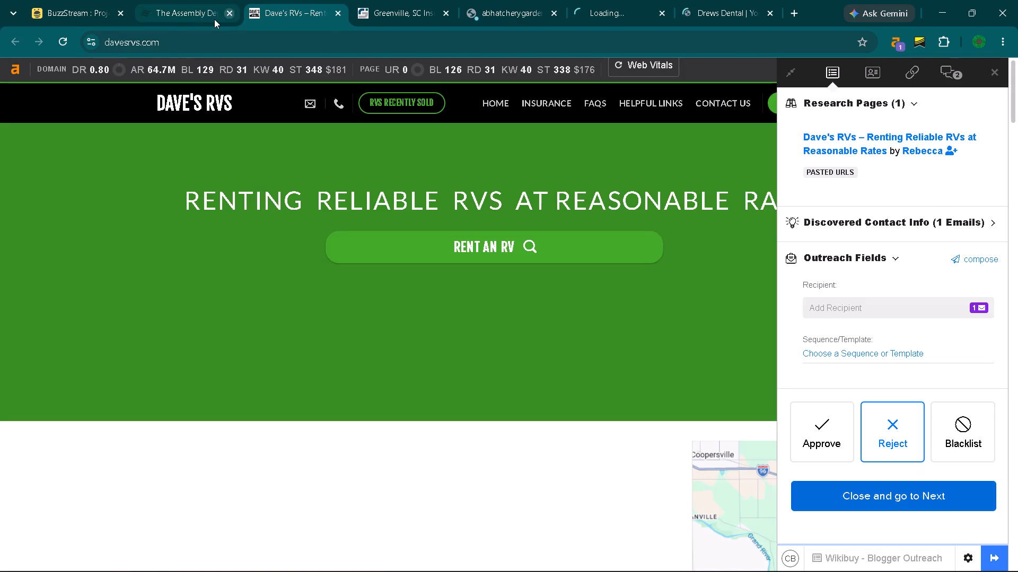